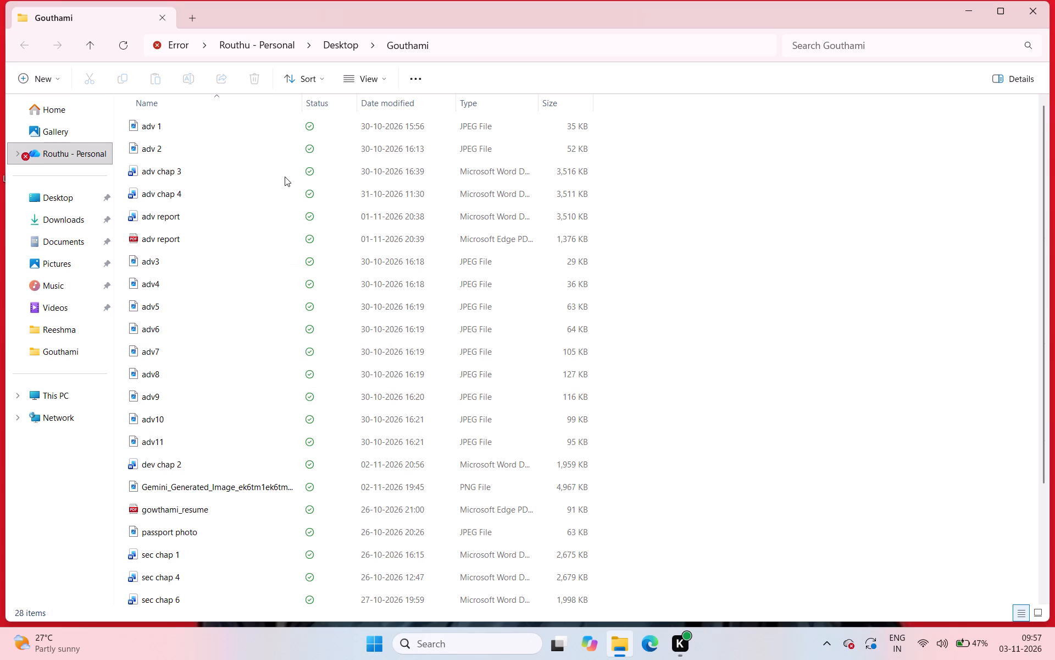
Open the "dev chap 2" Word document from the current folder.
{"action": "double_click", "coordinate": [298, 471]}
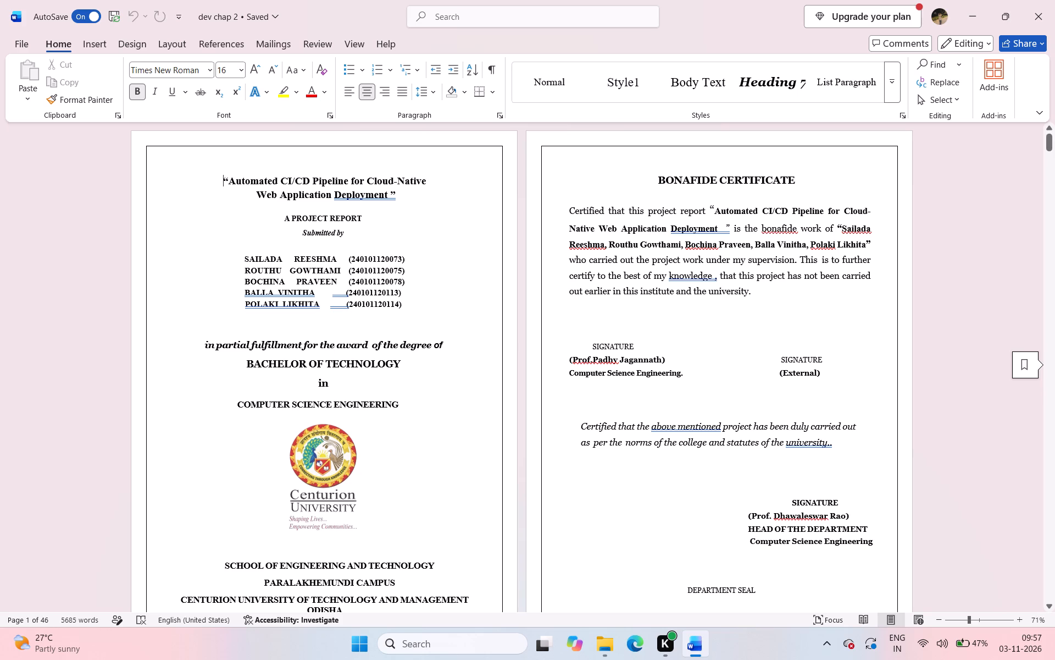
Review the project report from the cover page through Chapter 3, examining the build specification and the code pages after it.
{"action": "scroll", "coordinate": [821, 278], "scroll_direction": "down", "scroll_amount": 1}
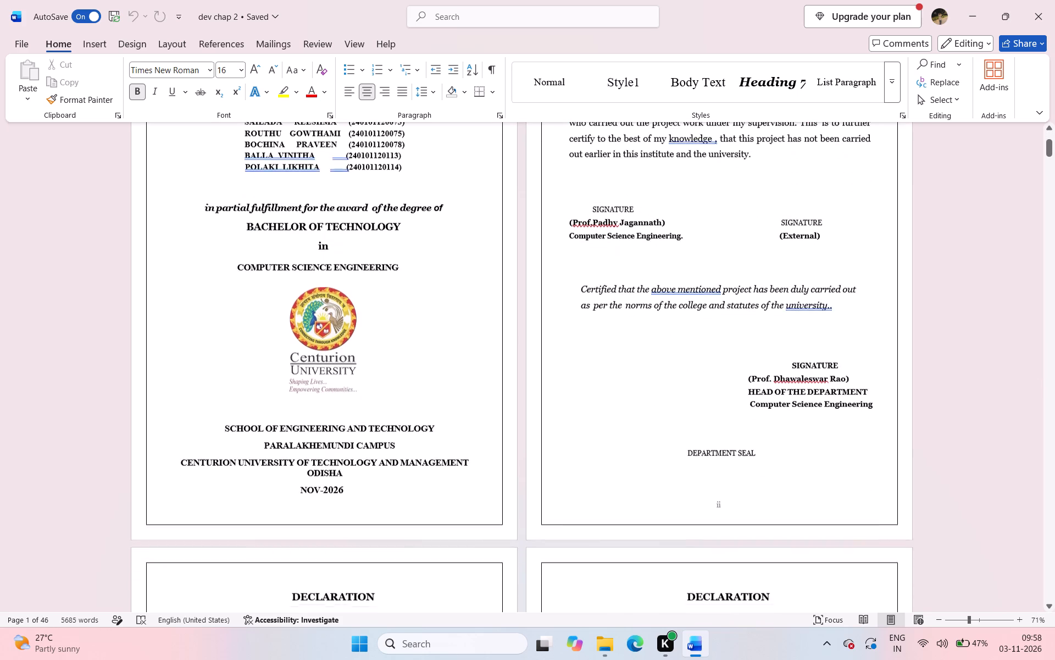
{"action": "scroll", "coordinate": [821, 278], "scroll_direction": "down", "scroll_amount": 4}
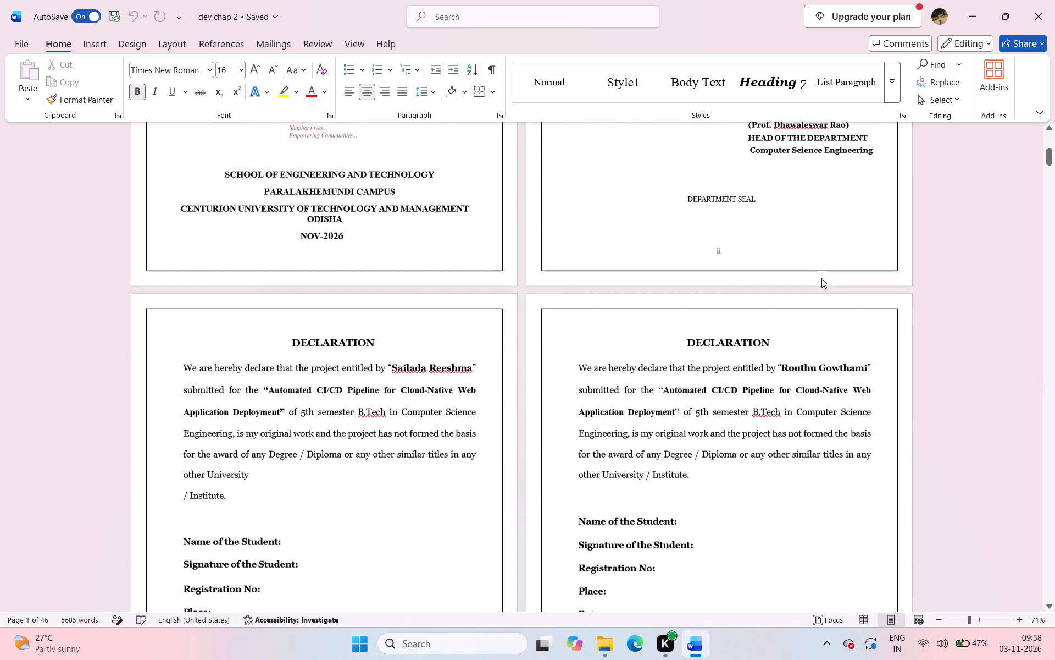
{"action": "scroll", "coordinate": [821, 278], "scroll_direction": "down", "scroll_amount": 1}
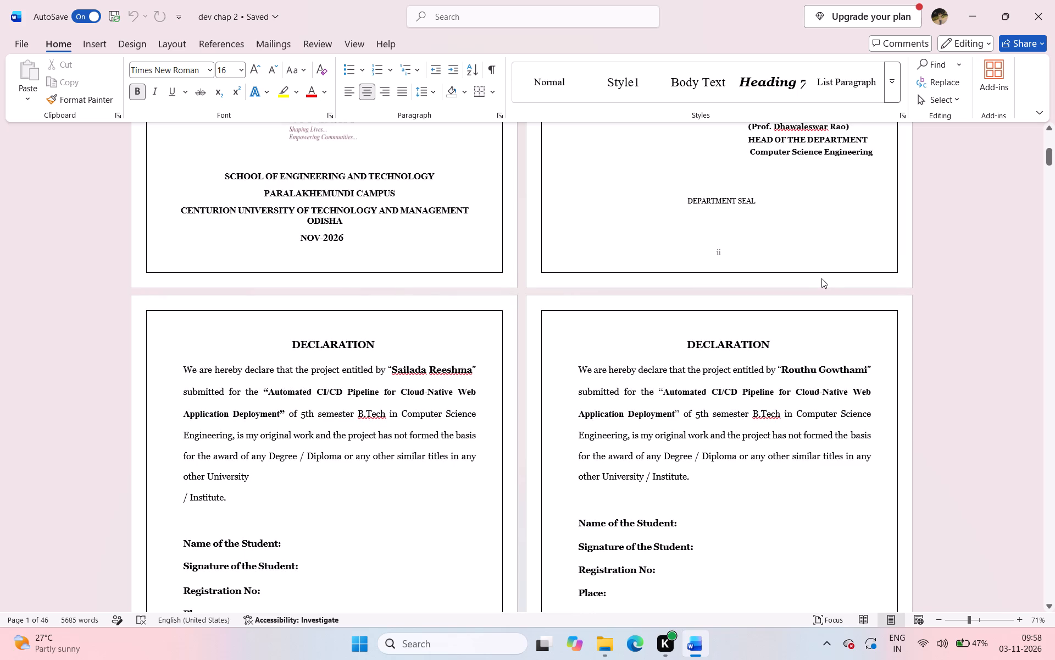
{"action": "scroll", "coordinate": [821, 278], "scroll_direction": "down", "scroll_amount": 2}
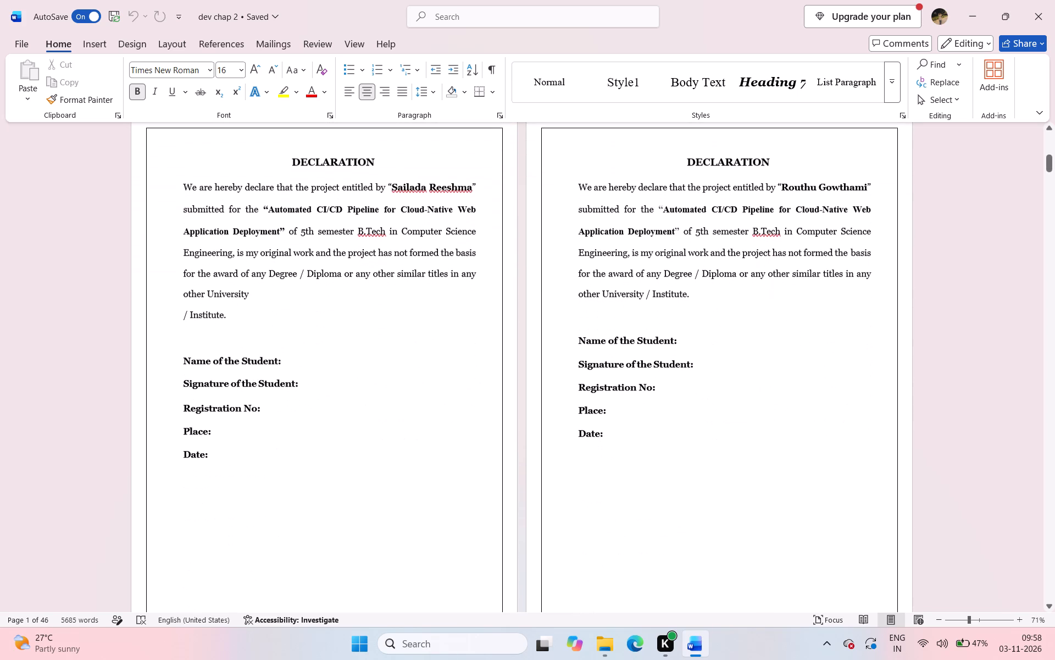
{"action": "scroll", "coordinate": [821, 278], "scroll_direction": "down", "scroll_amount": 8}
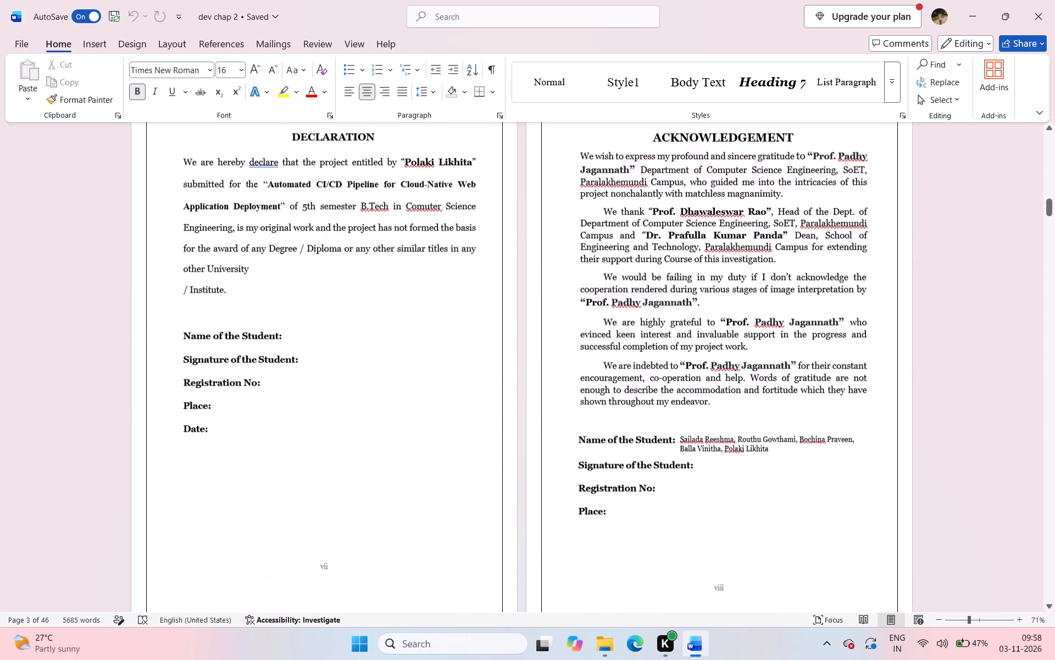
{"action": "scroll", "coordinate": [821, 278], "scroll_direction": "down", "scroll_amount": 8}
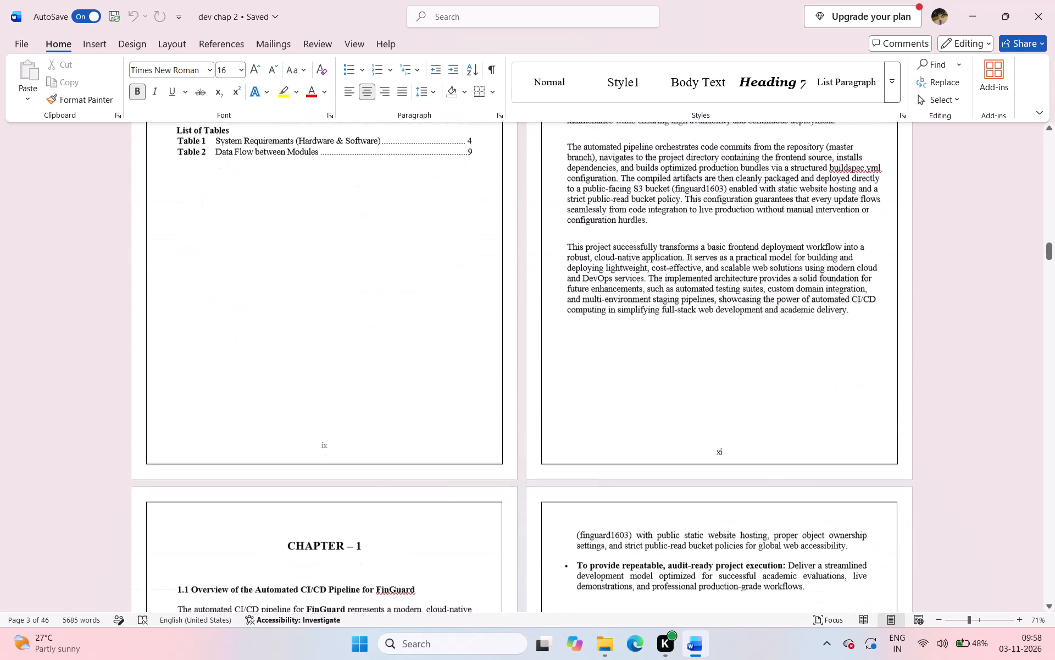
{"action": "scroll", "coordinate": [821, 278], "scroll_direction": "down", "scroll_amount": 7}
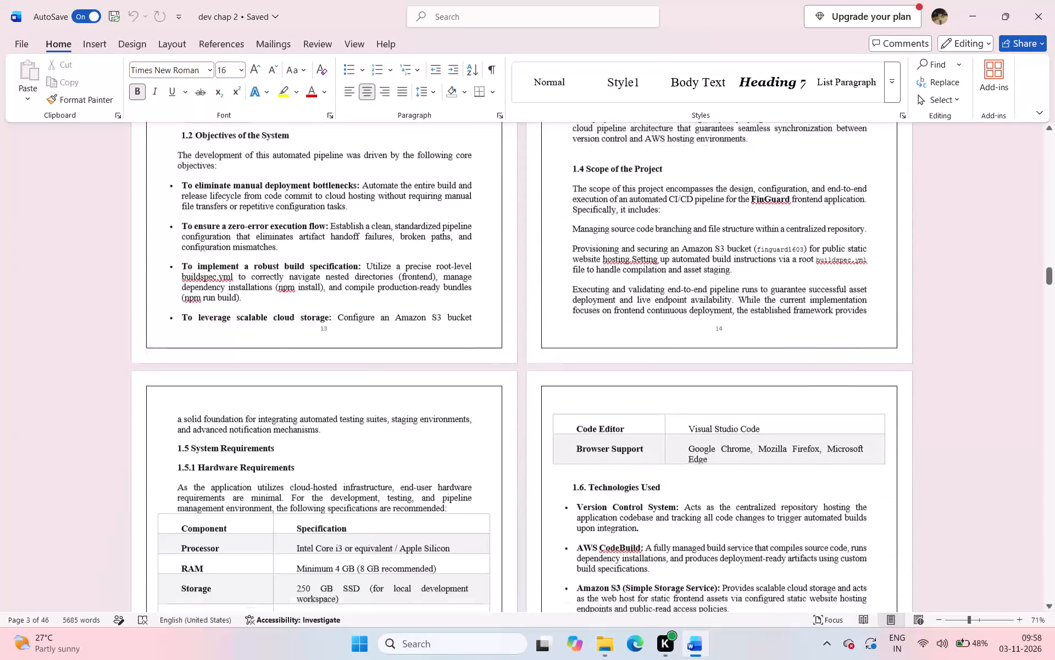
{"action": "scroll", "coordinate": [821, 278], "scroll_direction": "down", "scroll_amount": 7}
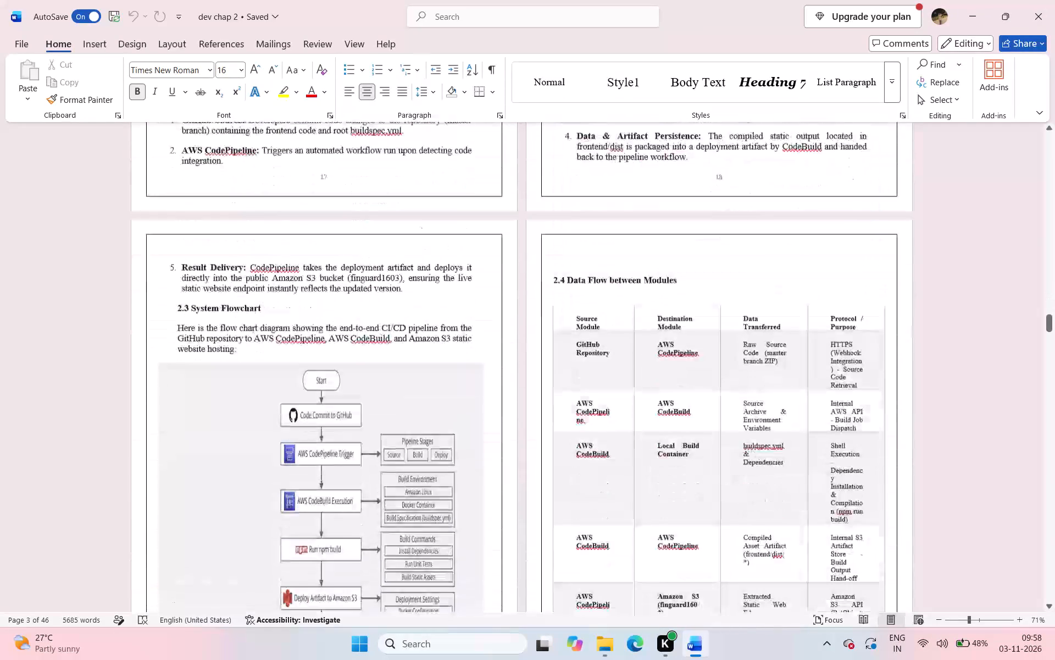
{"action": "scroll", "coordinate": [821, 278], "scroll_direction": "down", "scroll_amount": 7}
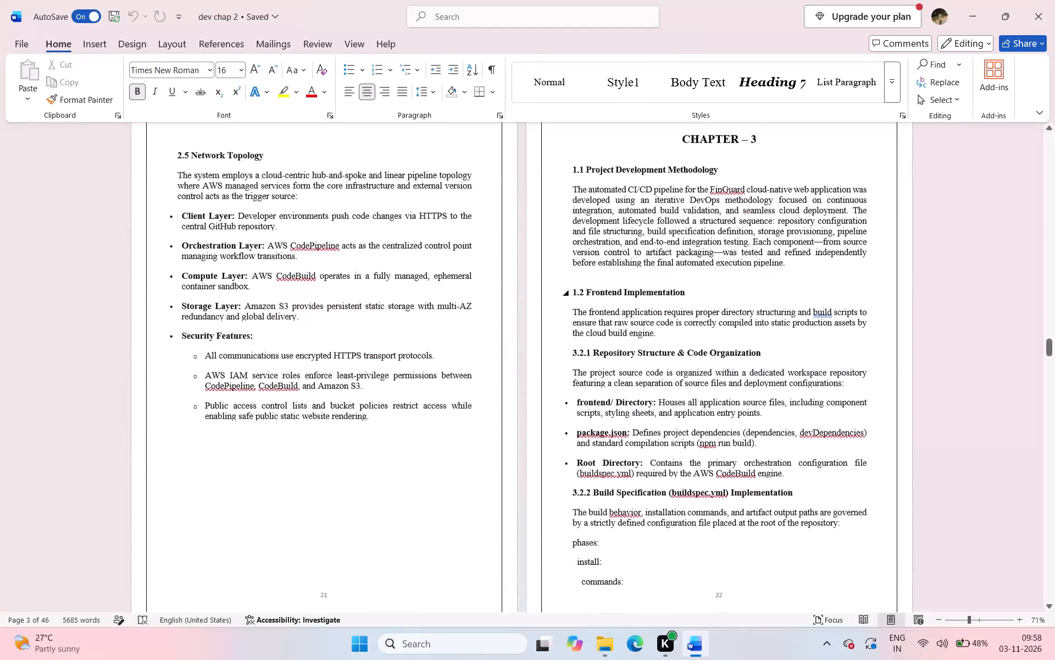
{"action": "scroll", "coordinate": [821, 278], "scroll_direction": "down", "scroll_amount": 6}
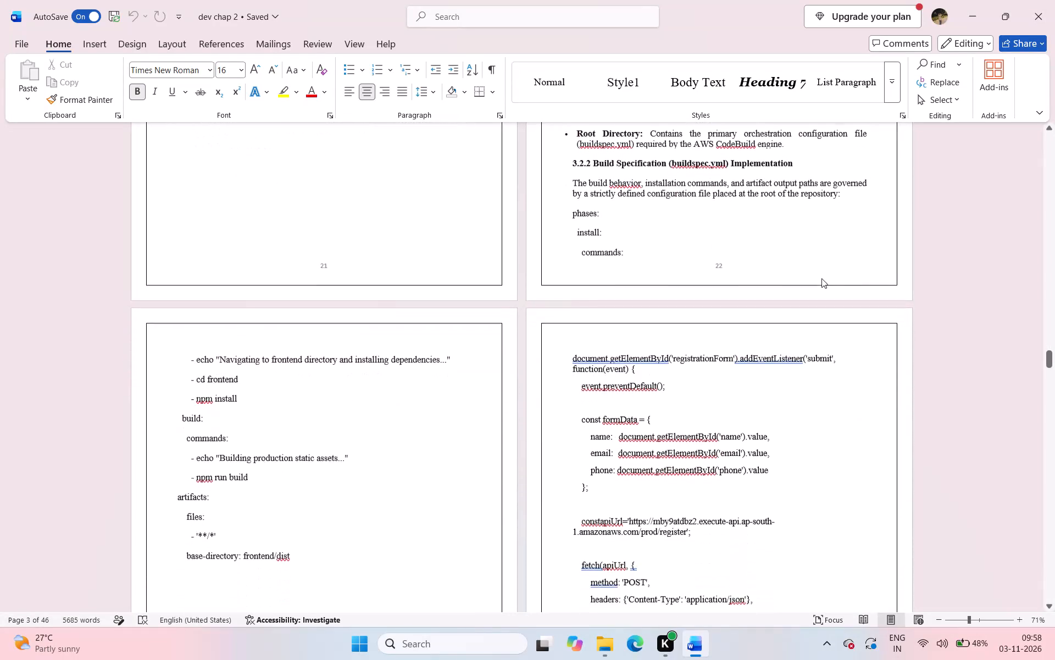
{"action": "scroll", "coordinate": [821, 278], "scroll_direction": "down", "scroll_amount": 3}
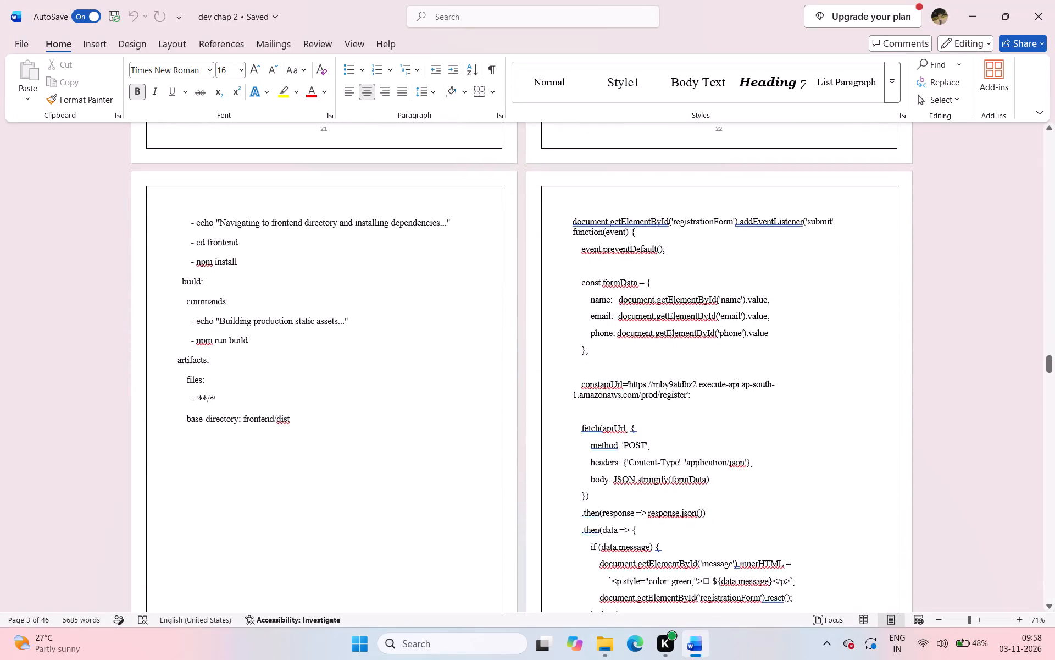
{"action": "scroll", "coordinate": [821, 278], "scroll_direction": "down", "scroll_amount": 2}
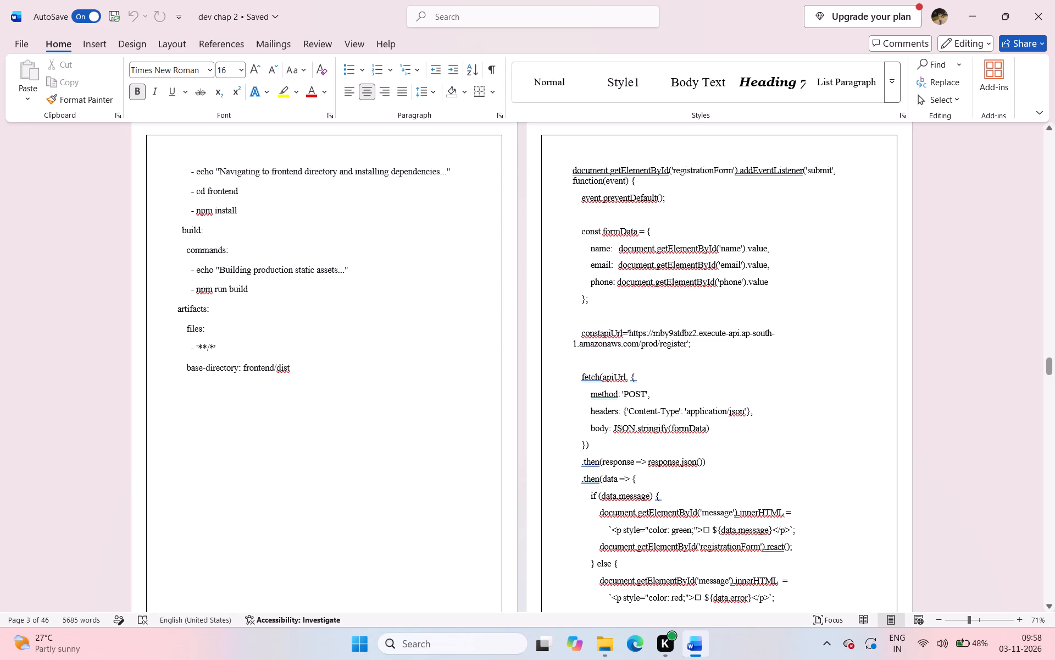
{"action": "scroll", "coordinate": [679, 157], "scroll_direction": "up", "scroll_amount": 2}
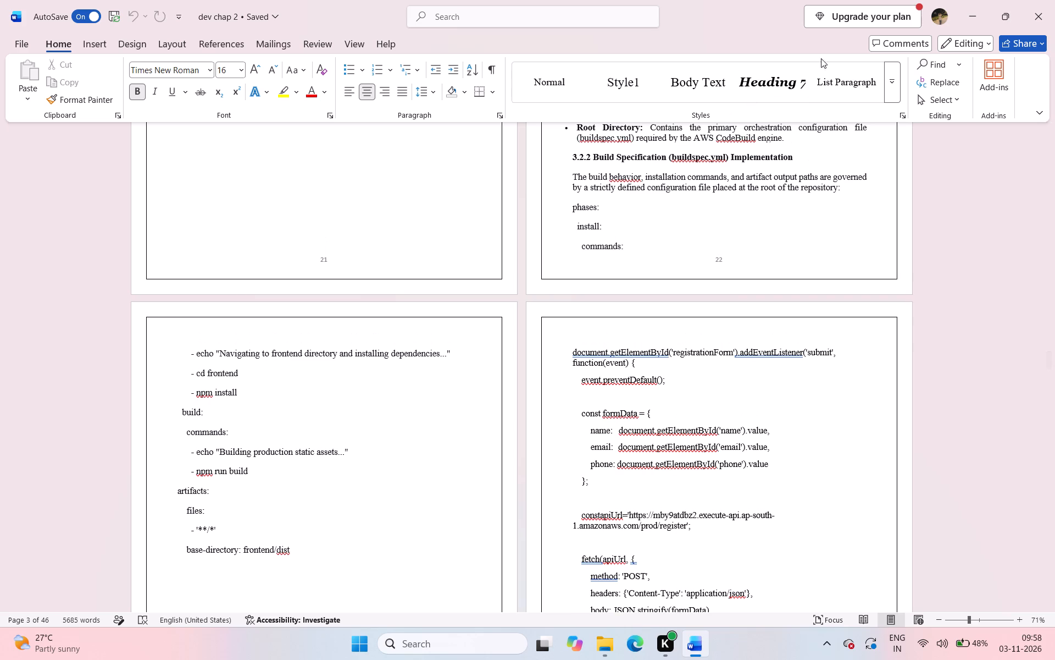
{"action": "scroll", "coordinate": [636, 197], "scroll_direction": "up", "scroll_amount": 2}
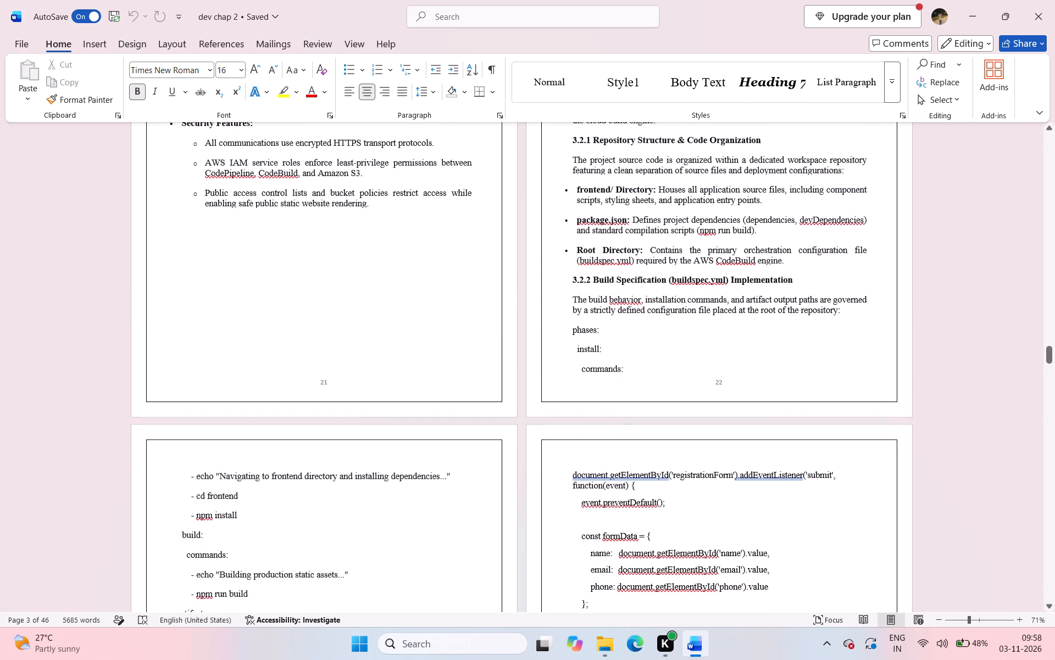
Minimize the report document to return to its folder in File Explorer.
{"action": "left_click", "coordinate": [973, 20]}
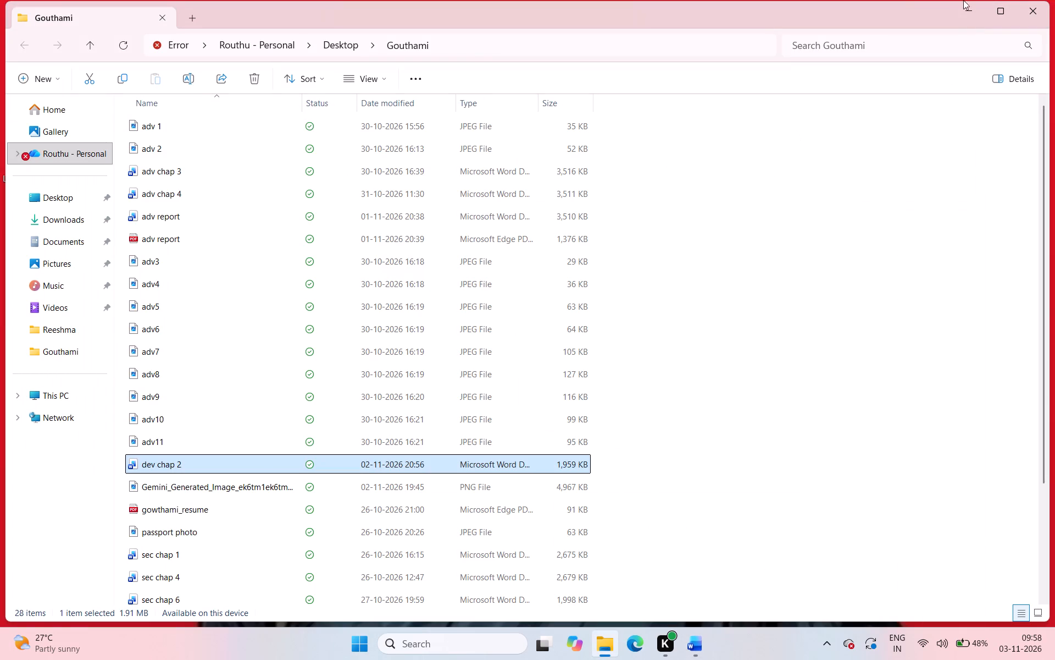
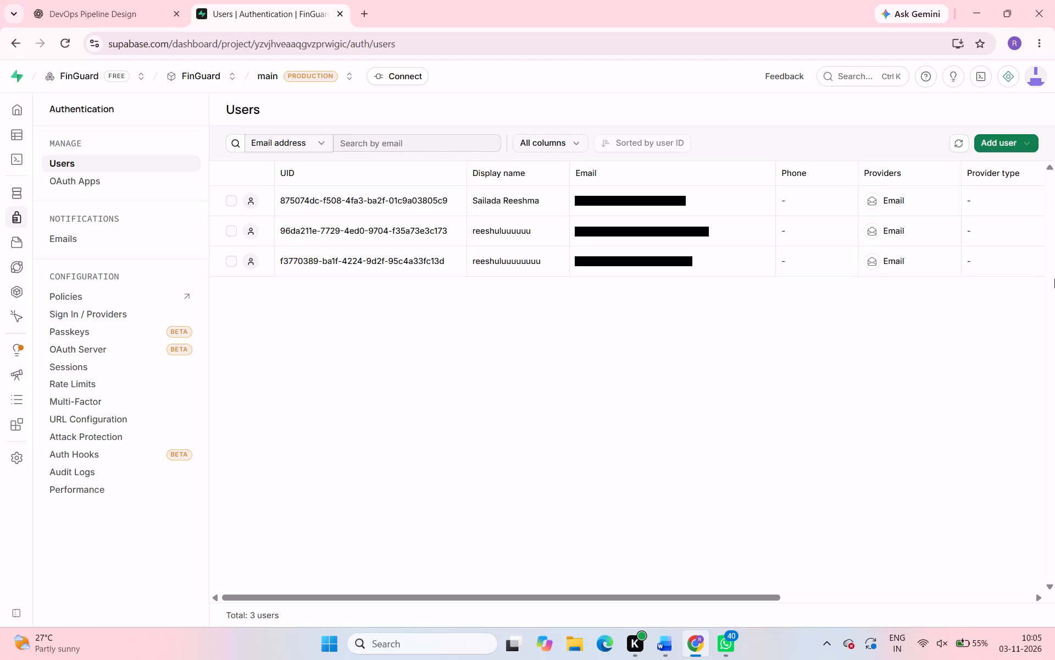
{"action": "double_click", "coordinate": [909, 496]}
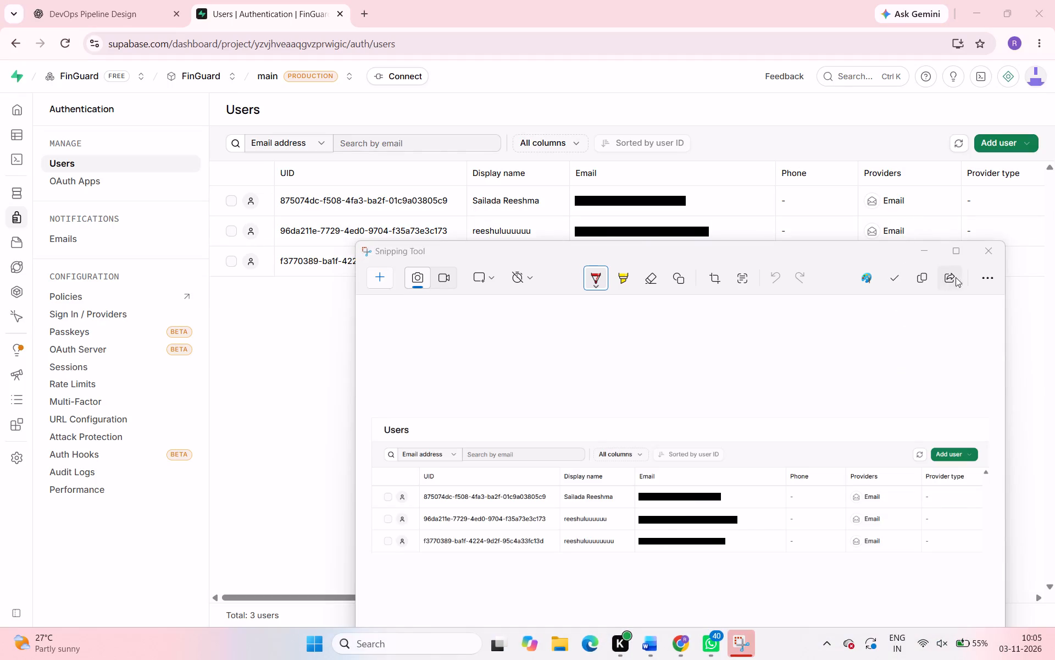
{"action": "left_click", "coordinate": [959, 251]}
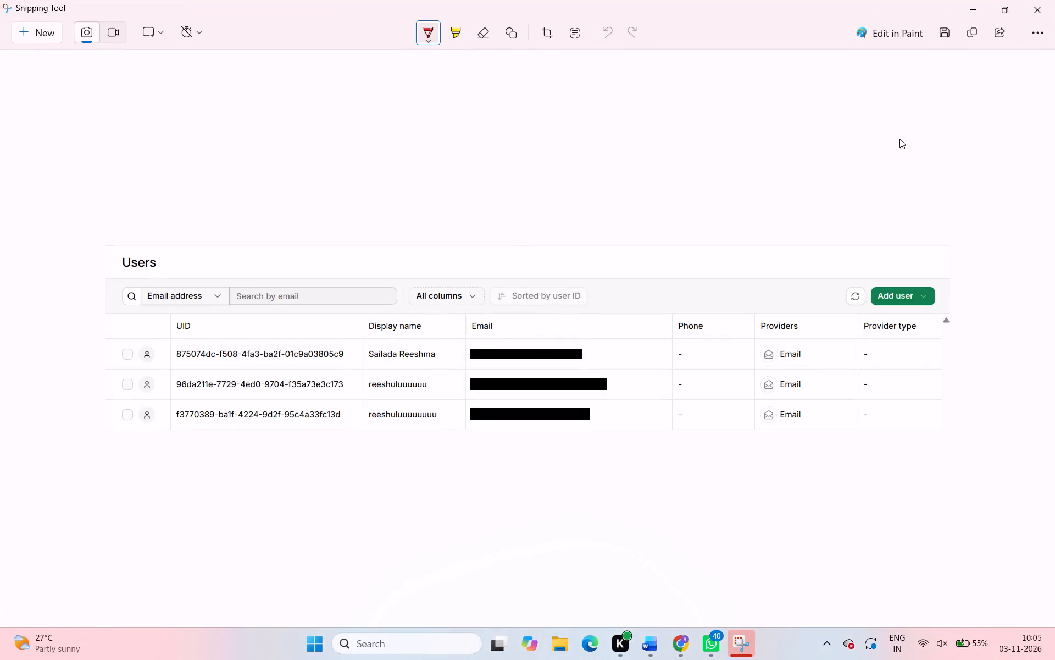
Save the screenshot as a PNG named database_devops in the innermost FinGuard-real-finance-updated project folder, and close Snipping Tool.
{"action": "left_click", "coordinate": [946, 43]}
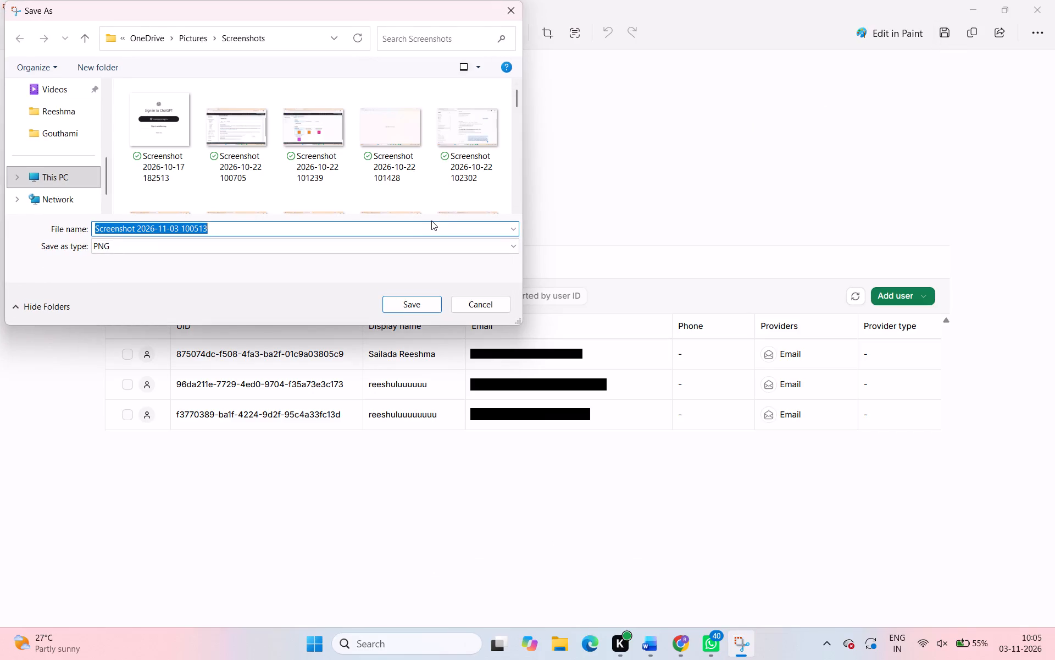
{"action": "type", "text": "database"}
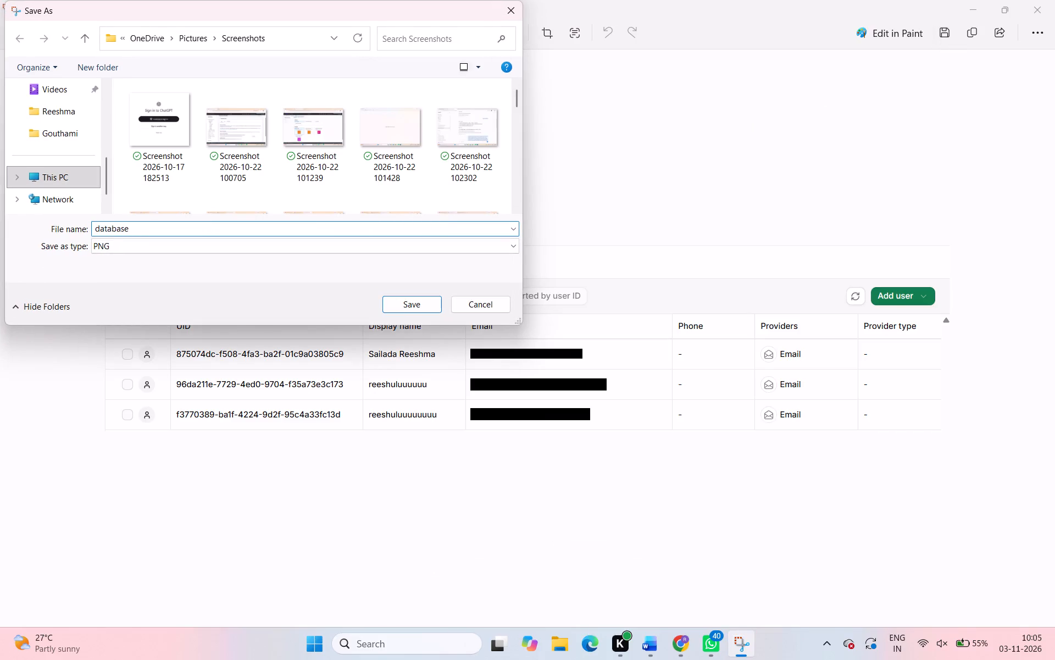
{"action": "type", "text": "_devops"}
{"action": "double_click", "coordinate": [45, 120]}
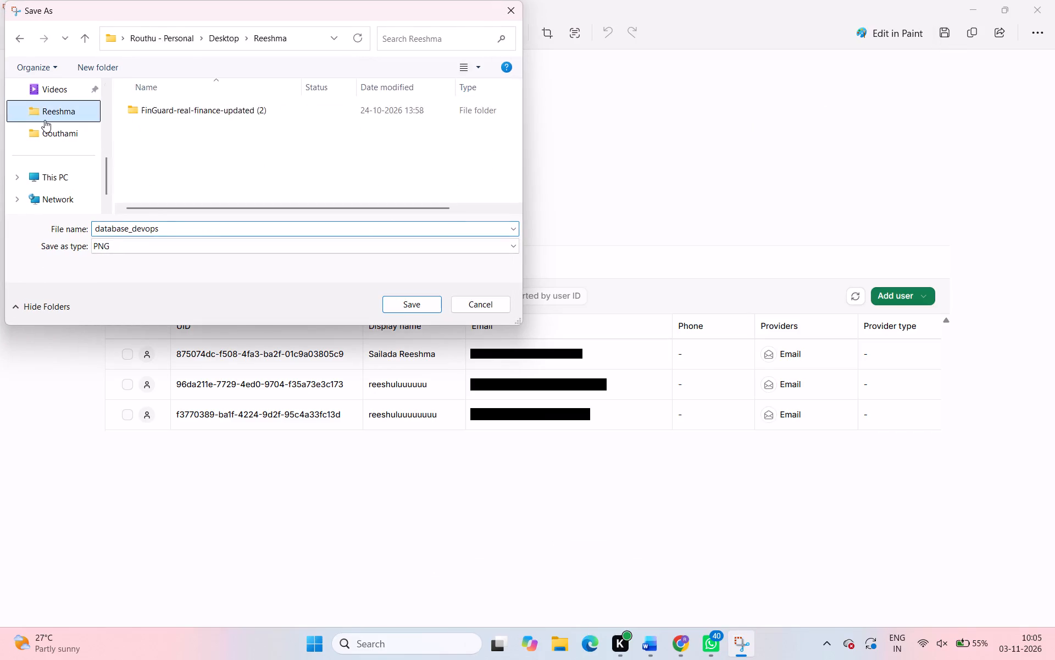
{"action": "double_click", "coordinate": [165, 112]}
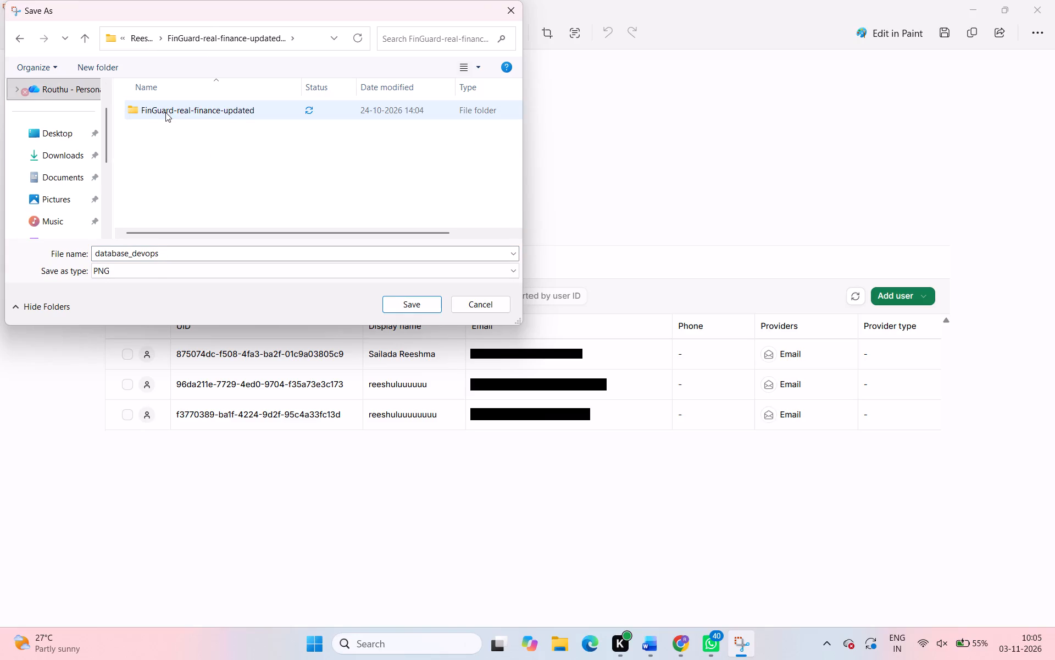
{"action": "double_click", "coordinate": [165, 112]}
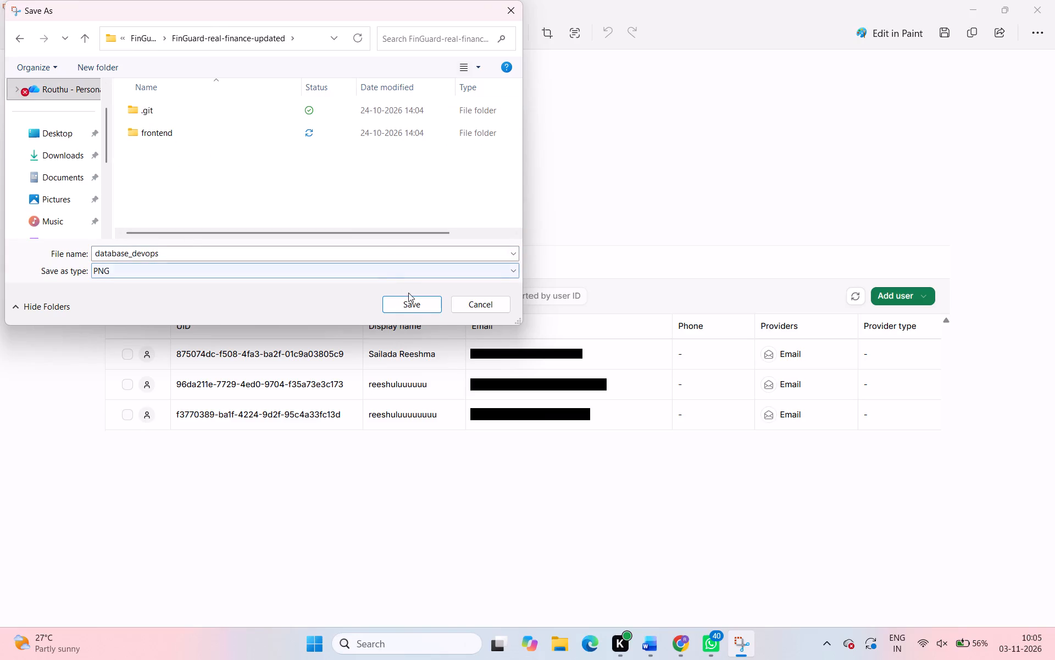
{"action": "left_click", "coordinate": [407, 306]}
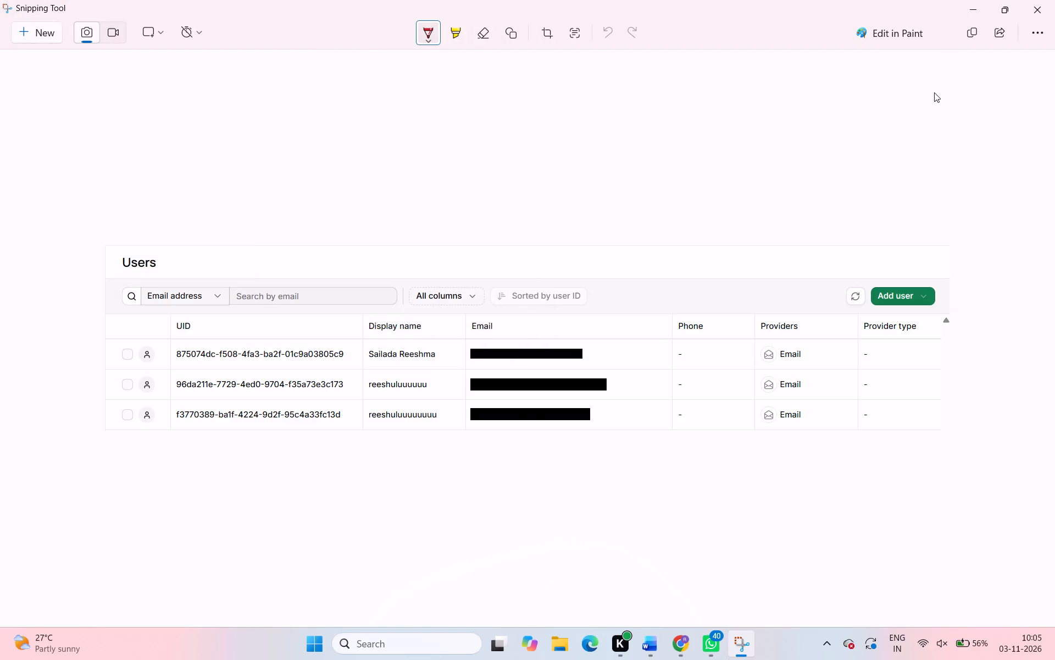
{"action": "left_click", "coordinate": [1035, 5]}
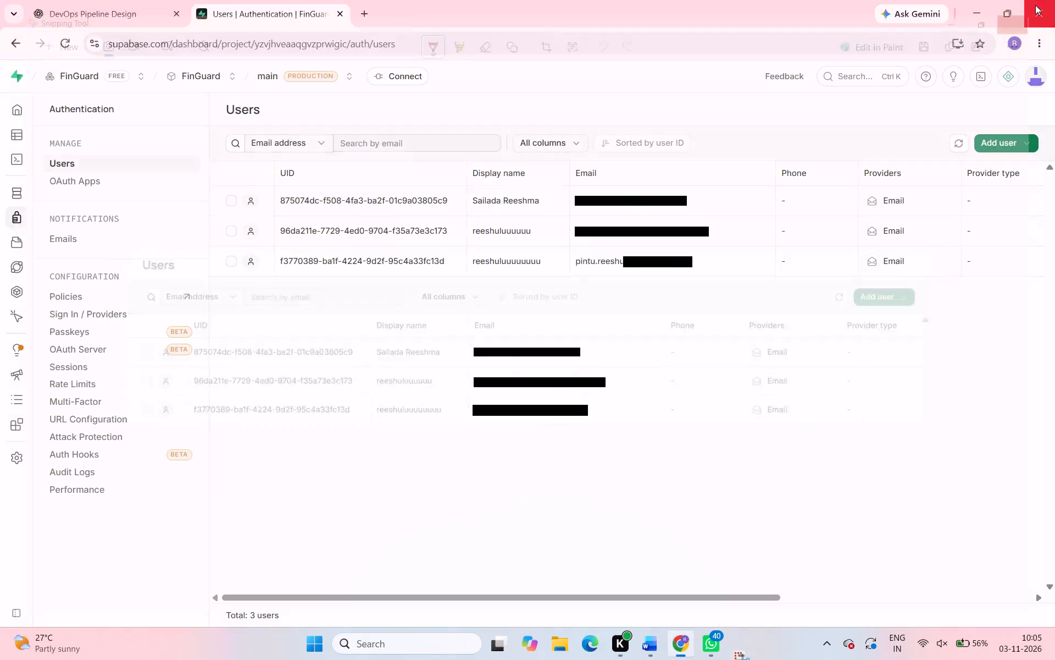
Open the Windows search.
{"action": "left_click_drag", "start_coordinate": [404, 632], "coordinate": [405, 642]}
{"action": "left_click", "coordinate": [405, 642]}
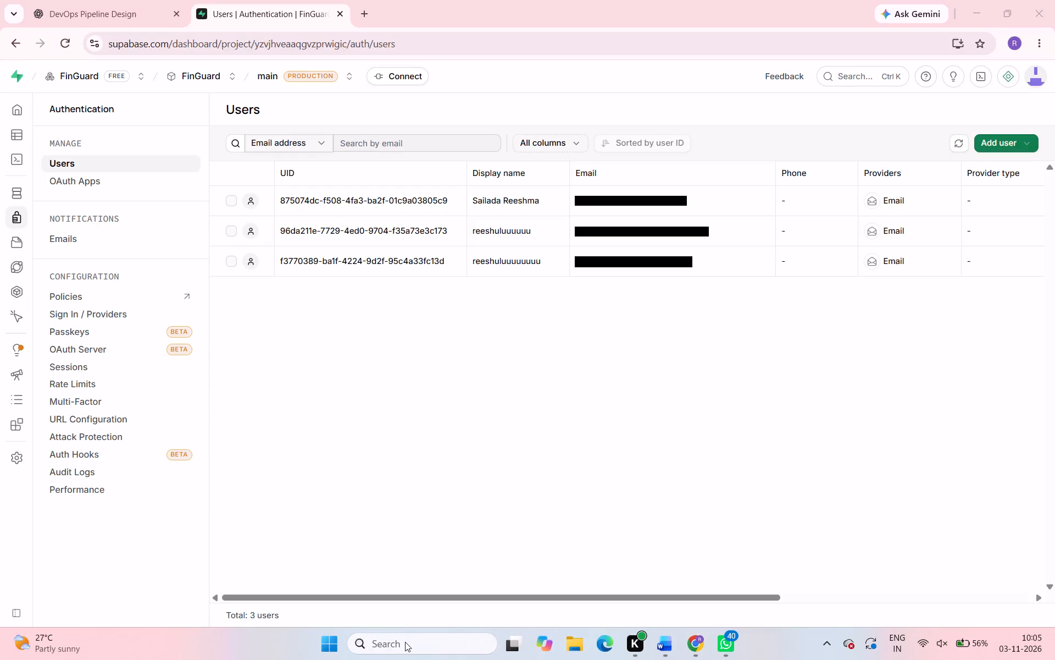
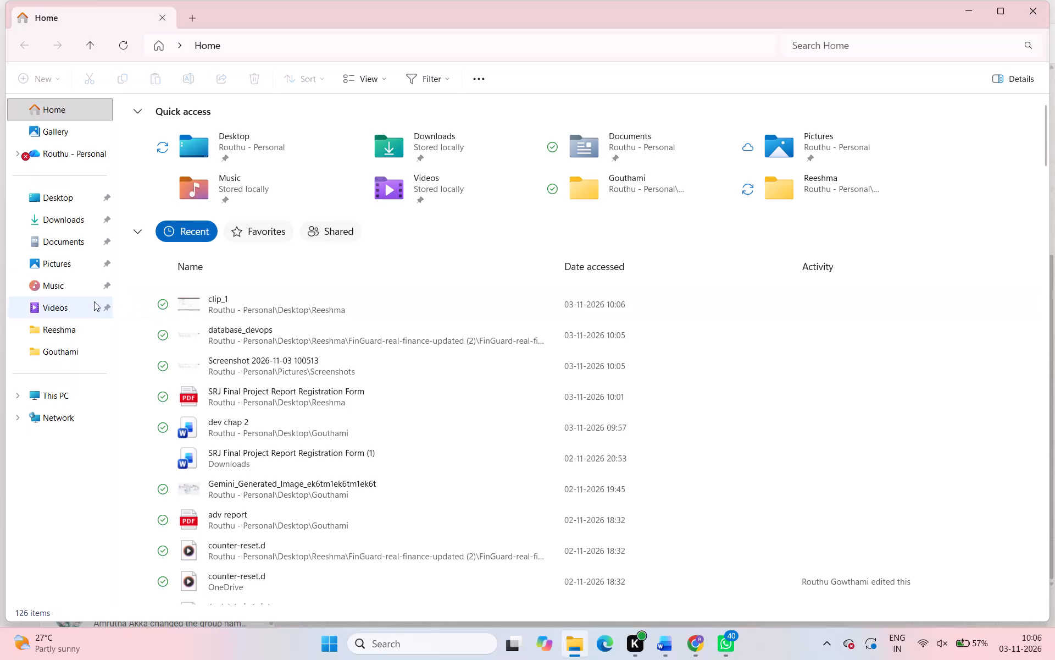
Play the recent clip_1 recording in Media Player and pause it at the FinGuard- GitHub repository page.
{"action": "double_click", "coordinate": [236, 313]}
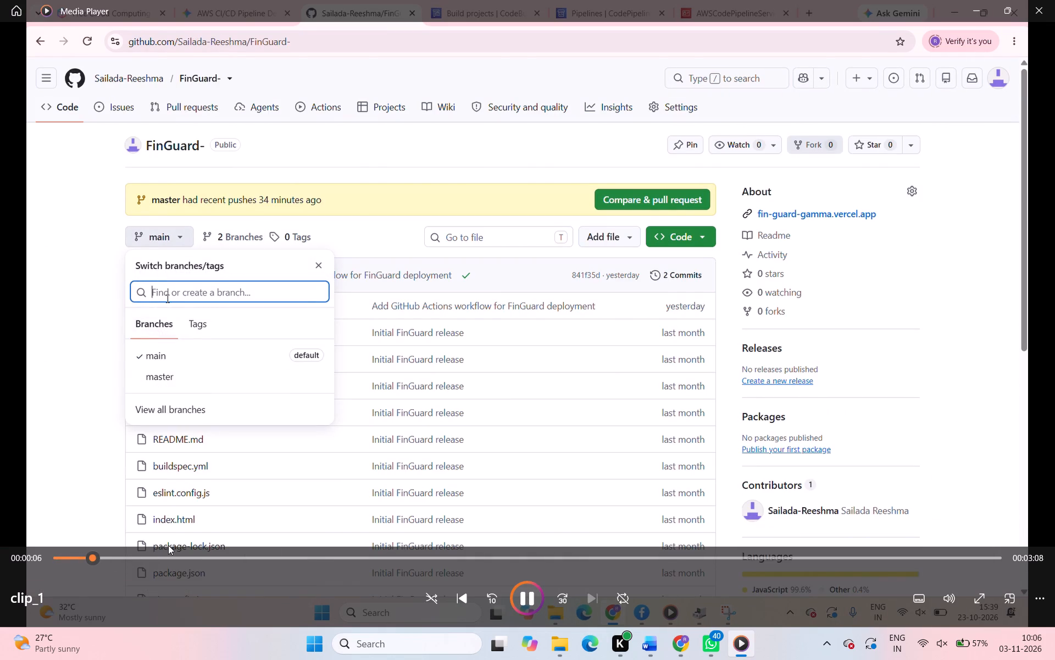
{"action": "left_click", "coordinate": [542, 593]}
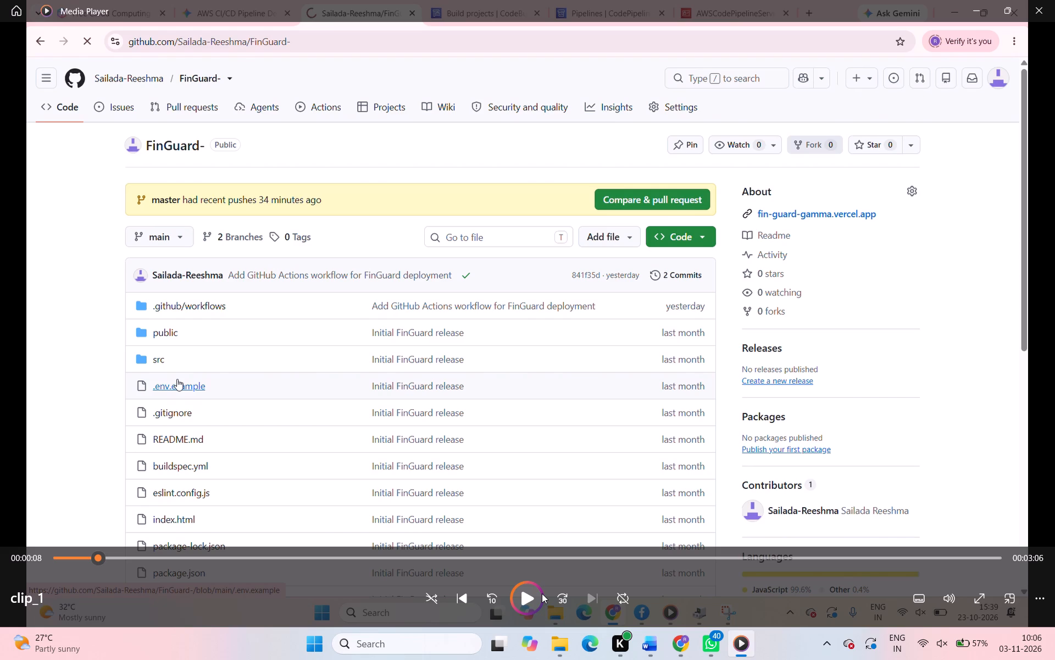
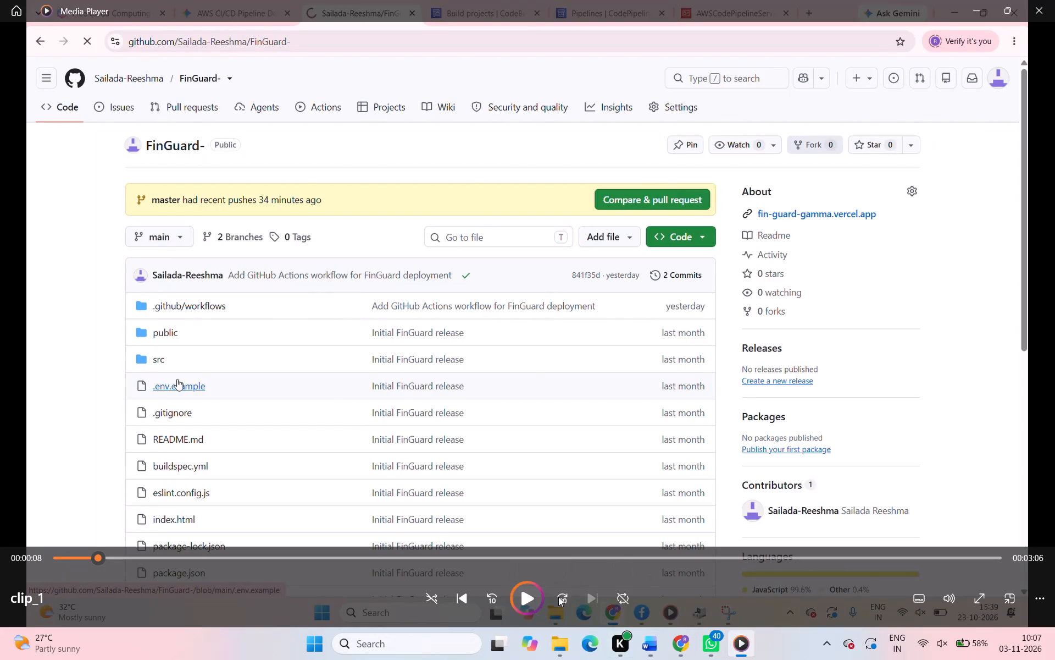
Skim the rest of clip_1 through the CodeBuild and CodePipeline setup to the FinGuard_Pipeline page, and put the player away.
{"action": "left_click", "coordinate": [524, 601]}
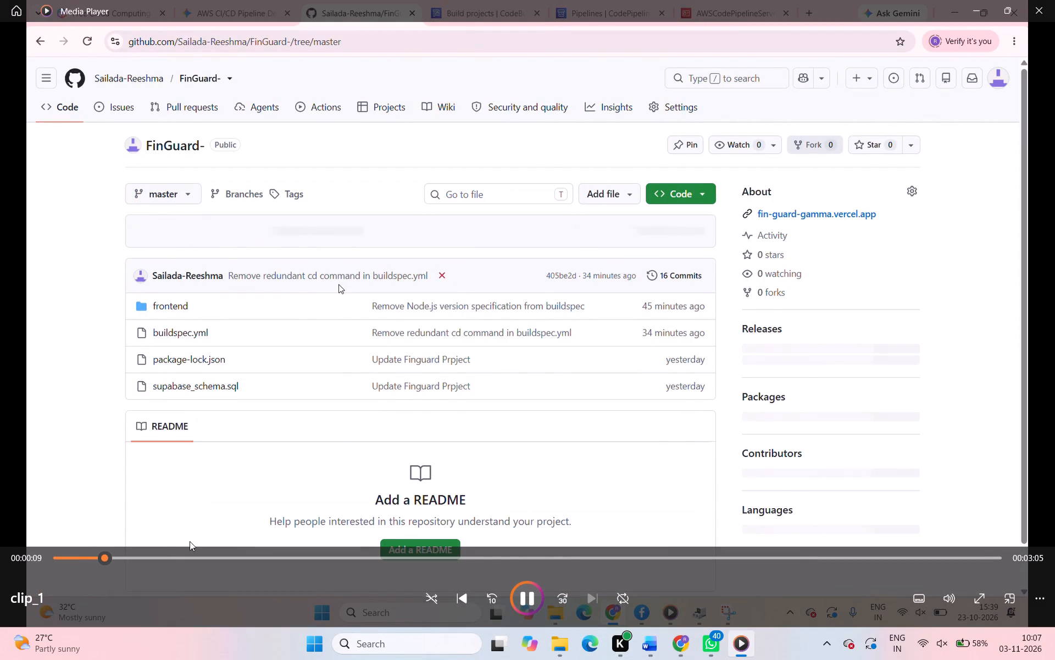
{"action": "left_click", "coordinate": [154, 558]}
{"action": "left_click", "coordinate": [203, 555]}
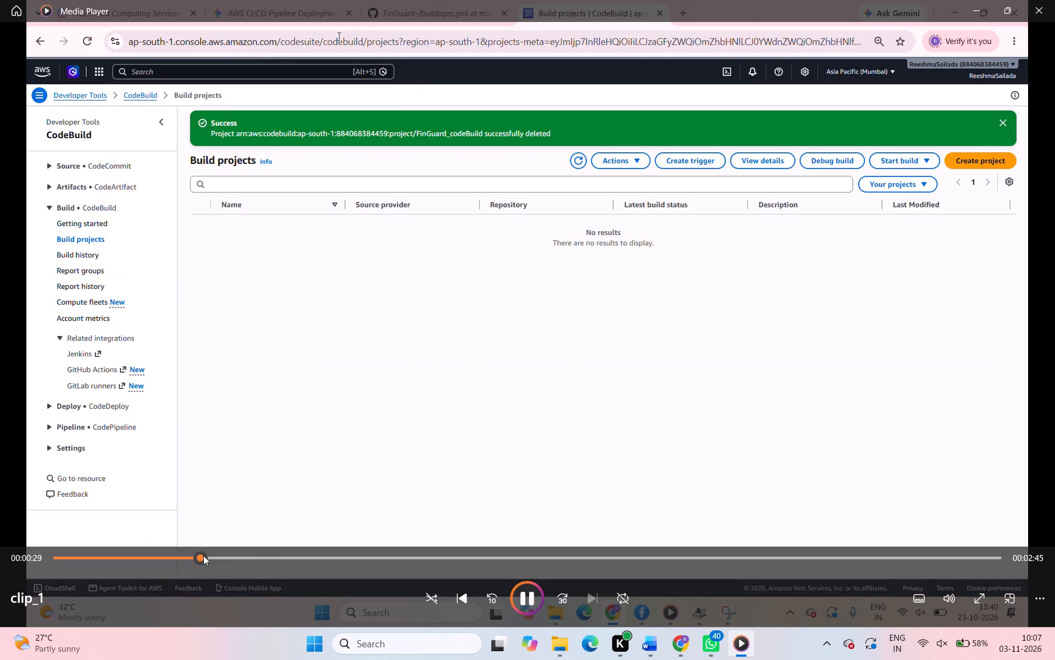
{"action": "left_click", "coordinate": [261, 557]}
{"action": "left_click", "coordinate": [401, 554]}
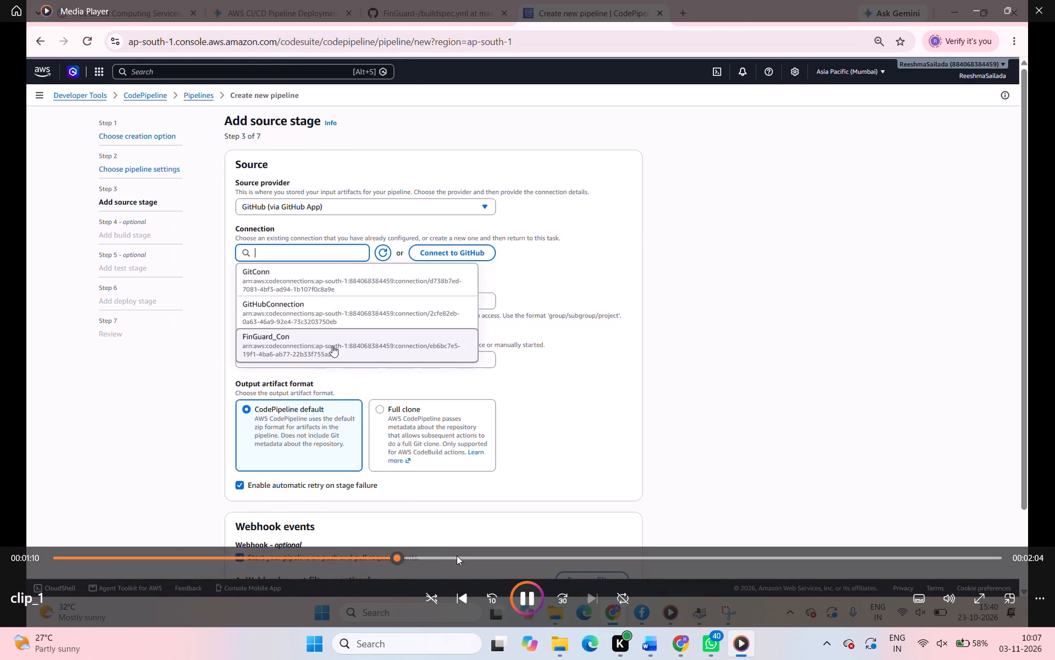
{"action": "left_click", "coordinate": [462, 556]}
{"action": "left_click", "coordinate": [556, 554]}
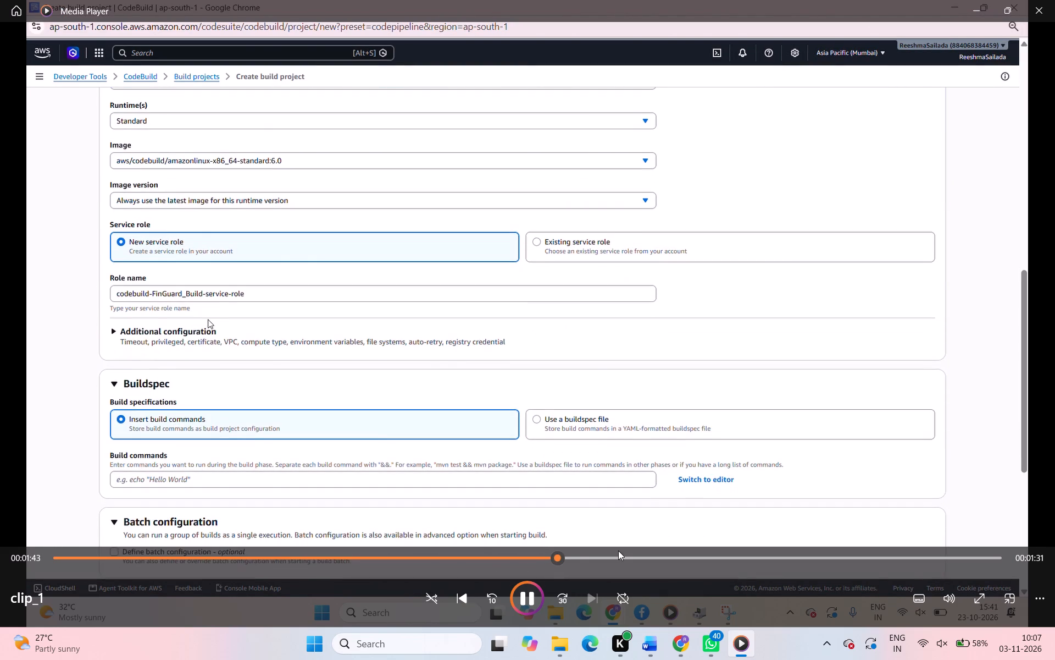
{"action": "left_click", "coordinate": [618, 551]}
{"action": "left_click", "coordinate": [681, 555]}
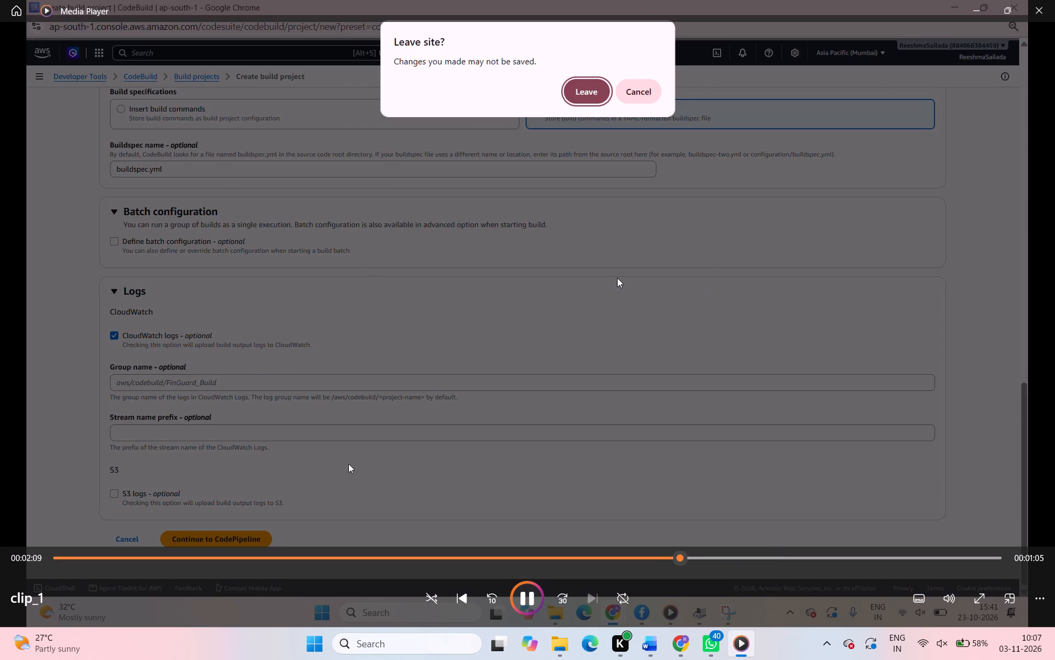
{"action": "left_click_drag", "start_coordinate": [729, 548], "coordinate": [732, 554]}
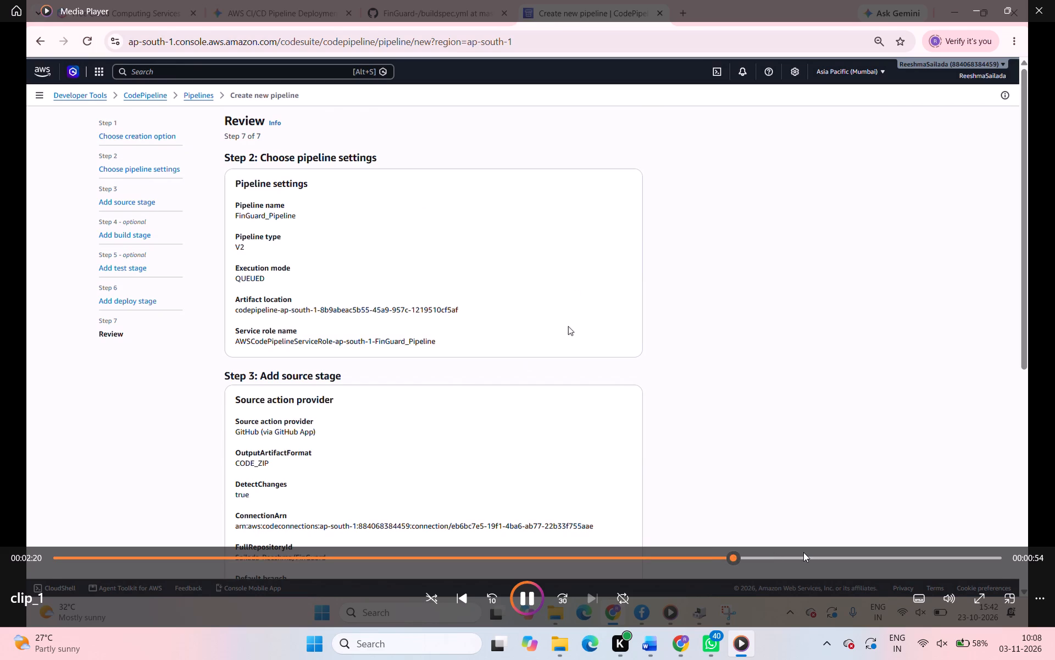
{"action": "left_click", "coordinate": [809, 553]}
{"action": "left_click", "coordinate": [922, 547]}
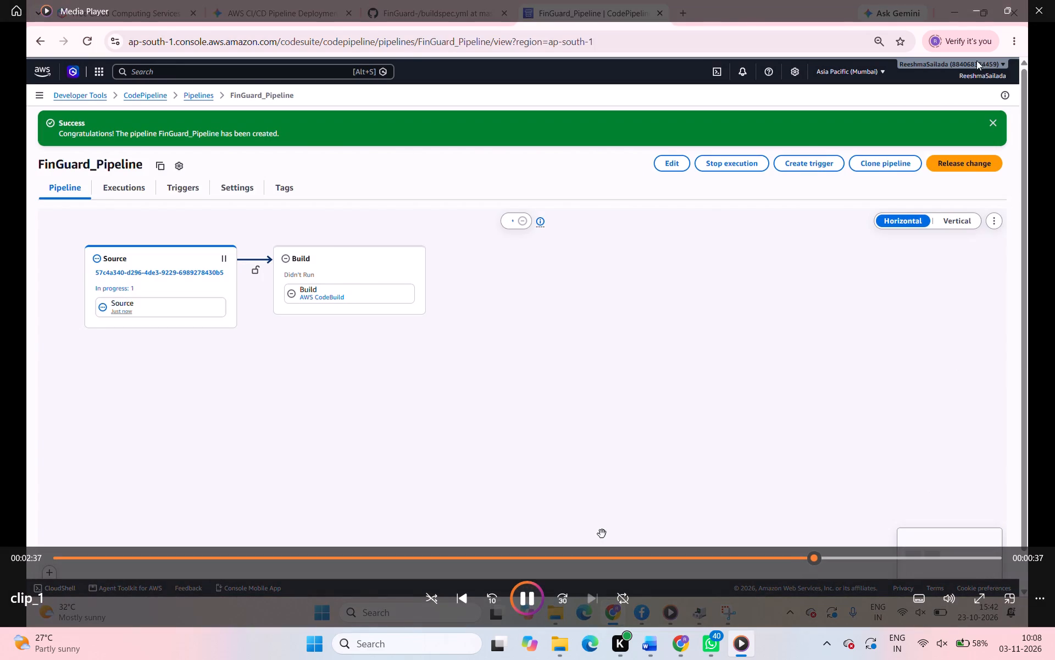
{"action": "left_click", "coordinate": [978, 14]}
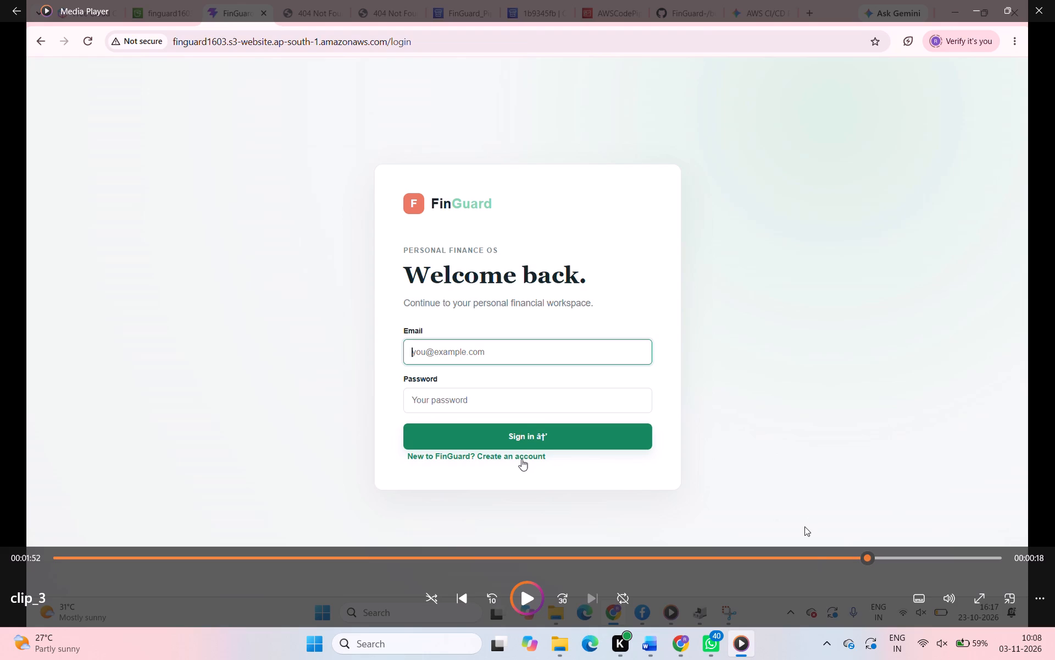
Save the FinGuard "Welcome back." sign-in snip as Registration_devops in the inner FinGuard-real-finance-updated folder under Reeshma.
{"action": "double_click", "coordinate": [858, 453]}
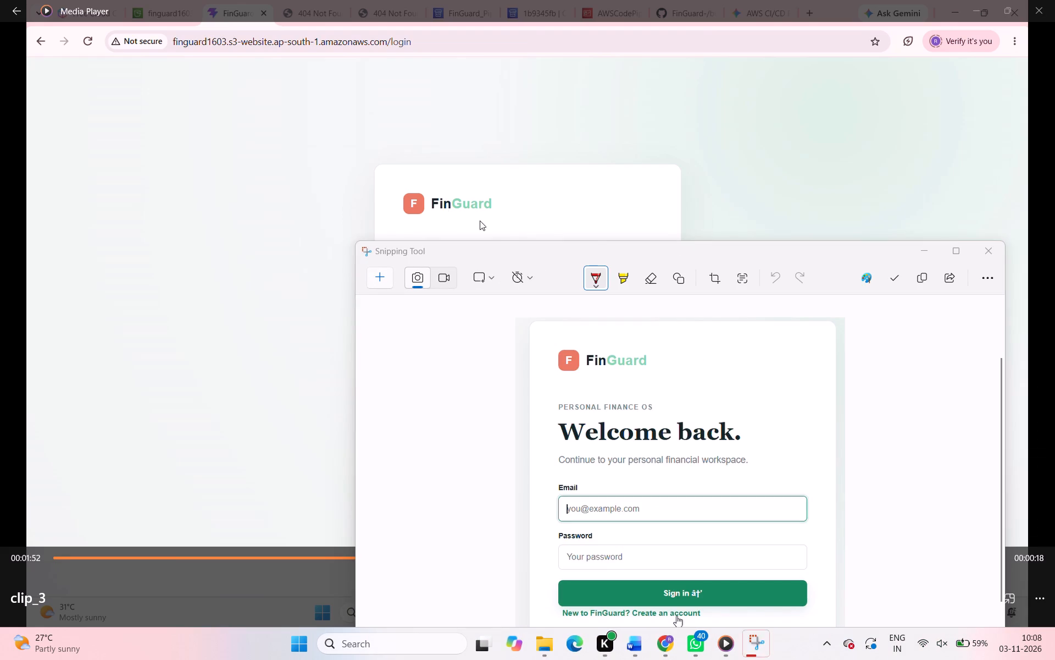
{"action": "left_click", "coordinate": [953, 260]}
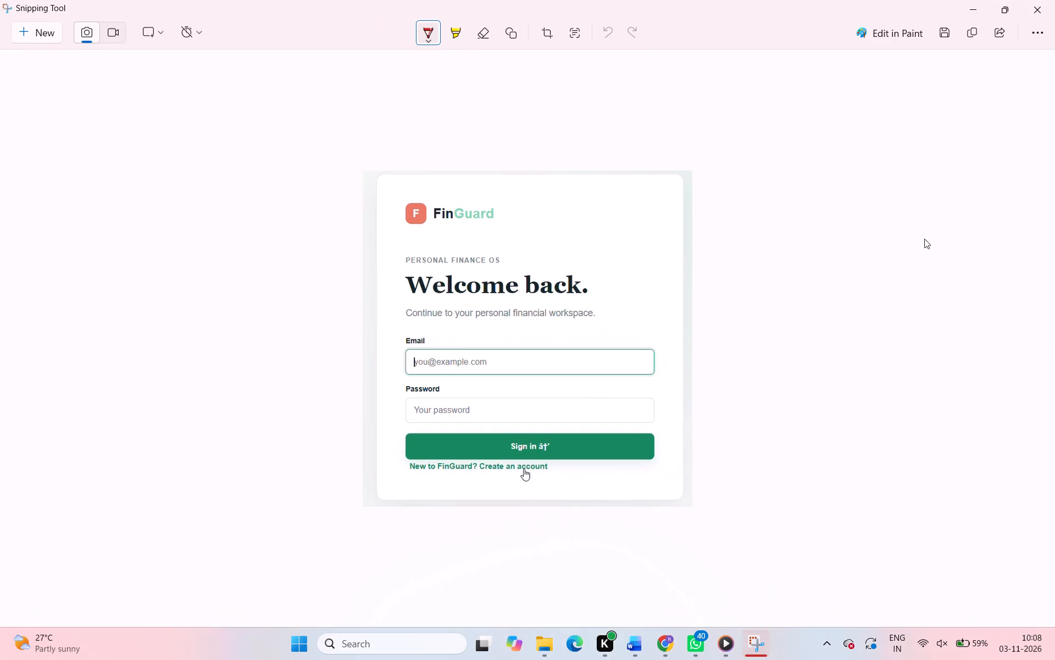
{"action": "left_click", "coordinate": [948, 41]}
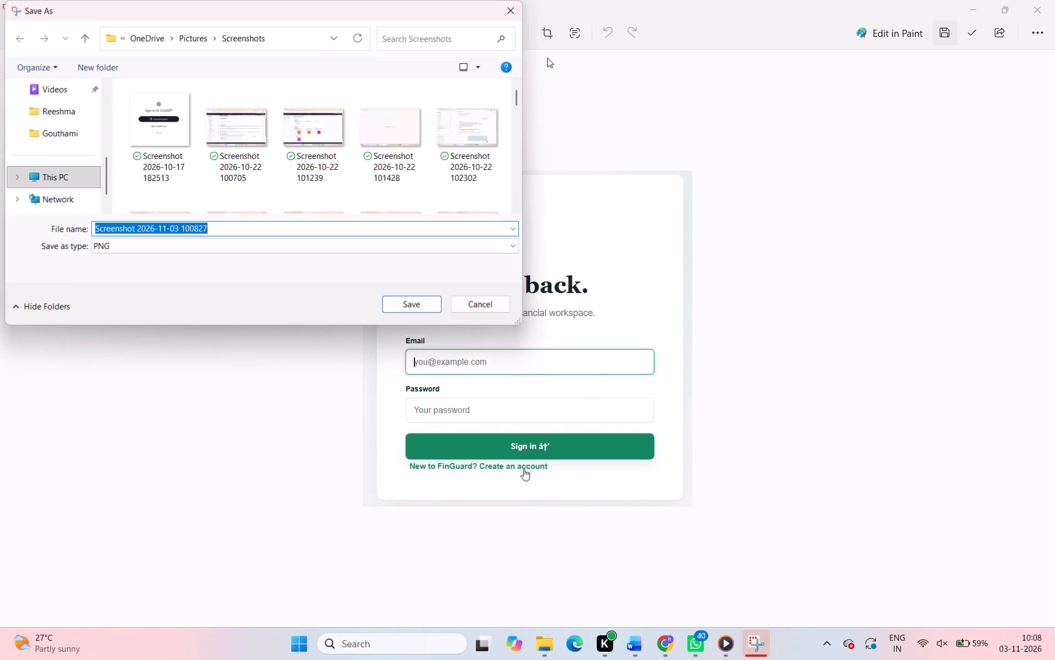
{"action": "double_click", "coordinate": [74, 106]}
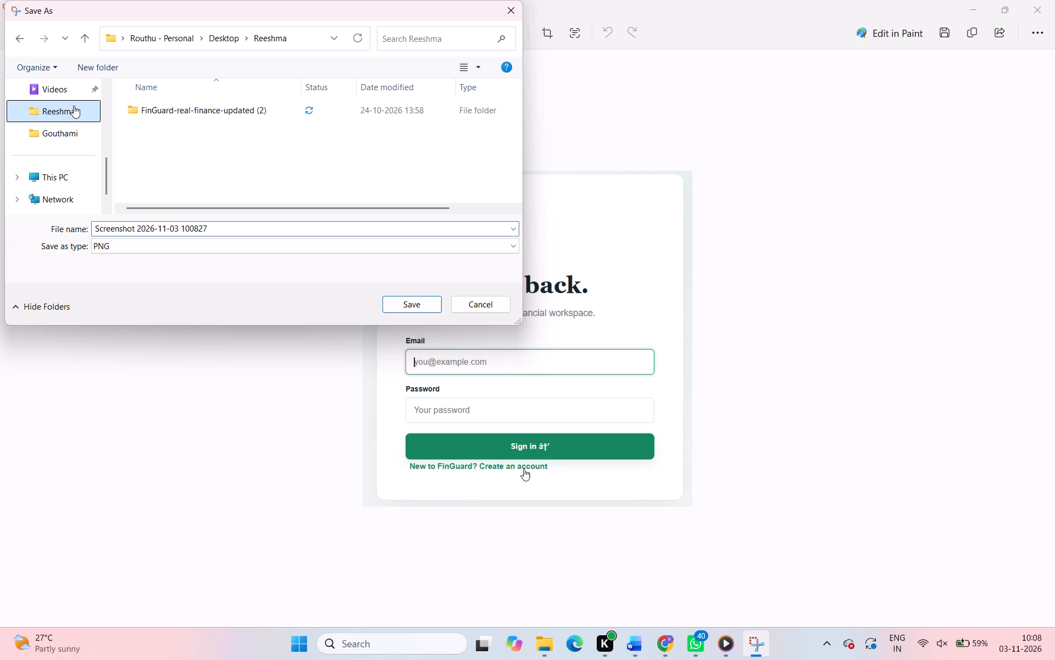
{"action": "double_click", "coordinate": [136, 118]}
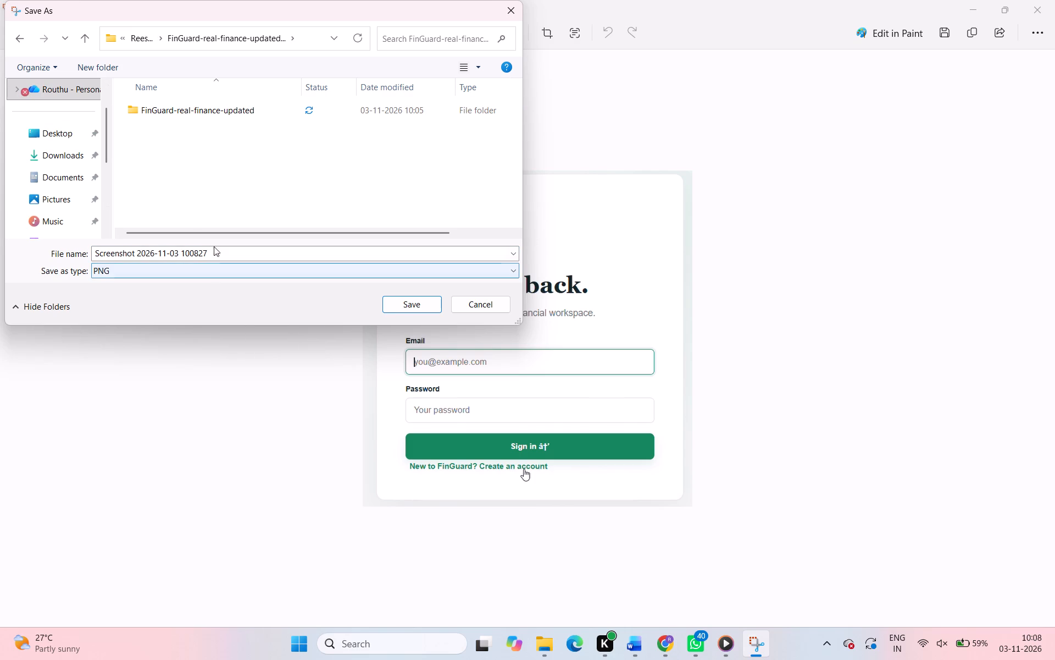
{"action": "double_click", "coordinate": [230, 110]}
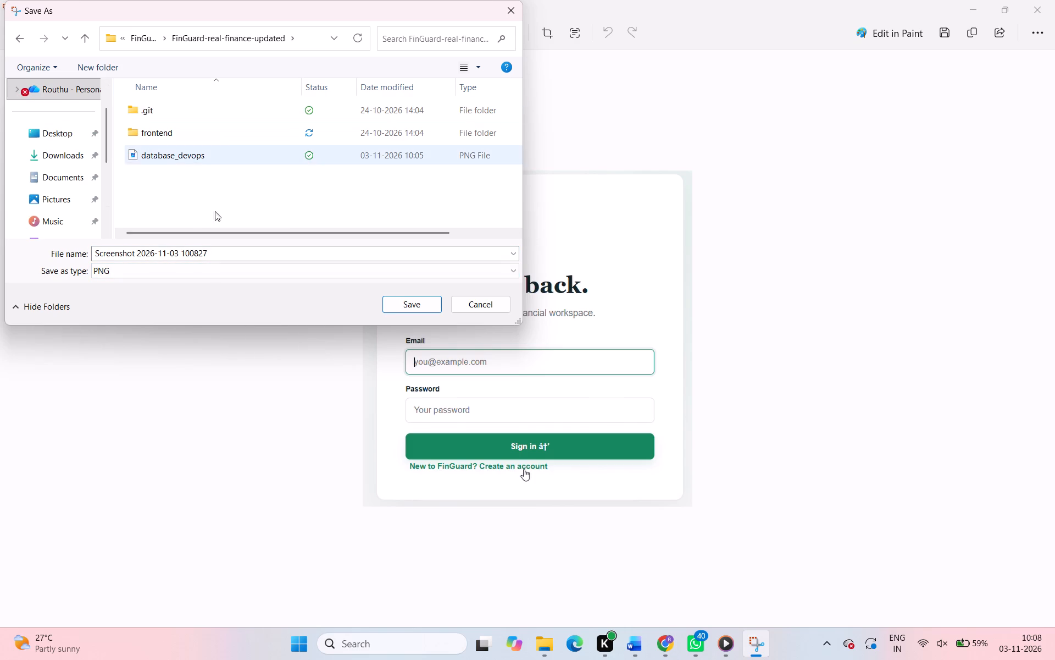
{"action": "left_click", "coordinate": [215, 257]}
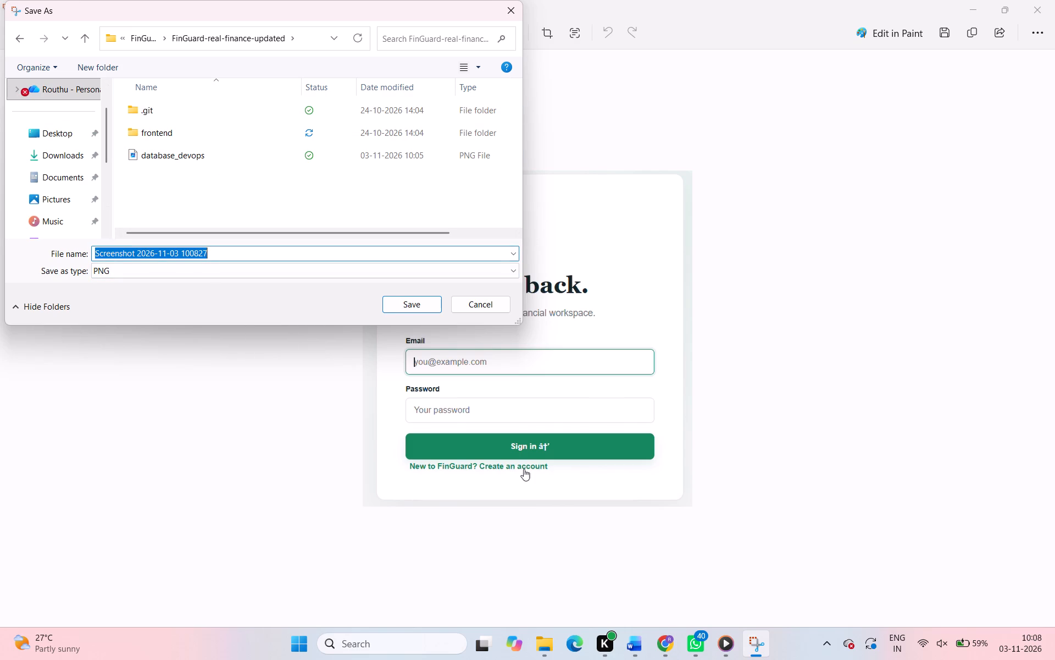
{"action": "type", "text": "We"}
{"action": "key", "text": "BackSpace"}
{"action": "key", "text": "BackSpace"}
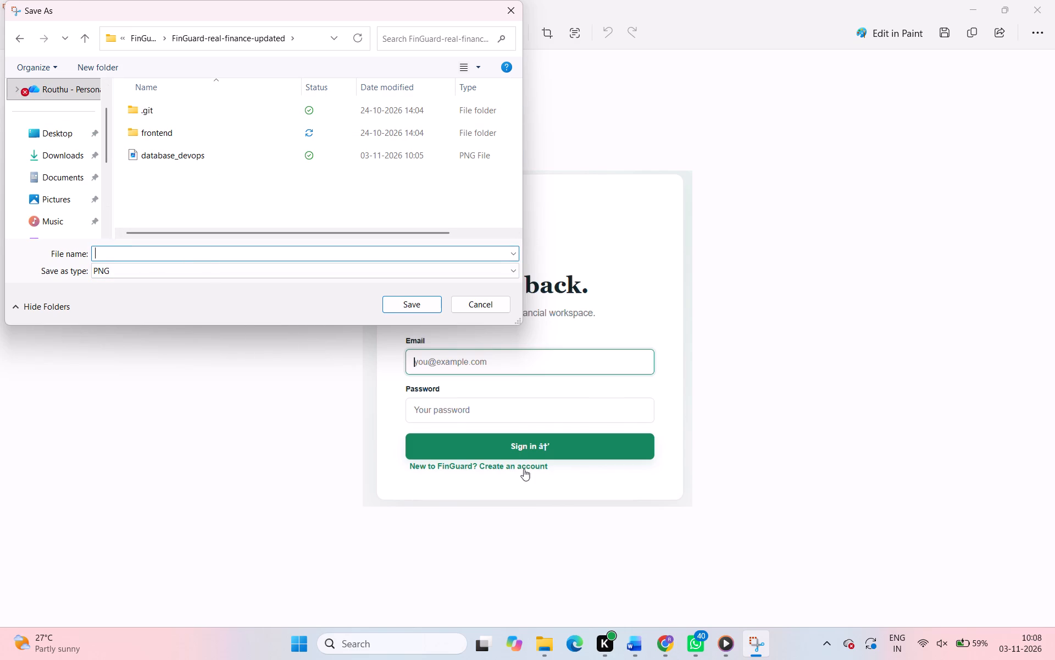
{"action": "type", "text": "Reg"}
{"action": "type", "text": "istration"}
{"action": "key", "text": "shift+underscore"}
{"action": "type", "text": "devops"}
{"action": "key", "text": "Return"}
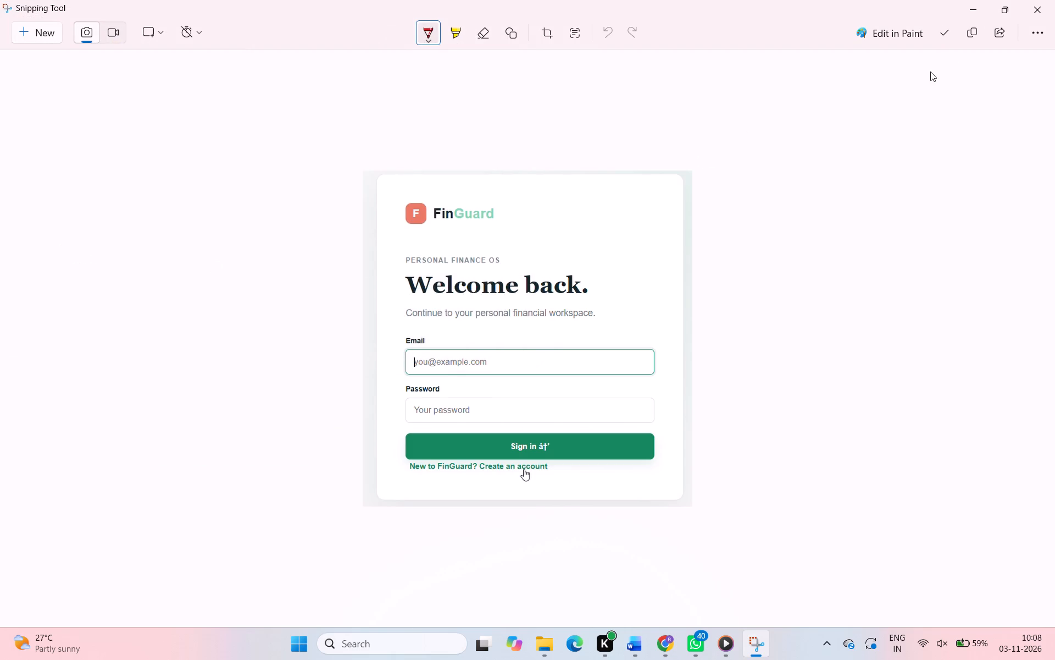
{"action": "left_click", "coordinate": [977, 13]}
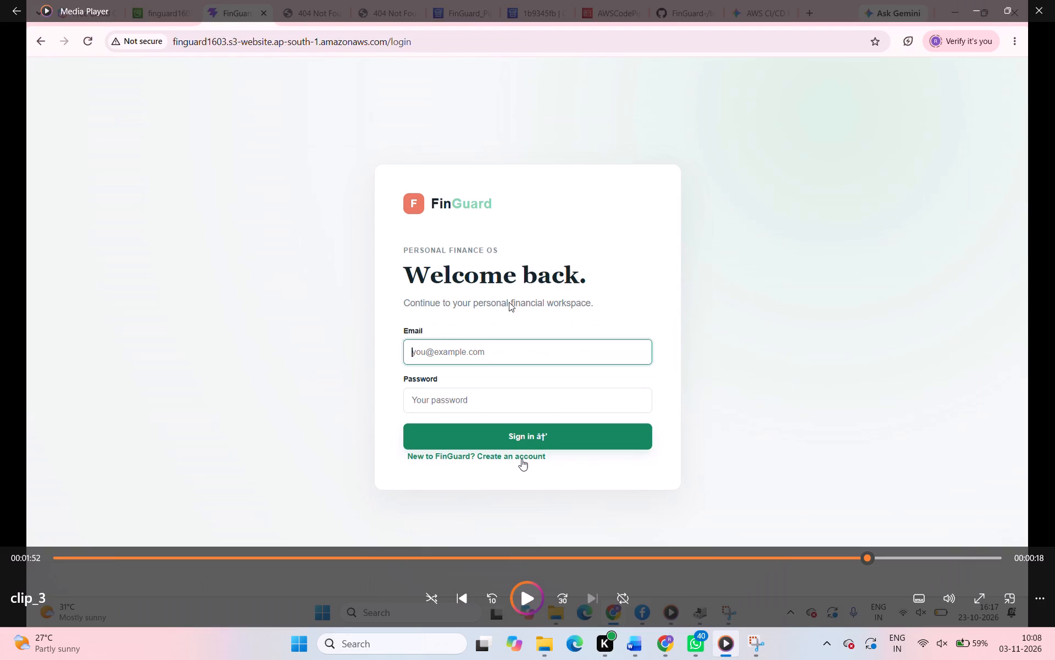
Go back in the clip_3 recording past the FinGuard_Pipeline page to find the finguard1603 bucket's Static website hosting section.
{"action": "left_click", "coordinate": [750, 558]}
{"action": "left_click", "coordinate": [532, 601]}
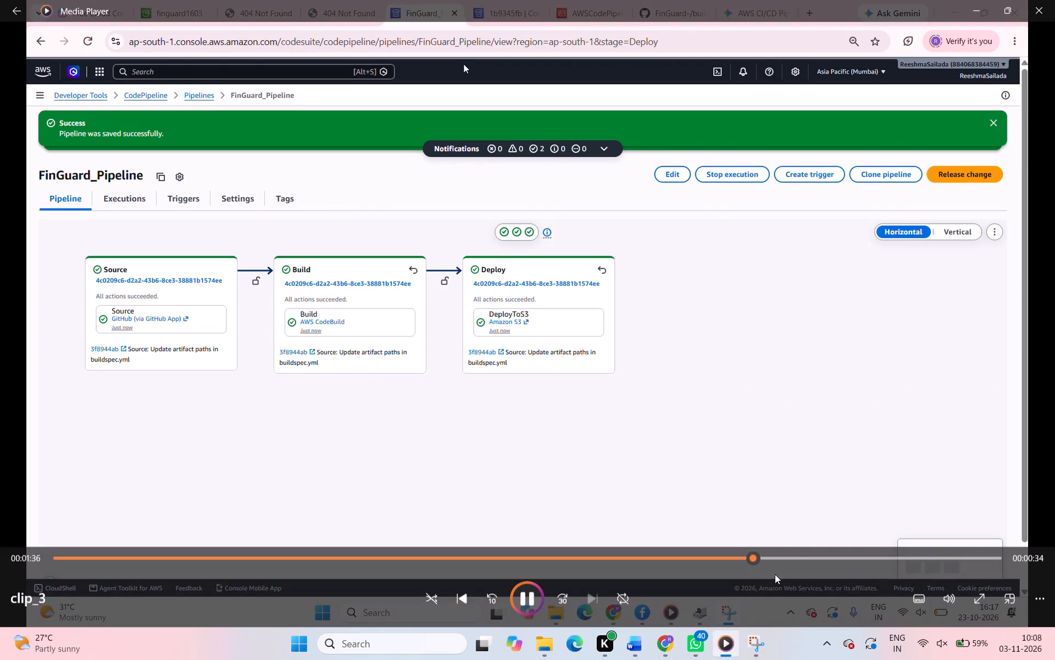
{"action": "left_click", "coordinate": [773, 557]}
{"action": "left_click", "coordinate": [786, 555]}
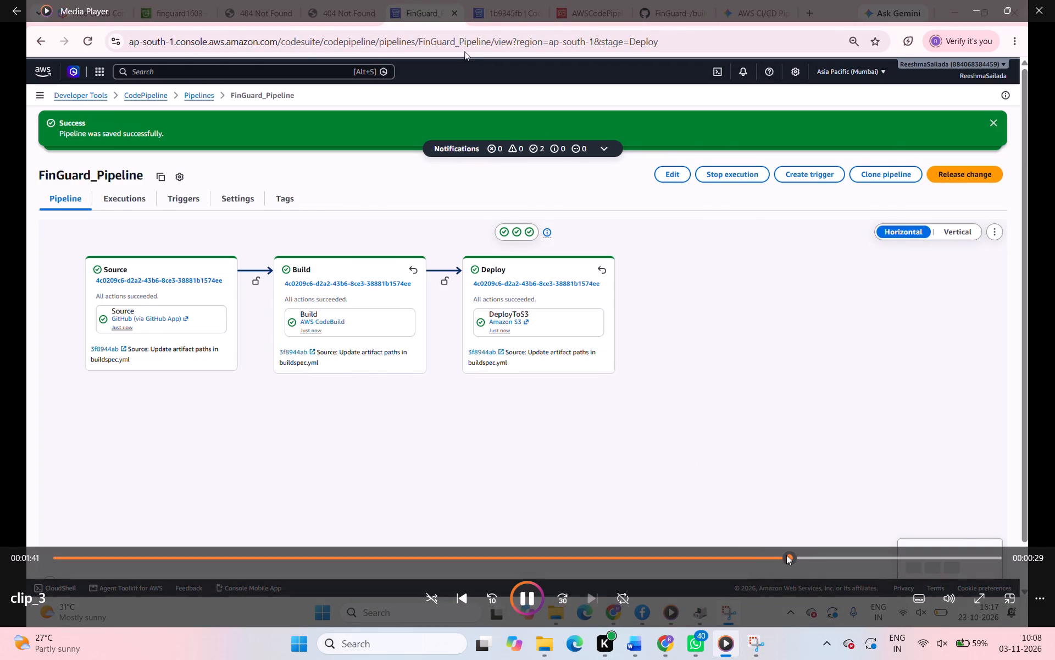
{"action": "left_click", "coordinate": [807, 558]}
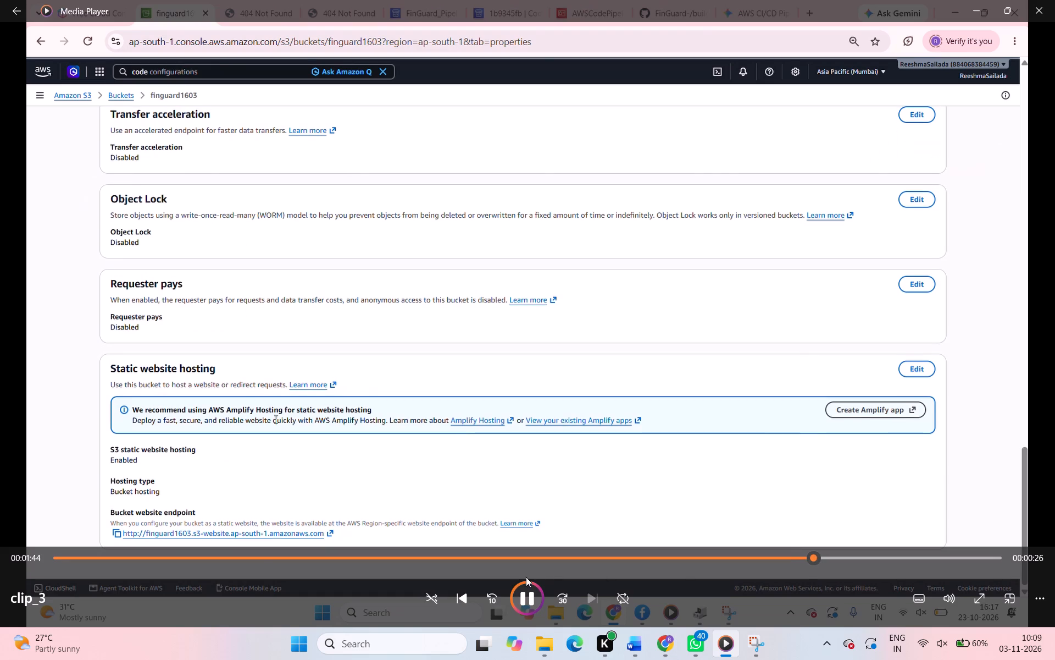
Pause clip_3 at the finguard1603 bucket's Static website hosting section, and close the player.
{"action": "left_click", "coordinate": [529, 593]}
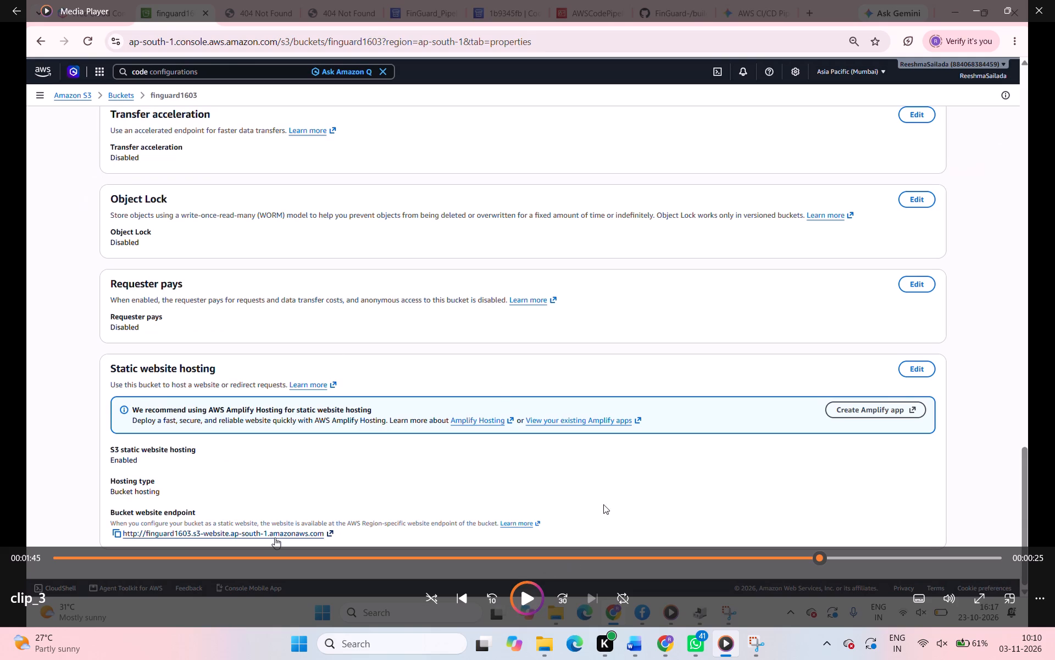
{"action": "left_click", "coordinate": [1036, 13]}
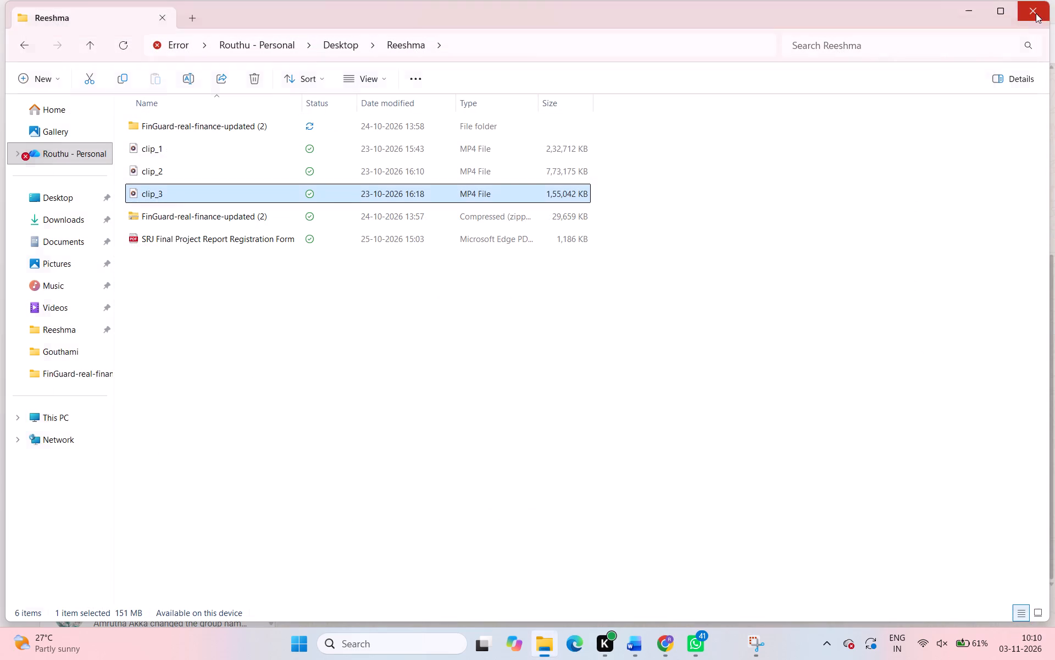
Reopen the clip_1 recording from the Reeshma folder and skim through the build project setup to the pipeline creation.
{"action": "double_click", "coordinate": [335, 176]}
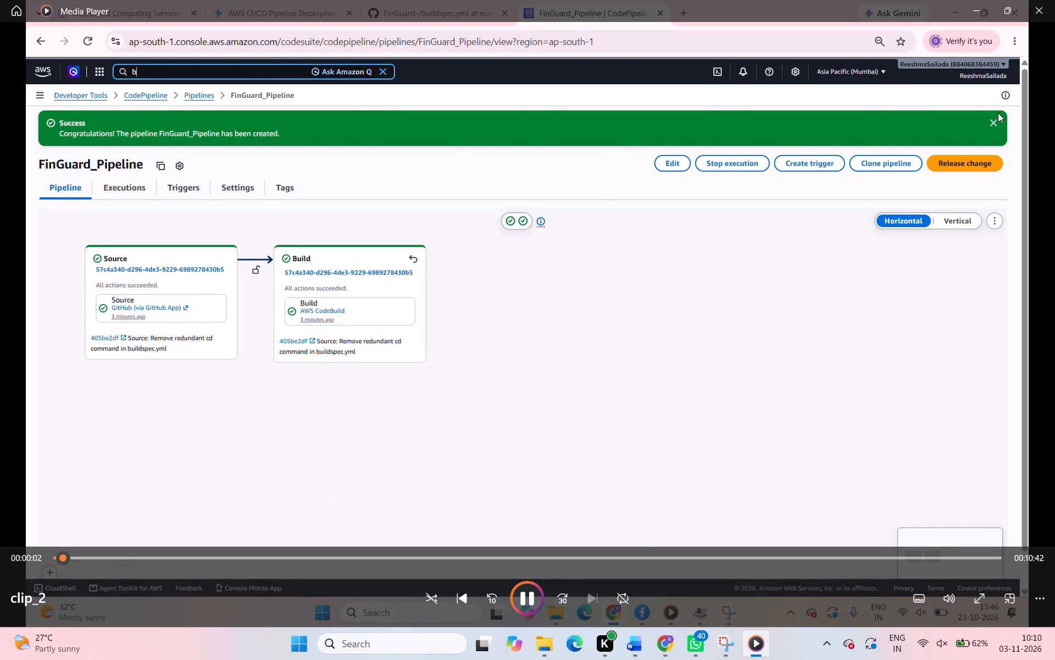
{"action": "left_click", "coordinate": [1048, 2]}
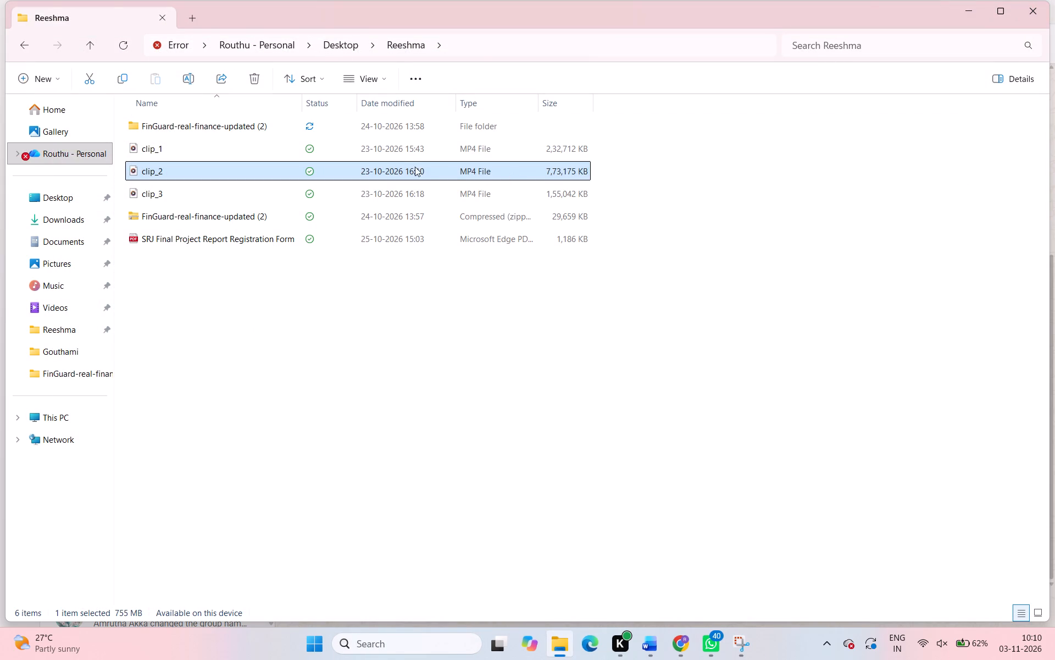
{"action": "double_click", "coordinate": [396, 152]}
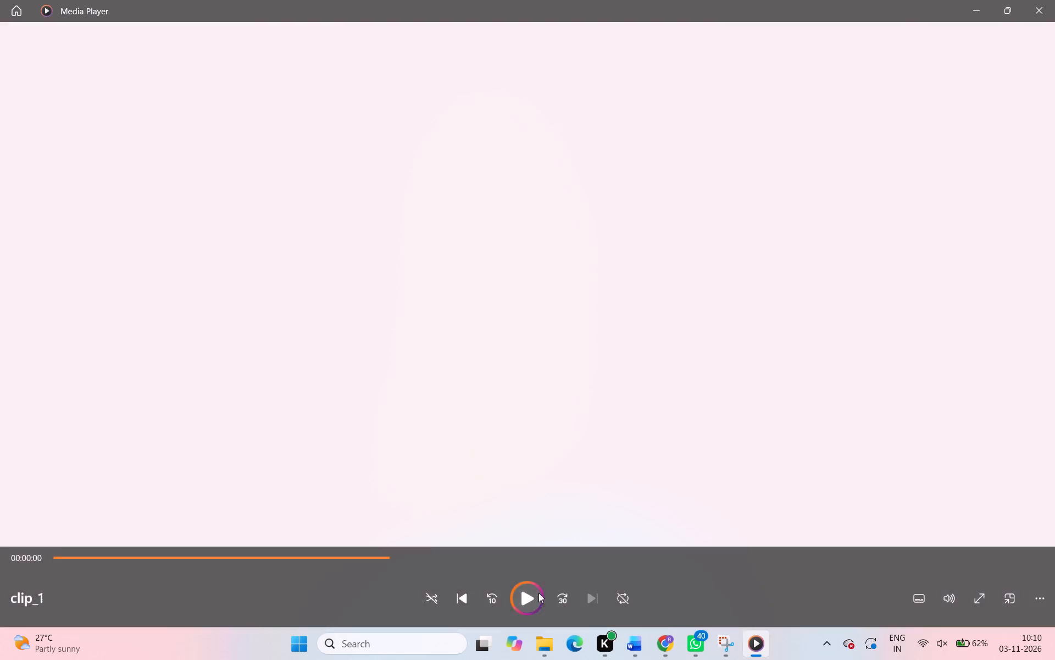
{"action": "left_click", "coordinate": [429, 570]}
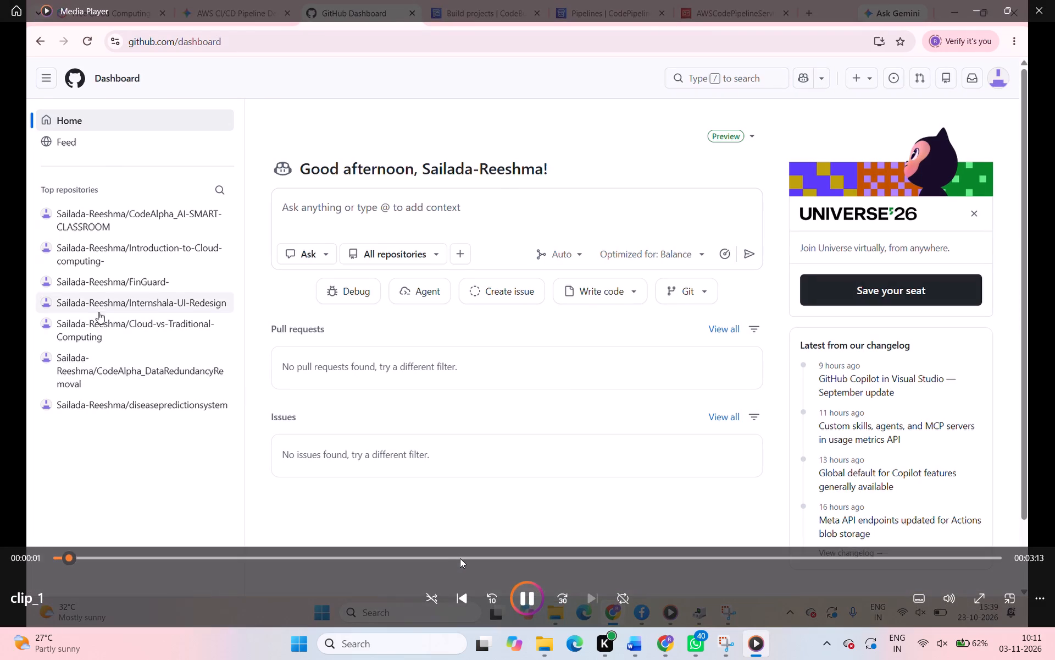
{"action": "left_click", "coordinate": [460, 558]}
{"action": "left_click", "coordinate": [504, 552]}
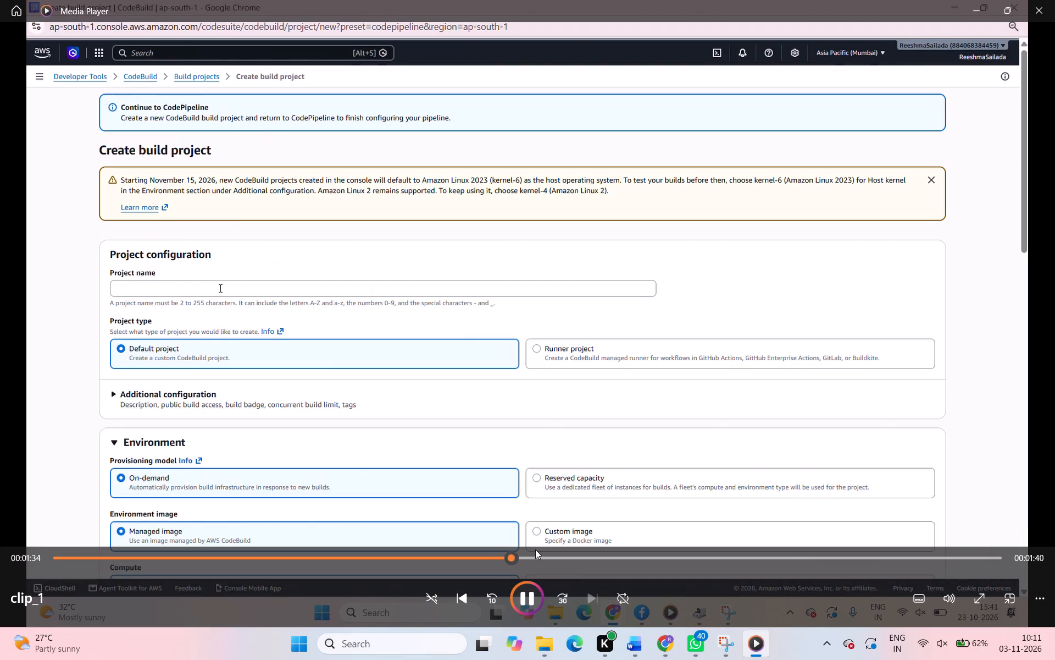
{"action": "left_click", "coordinate": [535, 549]}
{"action": "left_click", "coordinate": [555, 558]}
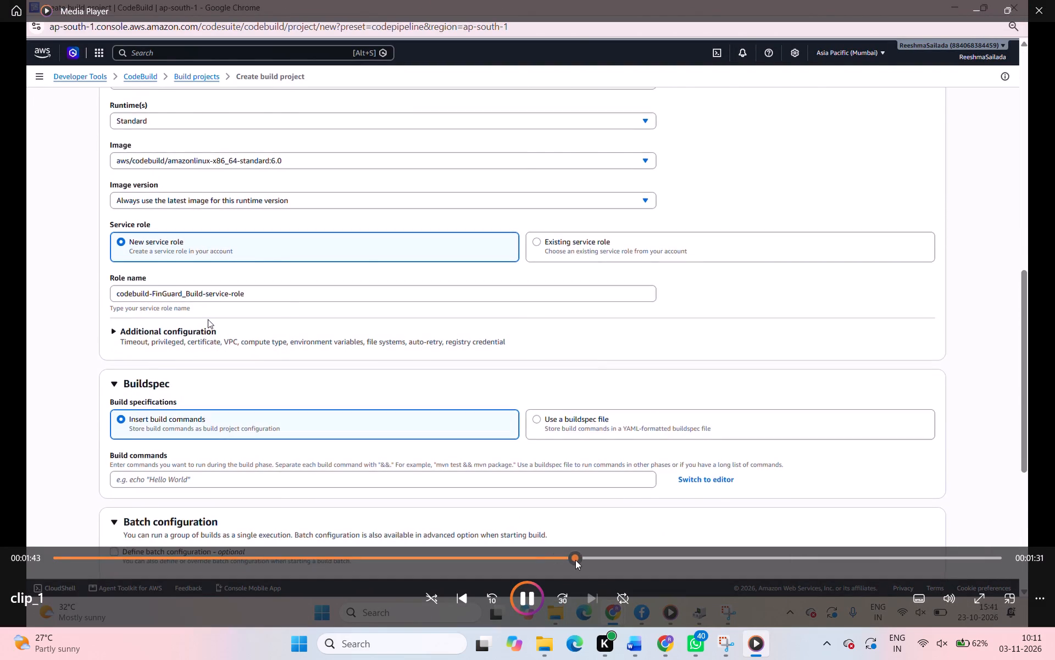
{"action": "left_click", "coordinate": [575, 560]}
{"action": "left_click", "coordinate": [612, 560]}
{"action": "left_click", "coordinate": [658, 564]}
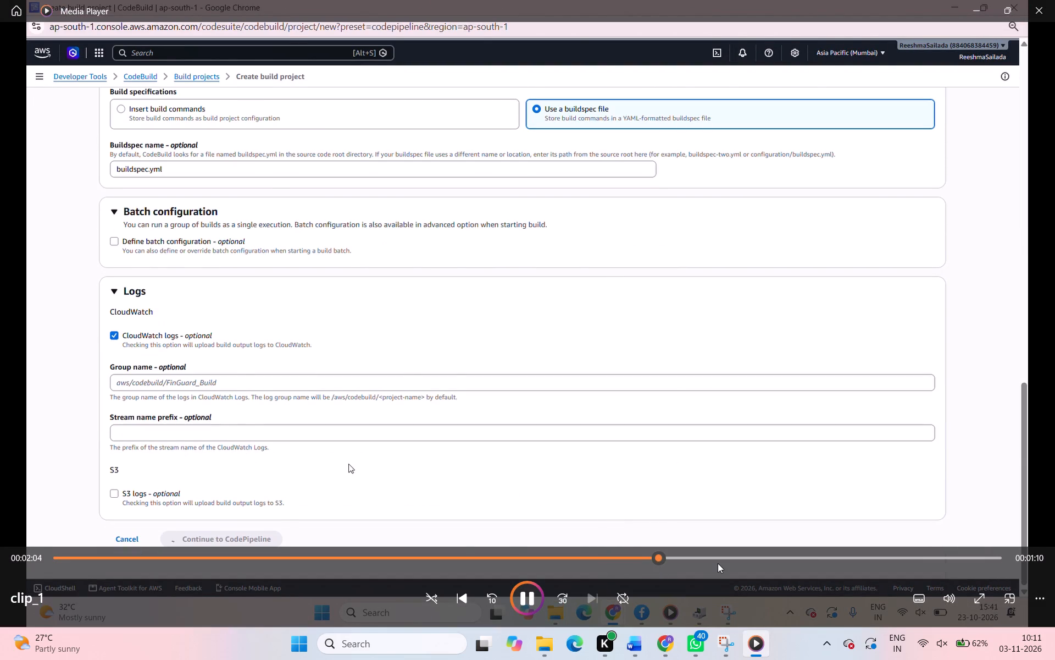
{"action": "left_click", "coordinate": [718, 563]}
{"action": "left_click", "coordinate": [756, 558]}
{"action": "left_click", "coordinate": [791, 558]}
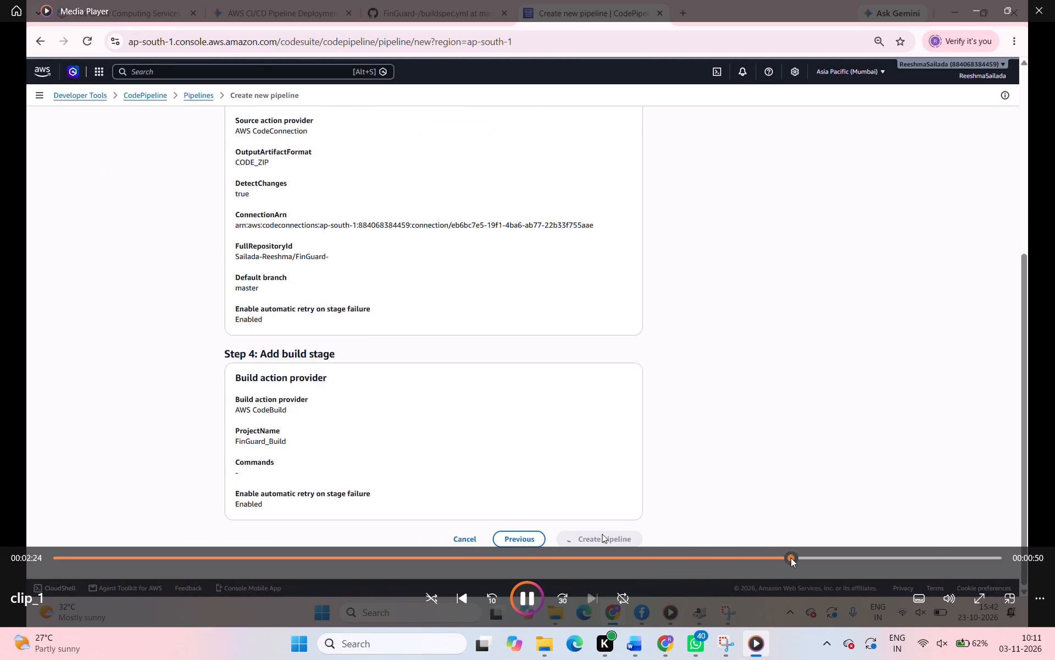
Rewind clip_1 and pause it at 00:02:20 on the Review page showing the FinGuard_Pipeline settings.
{"action": "left_click", "coordinate": [750, 554]}
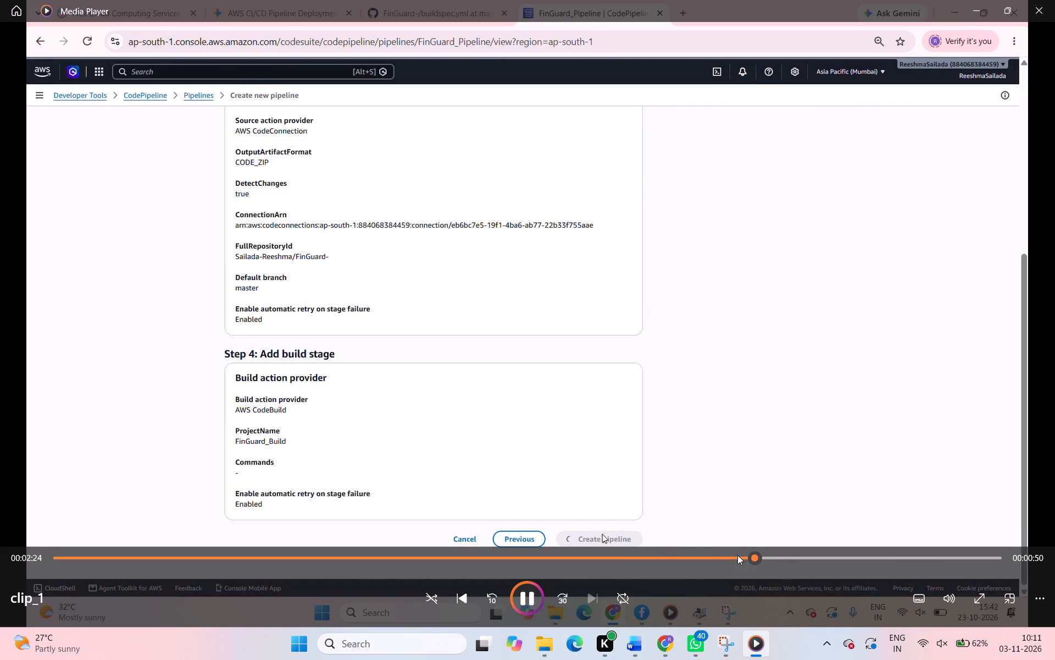
{"action": "left_click", "coordinate": [737, 555]}
{"action": "left_click_drag", "start_coordinate": [731, 560], "coordinate": [721, 559]}
{"action": "left_click", "coordinate": [721, 559]}
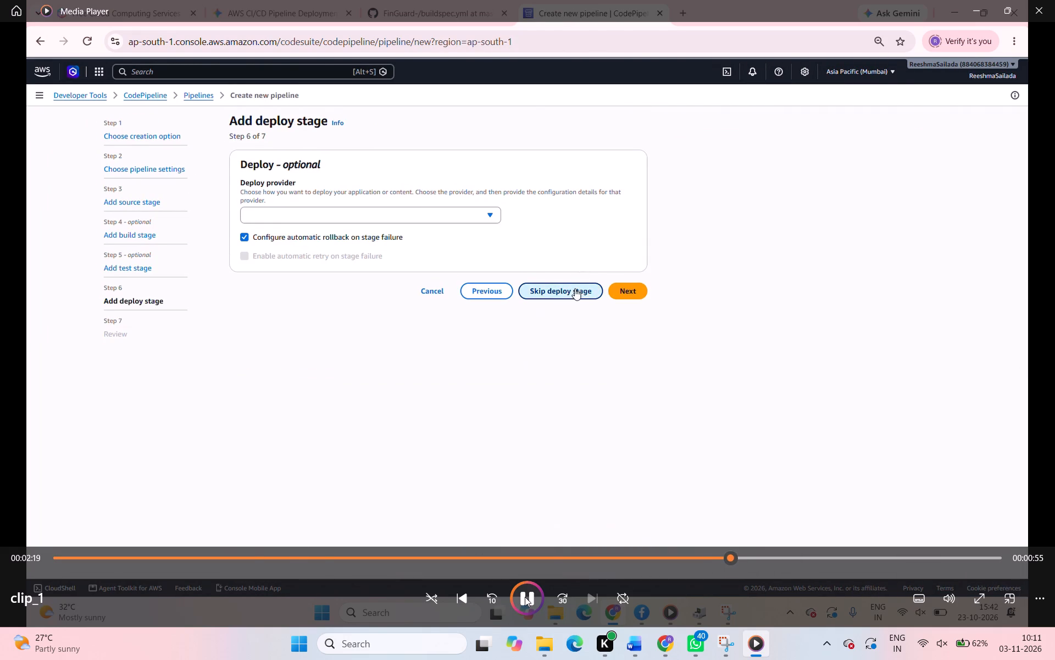
{"action": "left_click", "coordinate": [525, 597]}
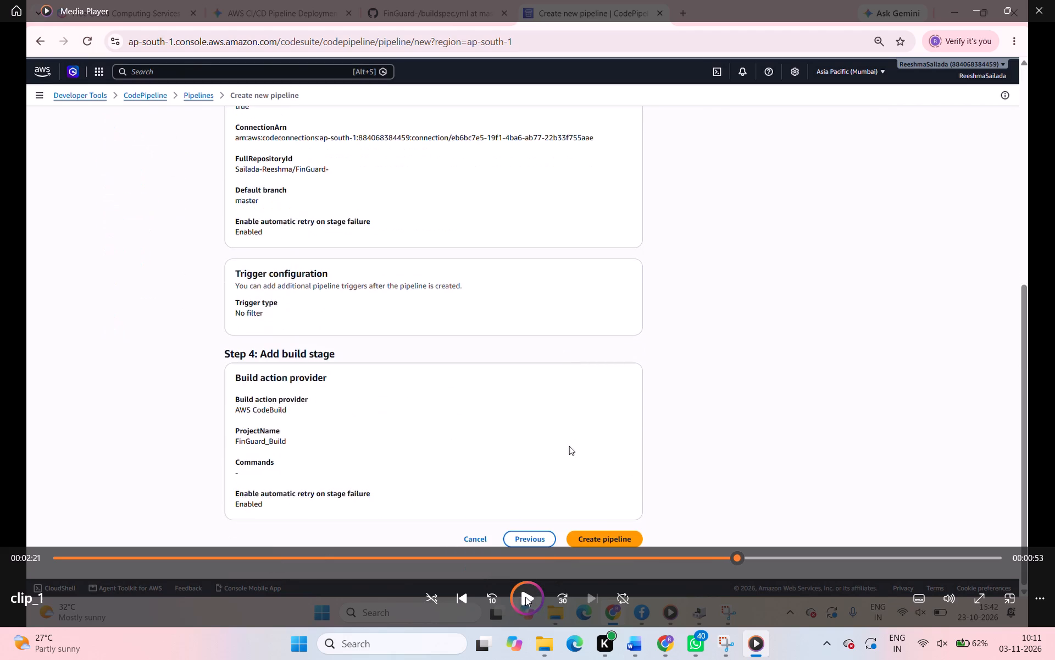
{"action": "left_click", "coordinate": [730, 556]}
{"action": "left_click", "coordinate": [730, 555]}
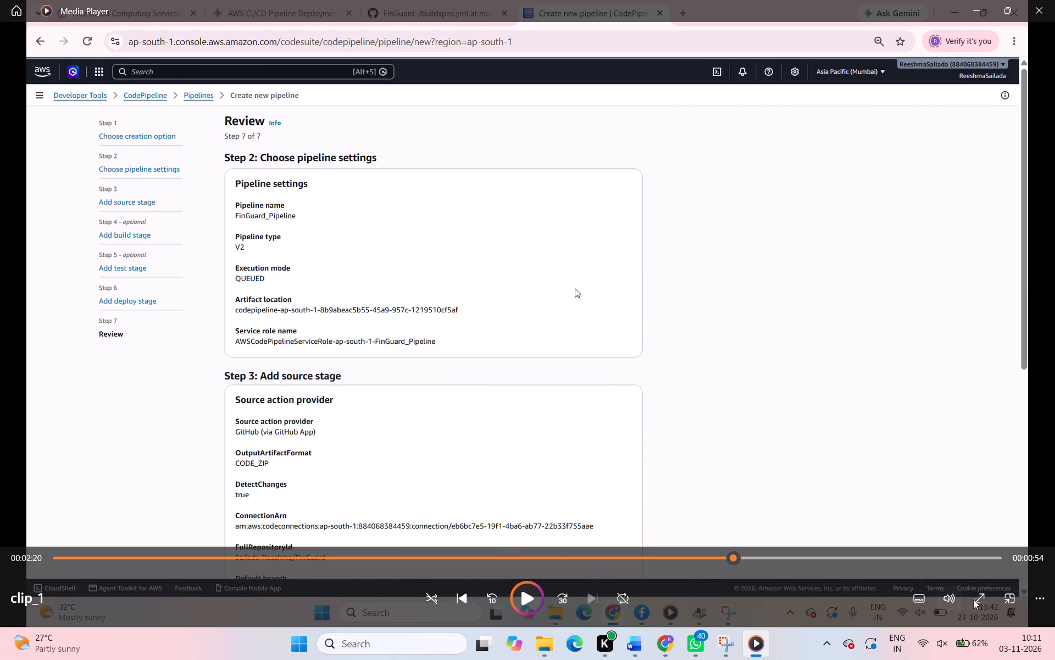
Slow clip_1 playback to 0.25×, replay from the Add build stage page, and pause at 00:02:20 on the Review page.
{"action": "left_click", "coordinate": [1038, 599]}
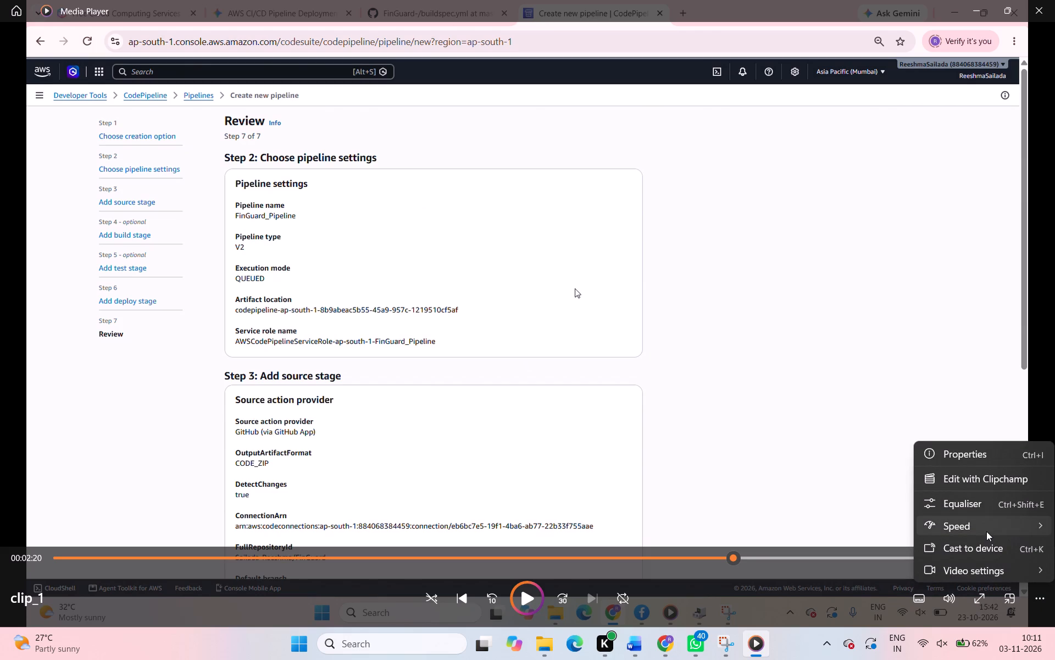
{"action": "left_click", "coordinate": [989, 525]}
{"action": "left_click", "coordinate": [893, 409]}
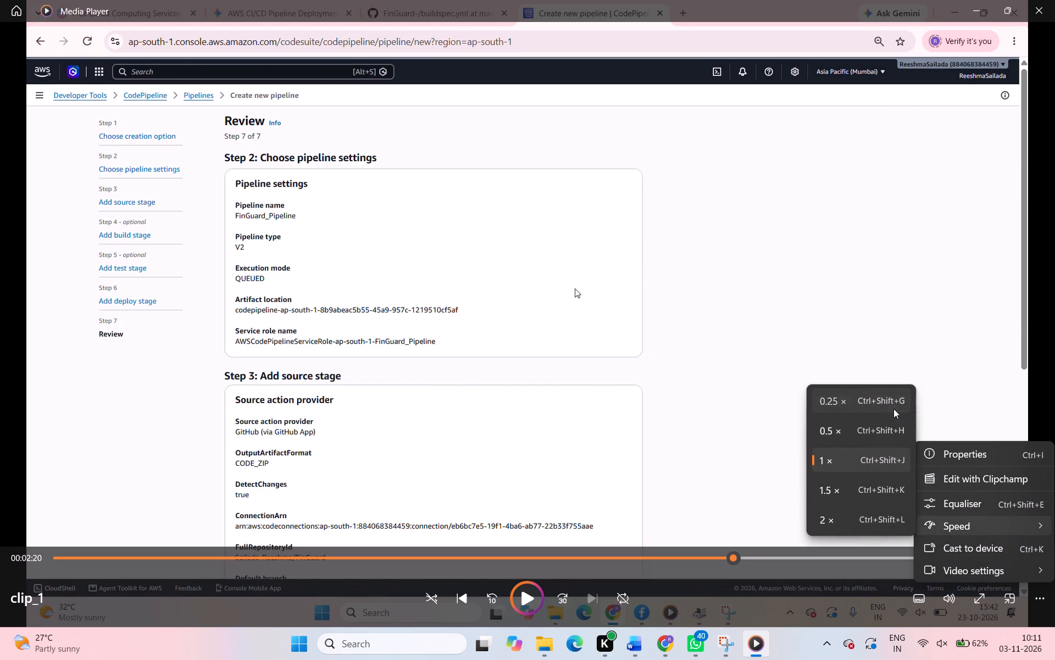
{"action": "left_click", "coordinate": [535, 591]}
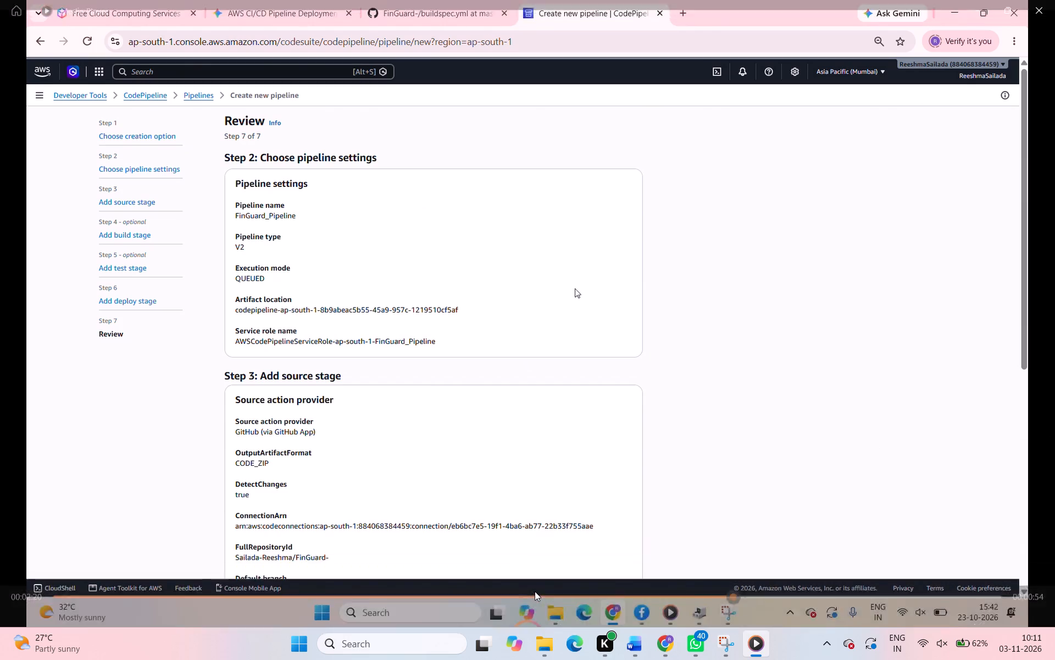
{"action": "left_click", "coordinate": [535, 591]}
{"action": "left_click", "coordinate": [535, 591]}
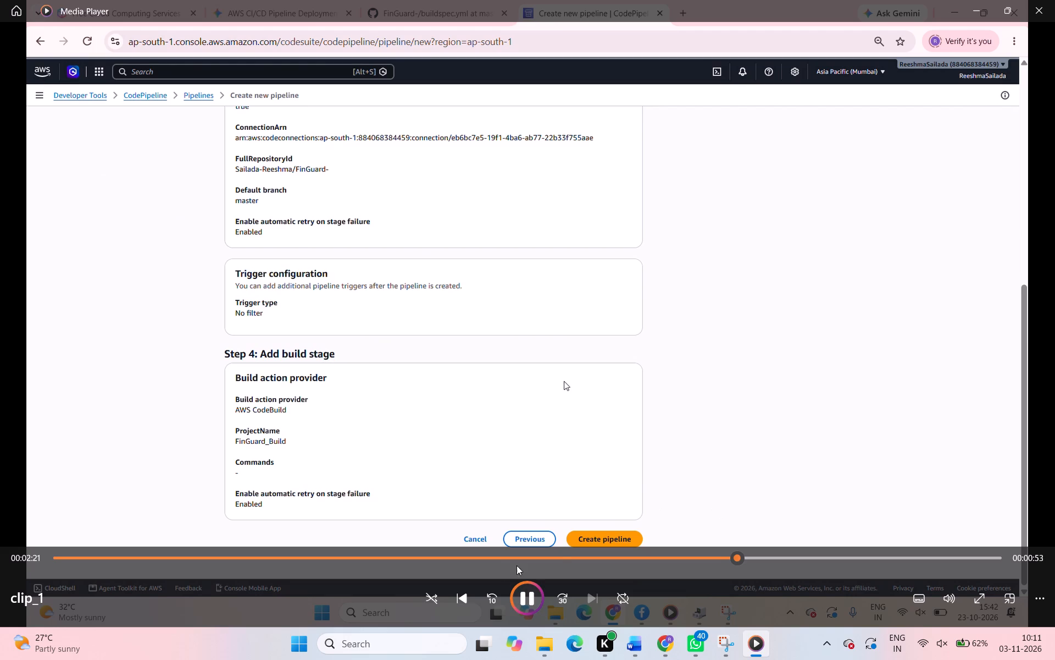
{"action": "left_click", "coordinate": [491, 601]}
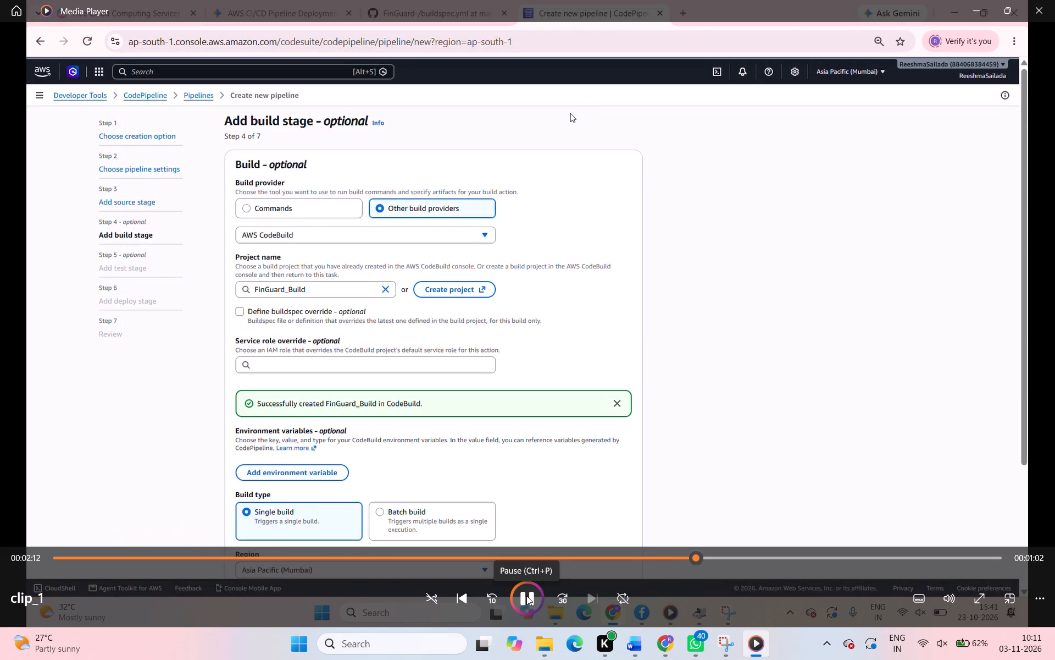
{"action": "left_click", "coordinate": [526, 596]}
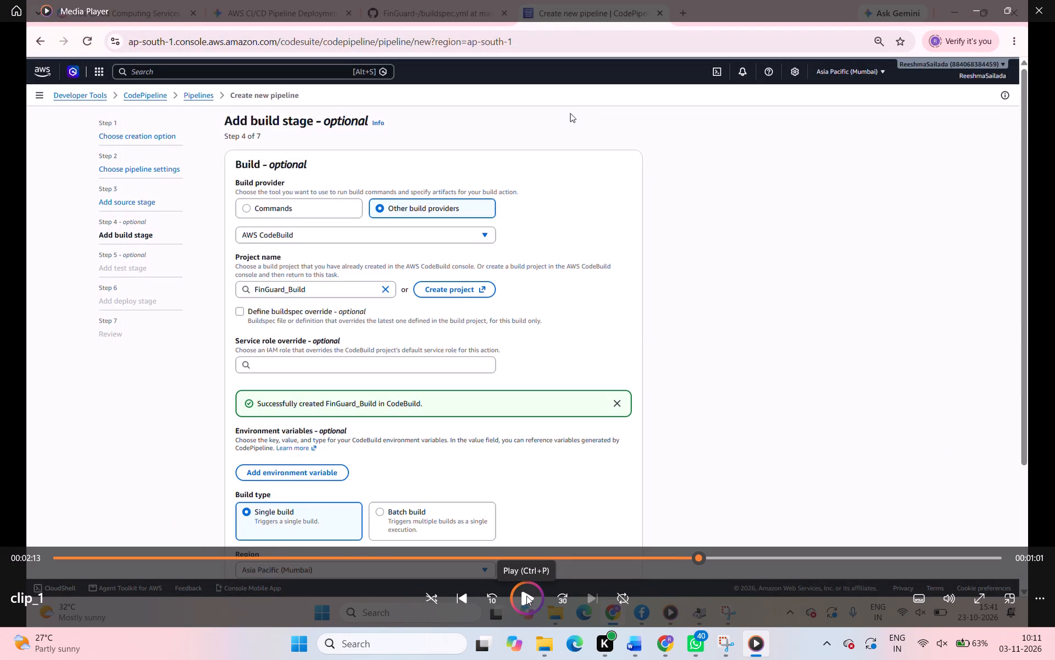
{"action": "left_click", "coordinate": [526, 596]}
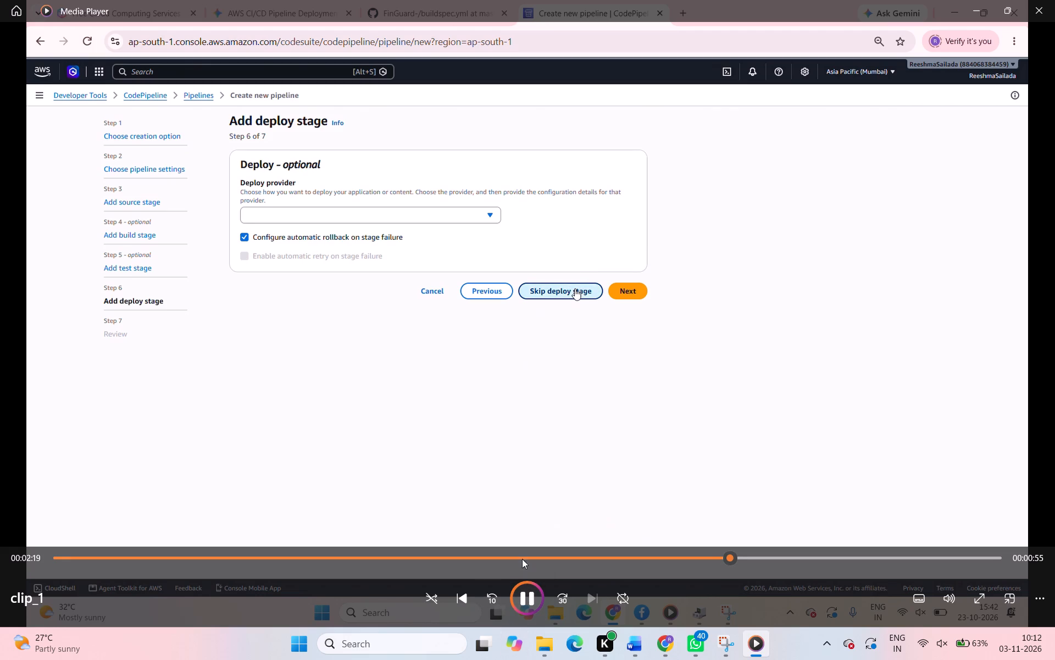
{"action": "left_click", "coordinate": [527, 595]}
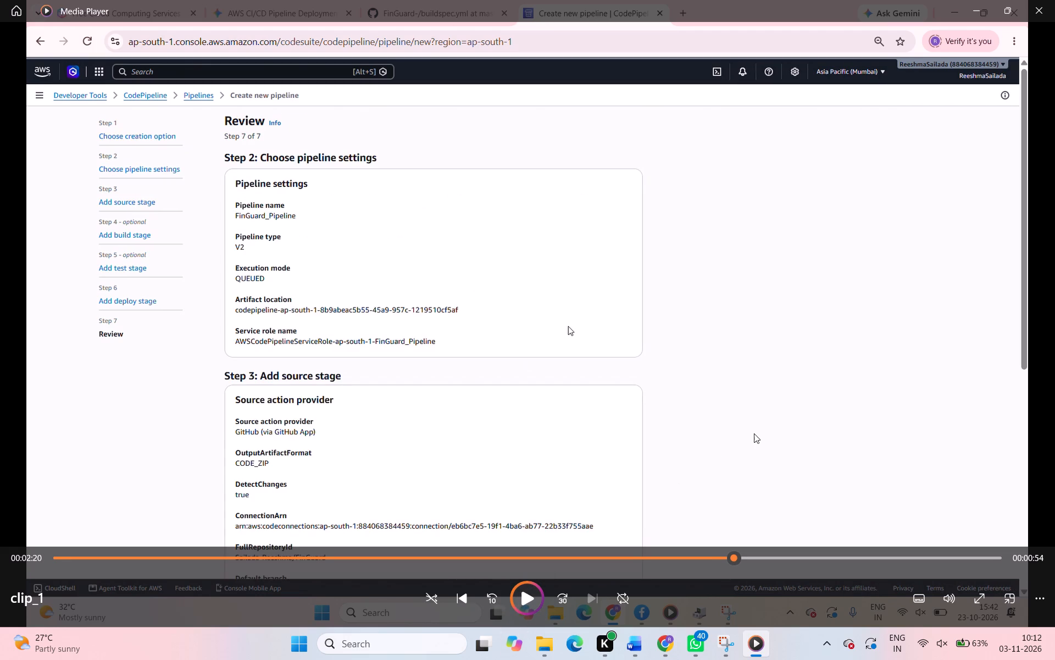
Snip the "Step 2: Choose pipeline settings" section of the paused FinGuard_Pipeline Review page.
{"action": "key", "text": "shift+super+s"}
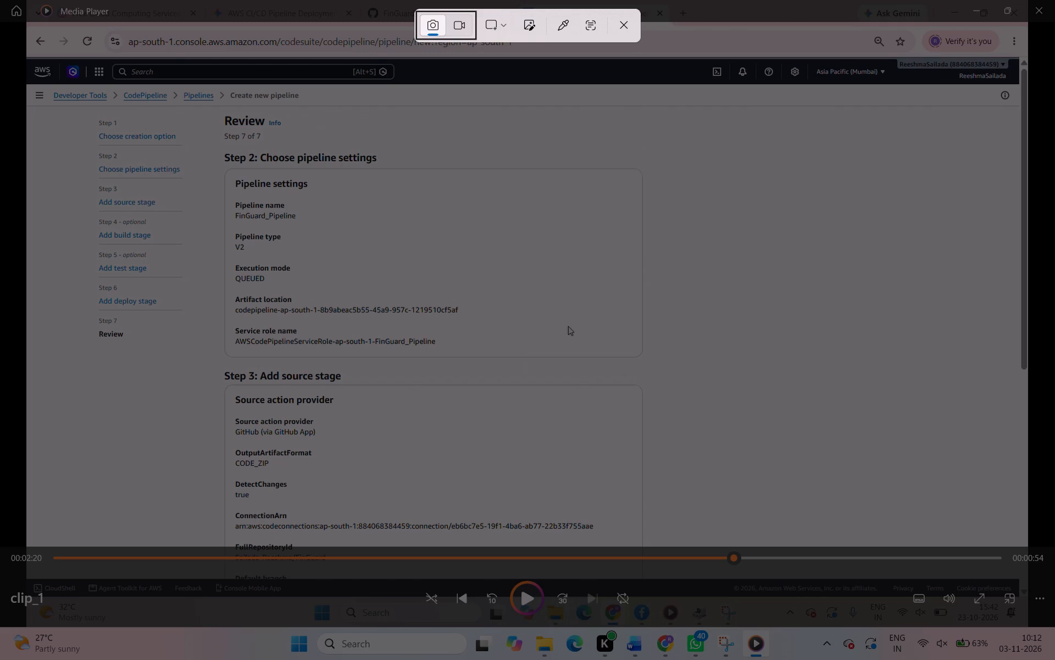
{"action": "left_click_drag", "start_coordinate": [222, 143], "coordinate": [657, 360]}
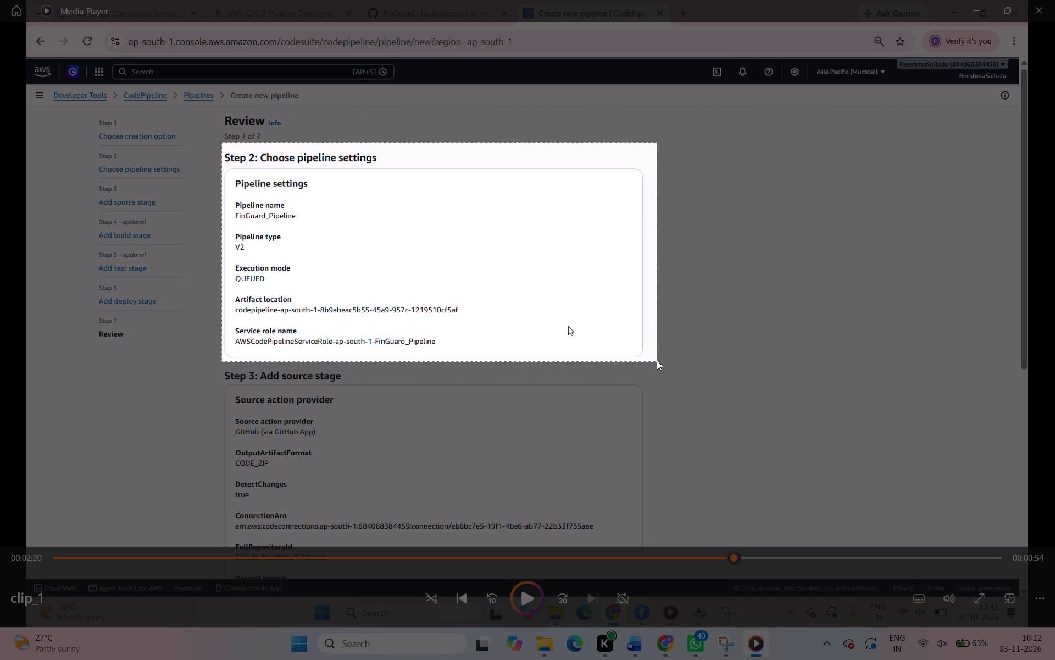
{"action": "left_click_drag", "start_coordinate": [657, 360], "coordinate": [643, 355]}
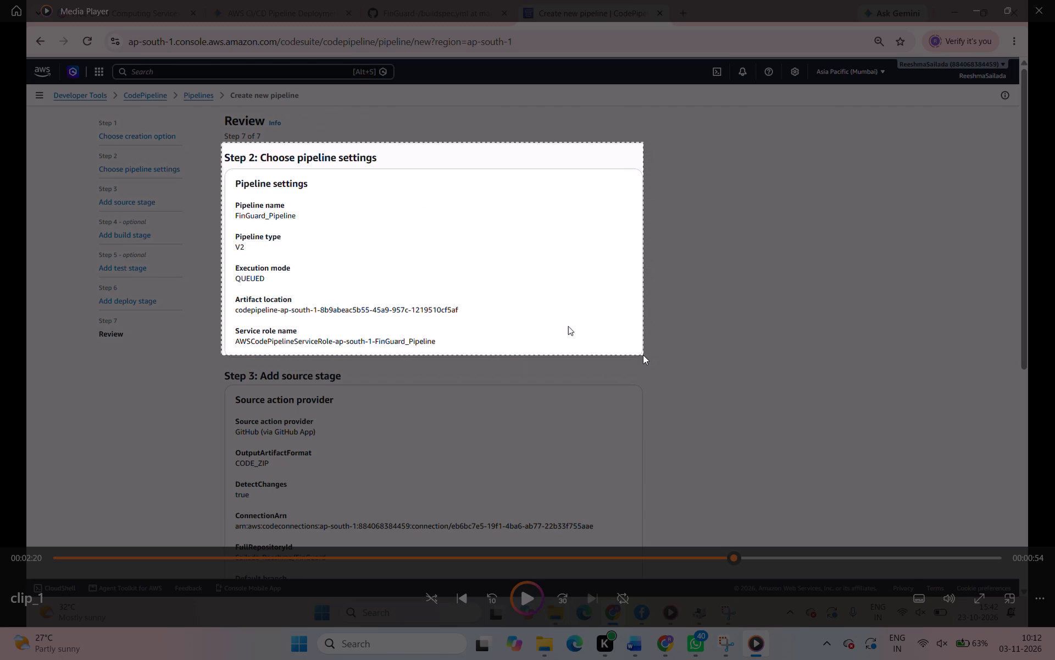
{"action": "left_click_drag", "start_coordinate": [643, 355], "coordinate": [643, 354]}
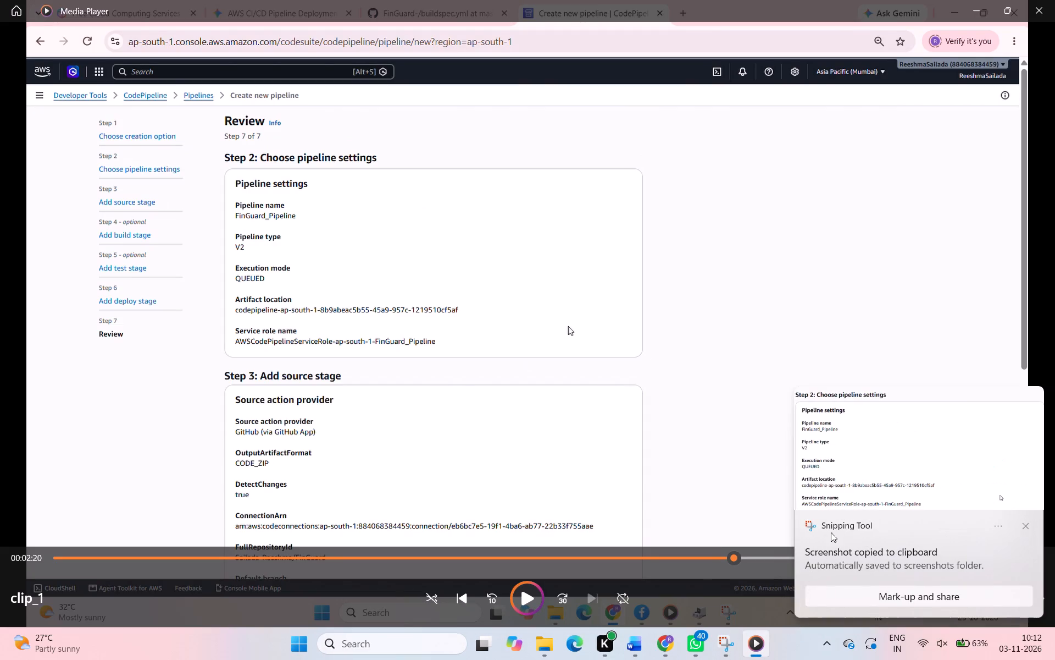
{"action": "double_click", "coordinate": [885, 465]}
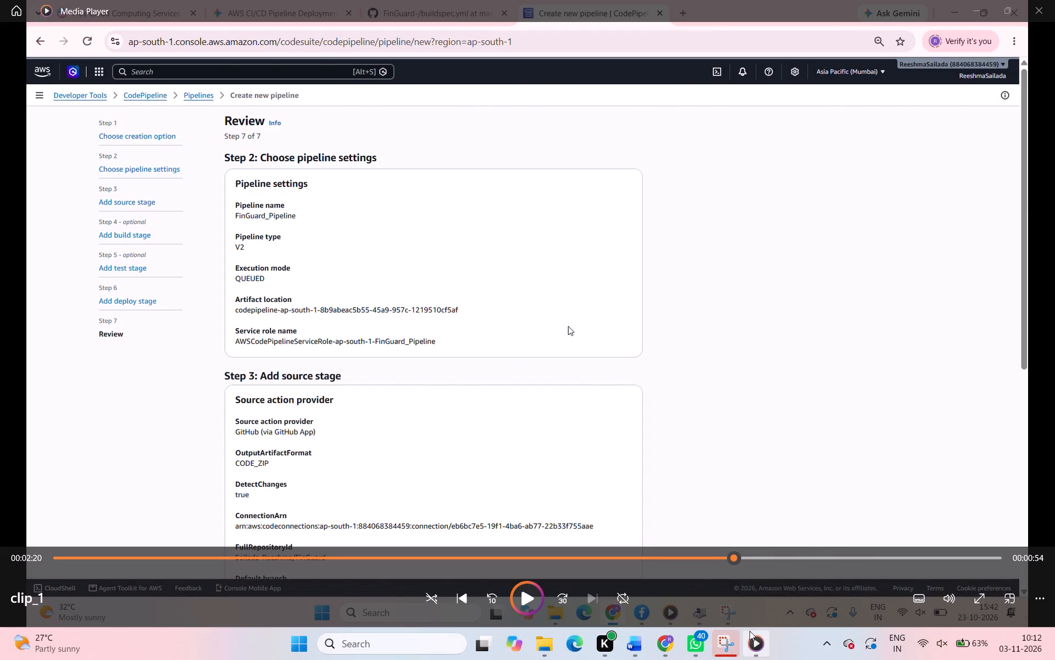
Retake the snip of the "Step 2: Choose pipeline settings" section and bring it up maximized in Snipping Tool.
{"action": "key", "text": "shift+super+s"}
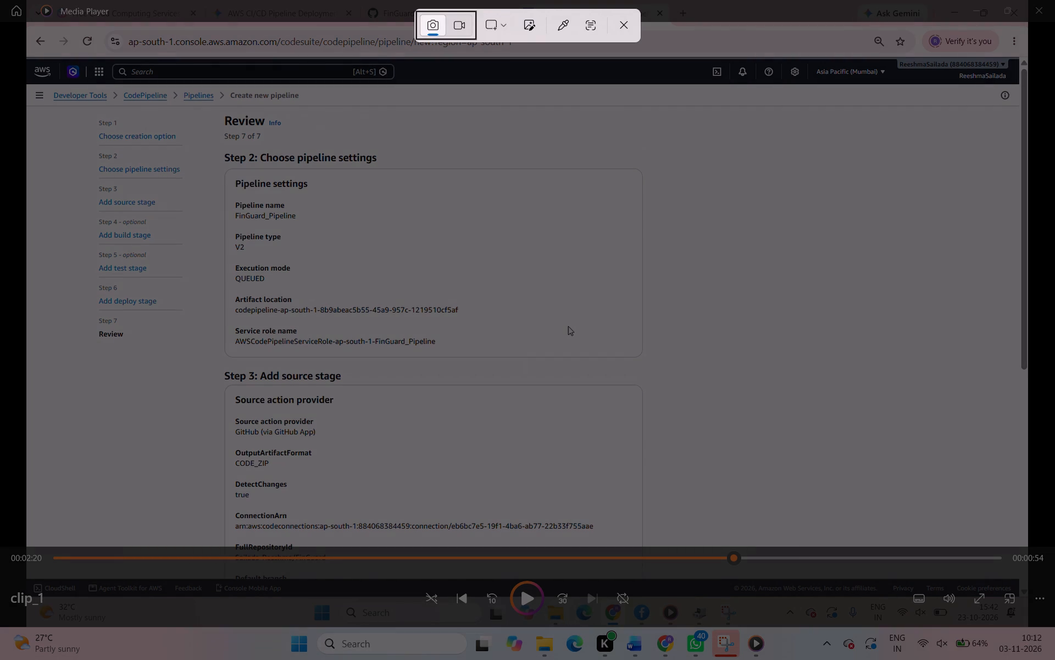
{"action": "left_click_drag", "start_coordinate": [215, 149], "coordinate": [643, 357]}
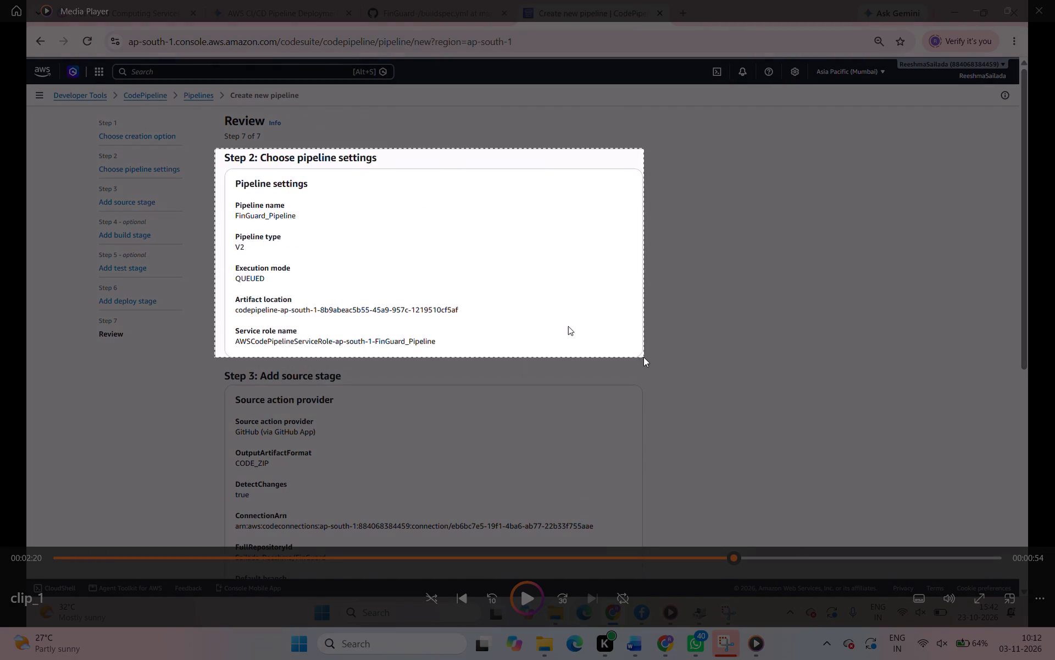
{"action": "left_click_drag", "start_coordinate": [643, 357], "coordinate": [643, 355]}
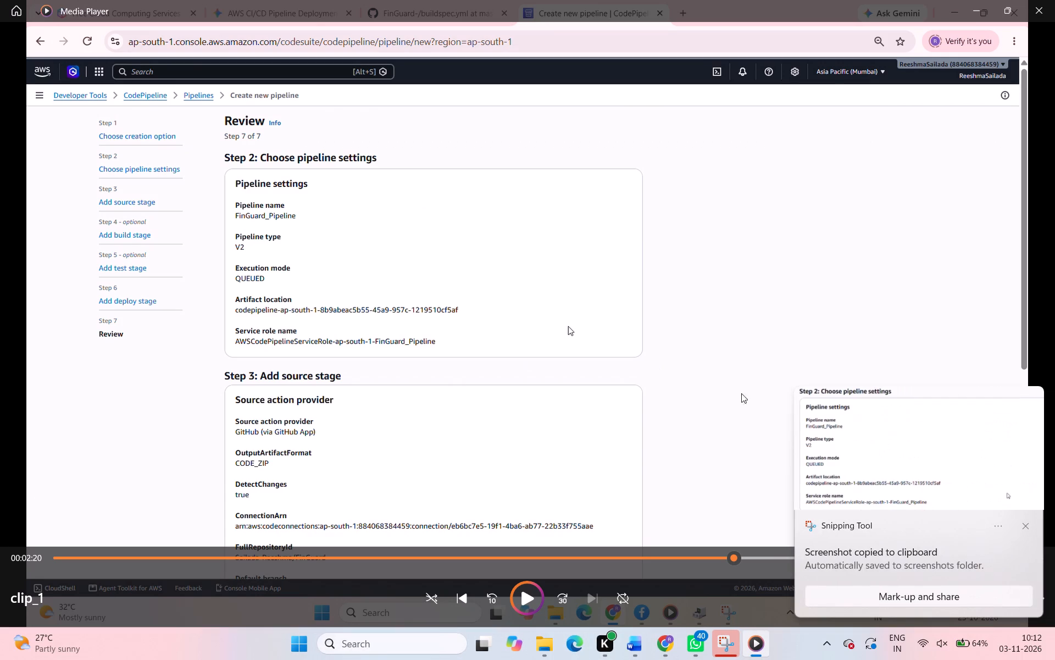
{"action": "double_click", "coordinate": [868, 435]}
{"action": "left_click", "coordinate": [868, 435]}
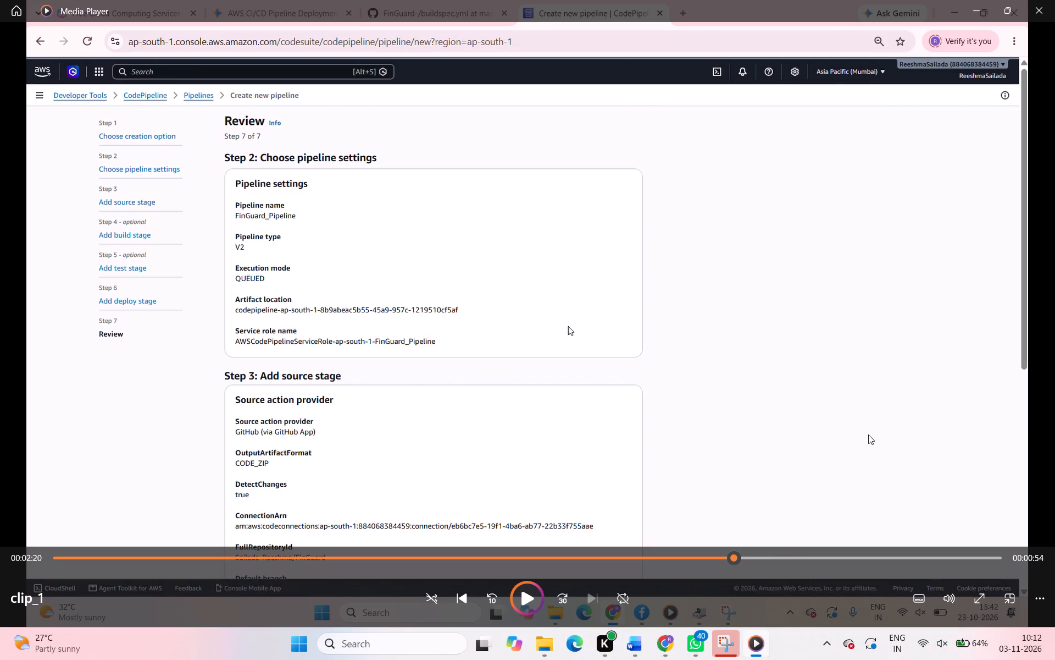
{"action": "left_click", "coordinate": [976, 15]}
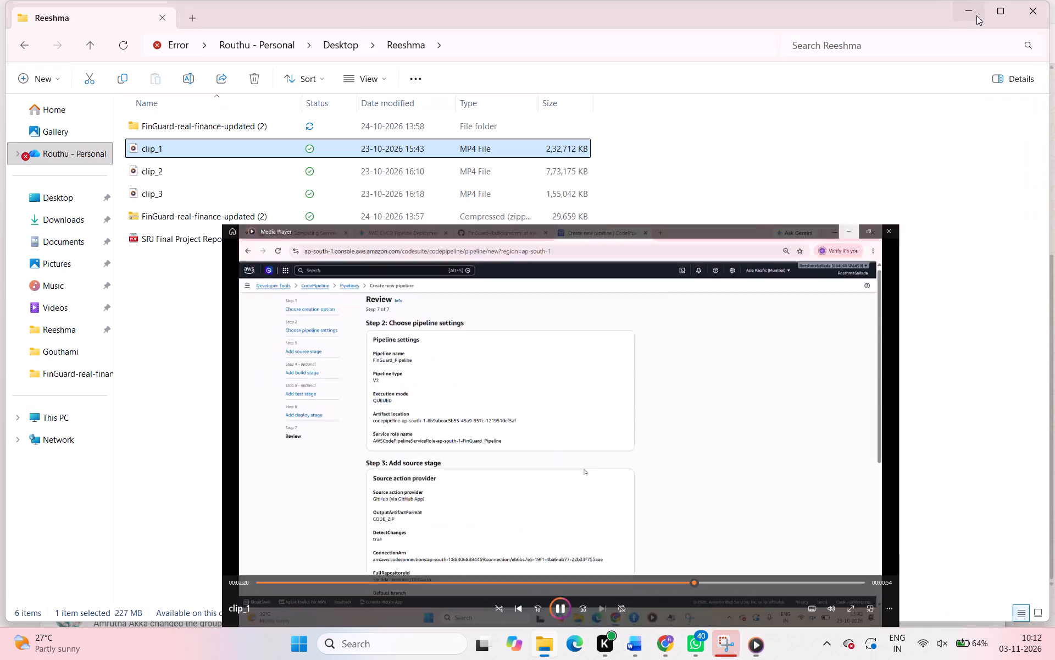
{"action": "left_click", "coordinate": [732, 641]}
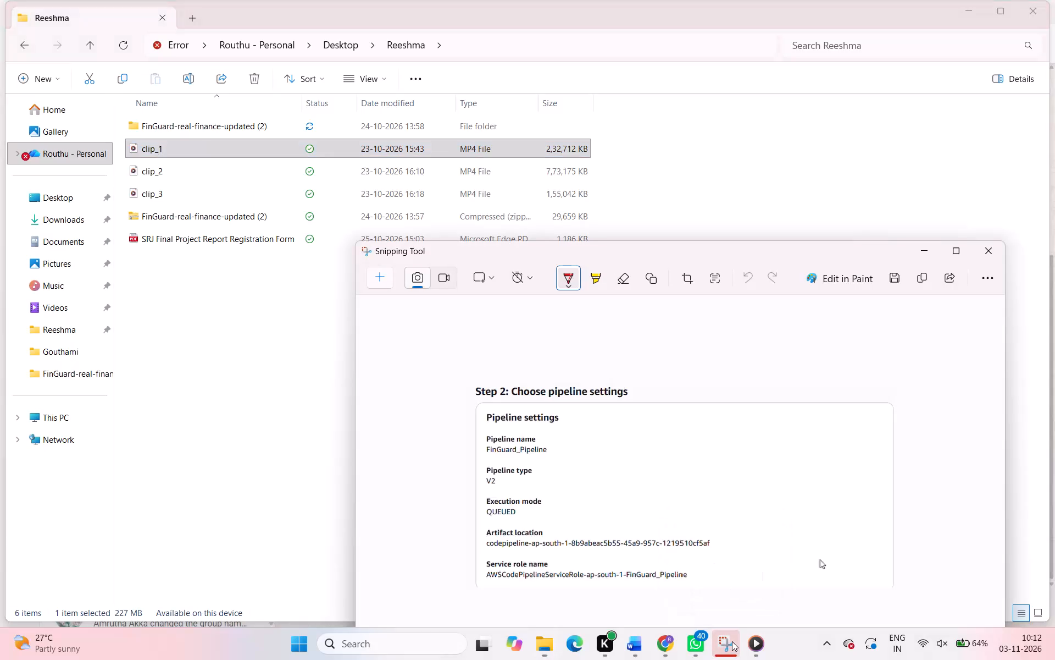
{"action": "left_click", "coordinate": [953, 252]}
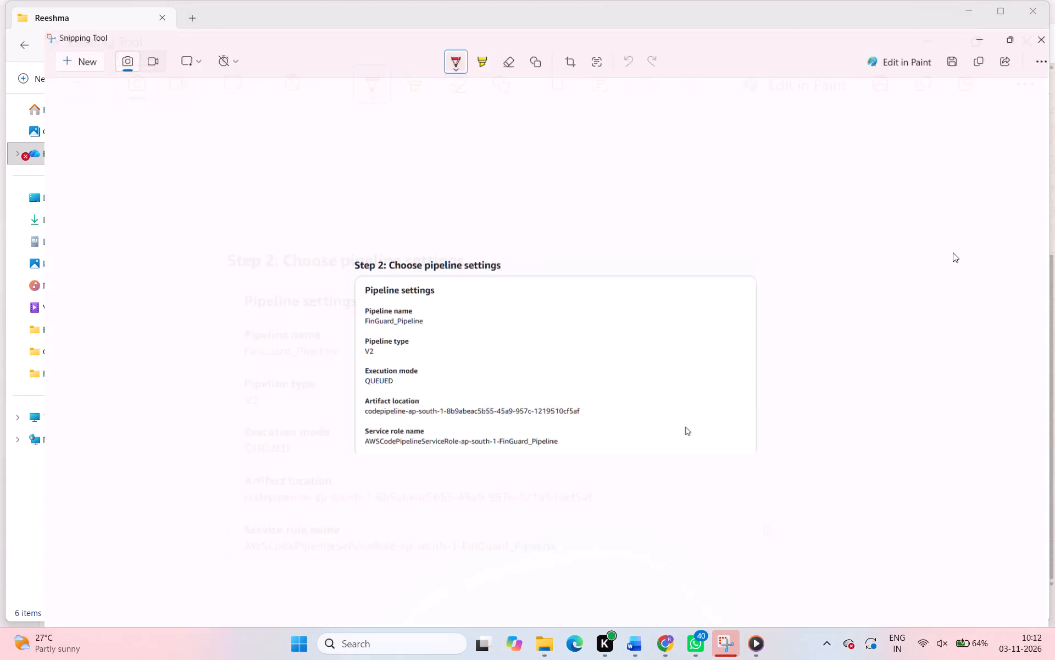
Save the pipeline settings snip as pipelineSettings_devops in the inner FinGuard-real-finance-updated folder under Reeshma, and close Snipping Tool.
{"action": "left_click", "coordinate": [943, 23]}
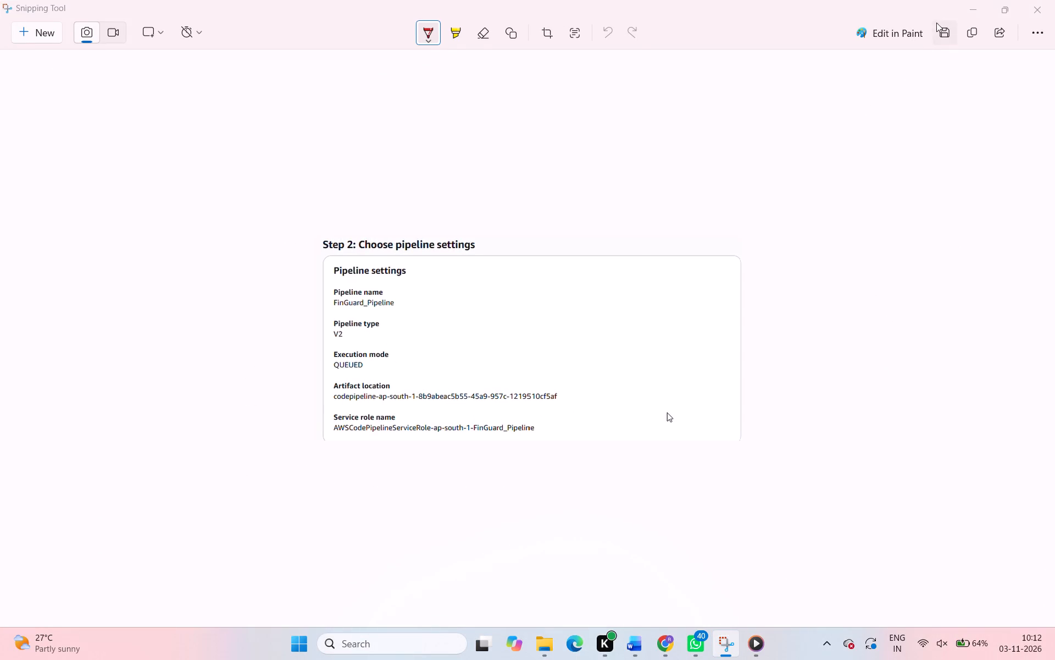
{"action": "left_click_drag", "start_coordinate": [57, 107], "coordinate": [65, 81]}
{"action": "double_click", "coordinate": [65, 81]}
{"action": "double_click", "coordinate": [66, 101]}
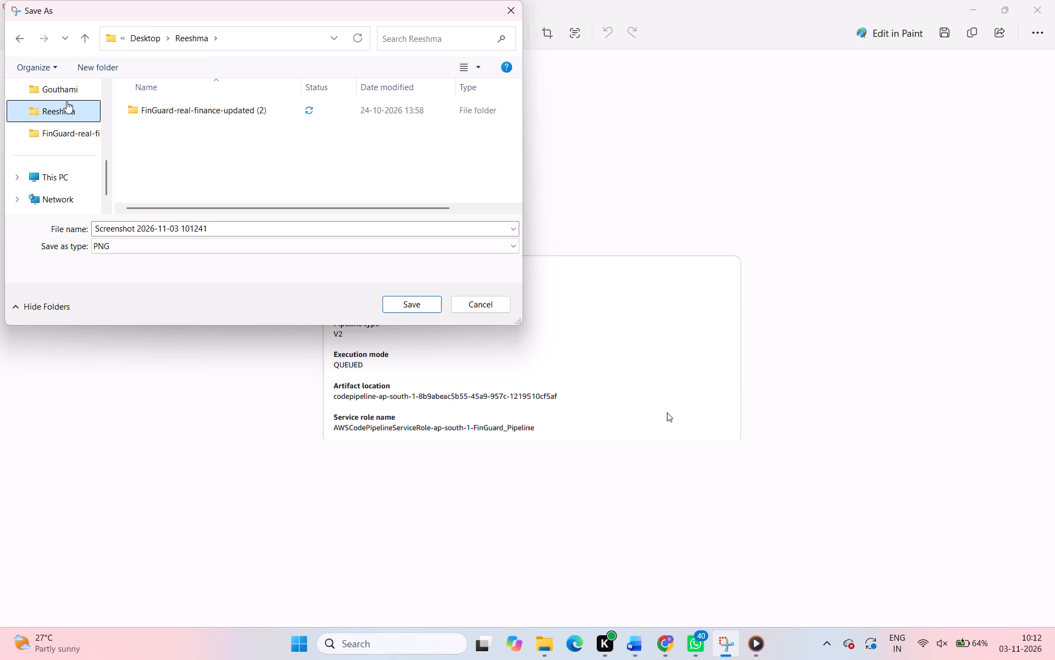
{"action": "double_click", "coordinate": [192, 116]}
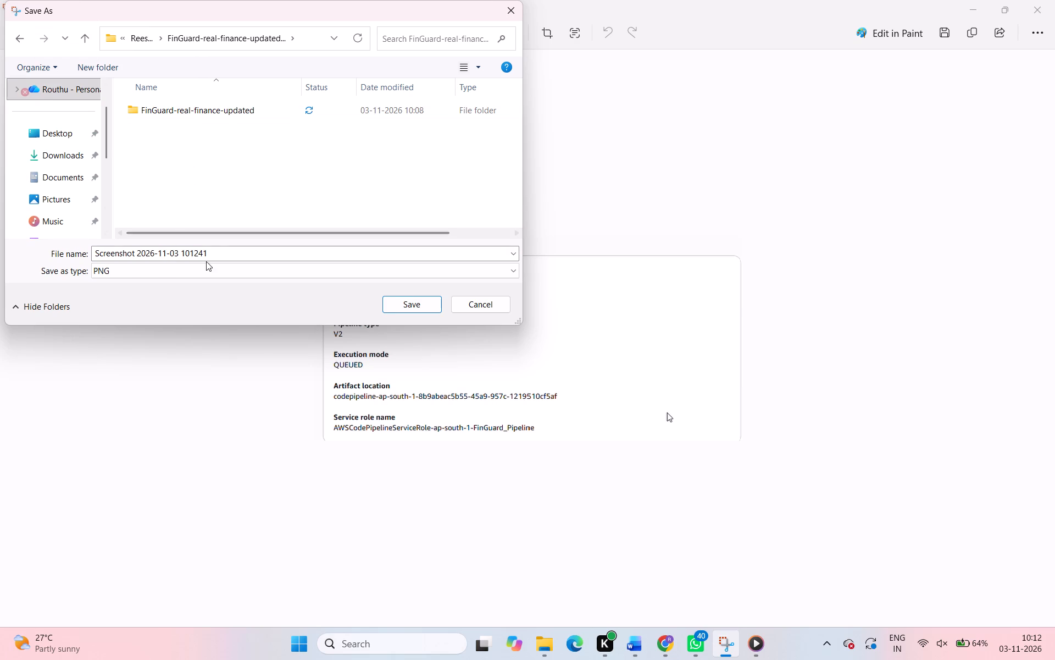
{"action": "double_click", "coordinate": [223, 108]}
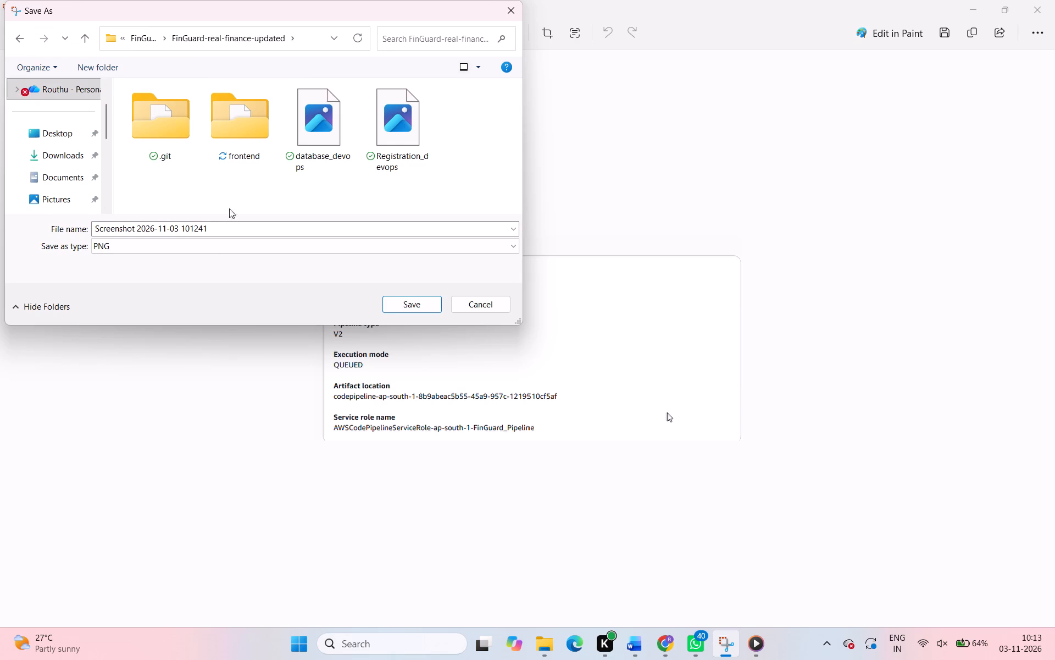
{"action": "left_click", "coordinate": [215, 233]}
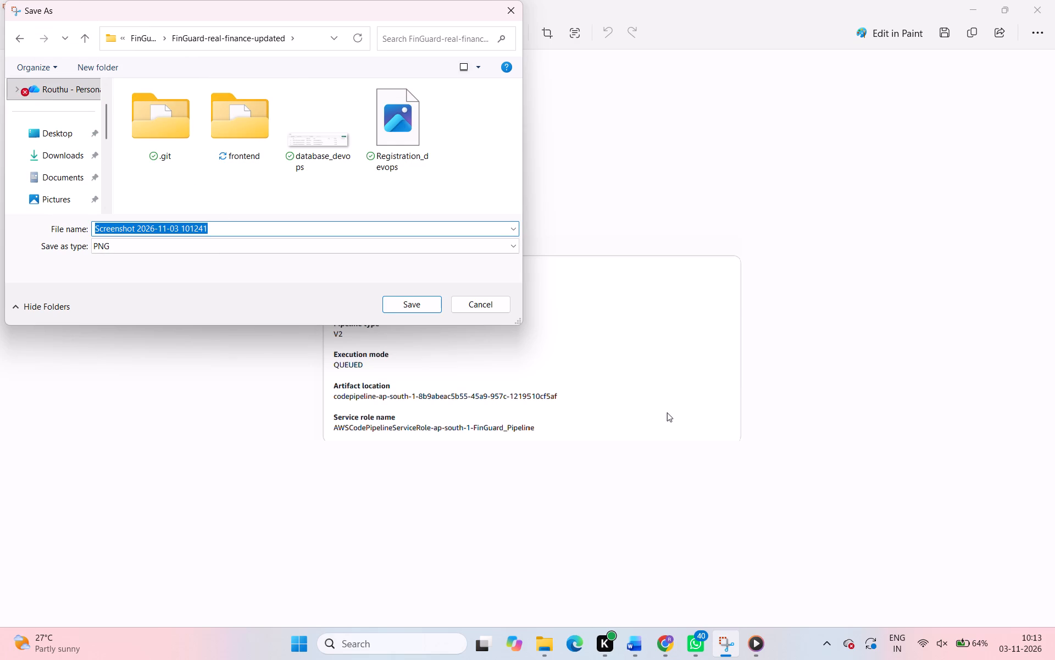
{"action": "type", "text": "pipelines"}
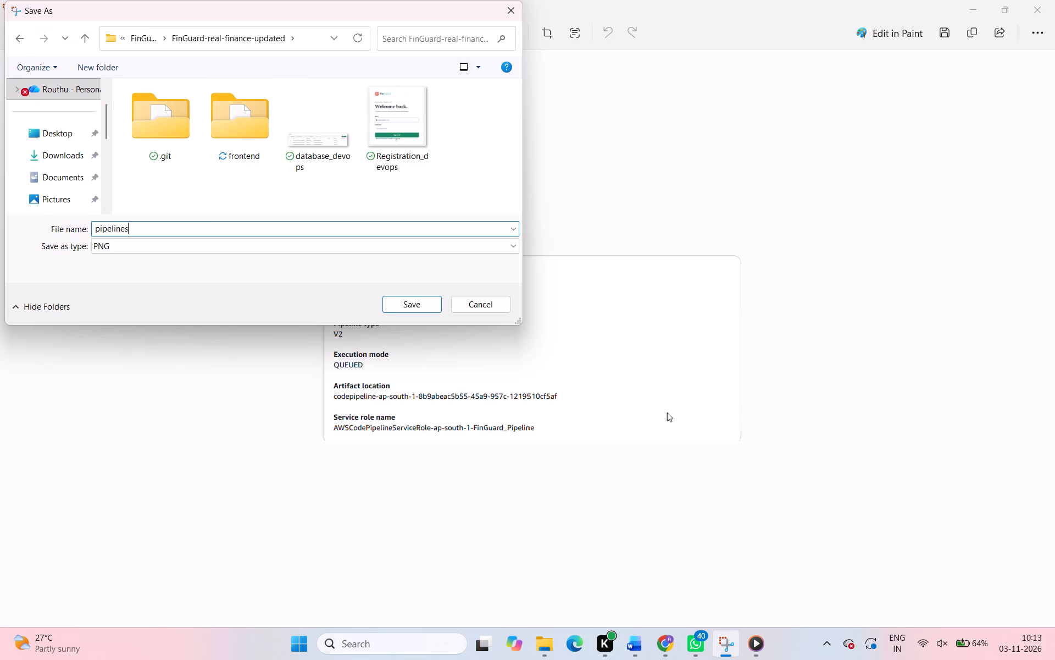
{"action": "key", "text": "BackSpace"}
{"action": "key", "text": "BackSpace"}
{"action": "type", "text": "eSettings"}
{"action": "type", "text": "_devops"}
{"action": "key", "text": "Return"}
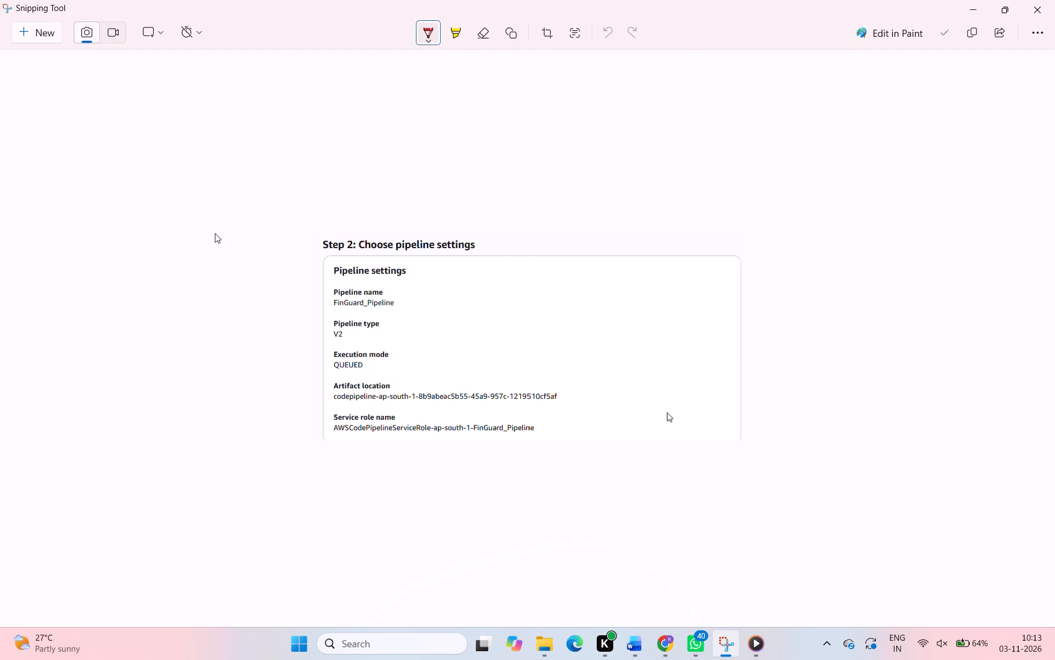
{"action": "left_click", "coordinate": [1036, 2]}
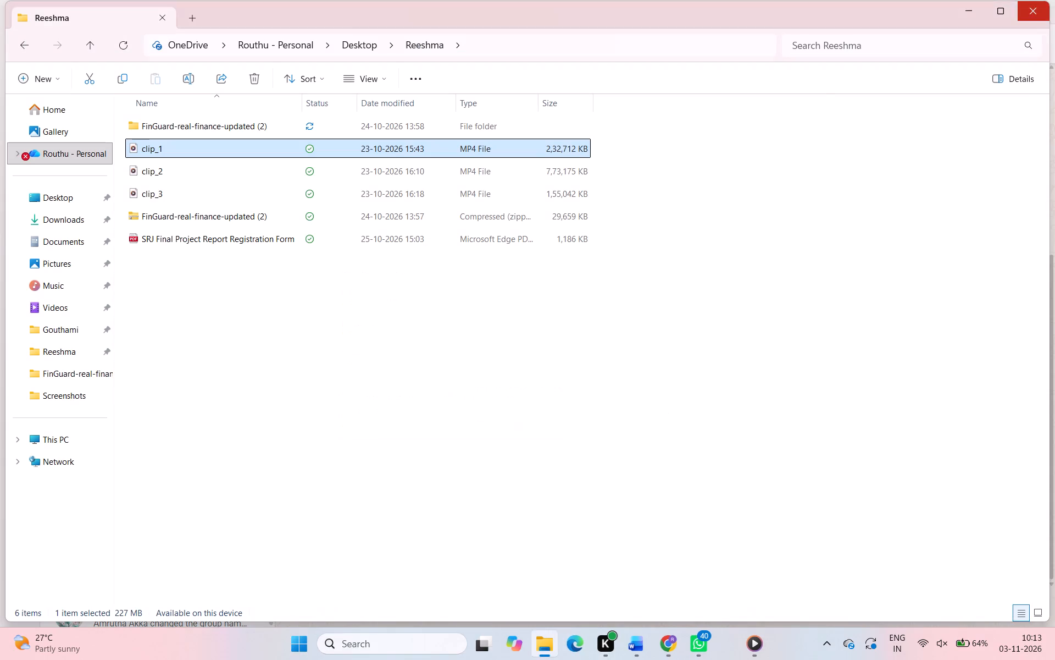
Reopen clip_1 from the Reeshma folder and skim from about 00:01:28 through the Create build project form to the completed Add build stage page.
{"action": "double_click", "coordinate": [455, 148]}
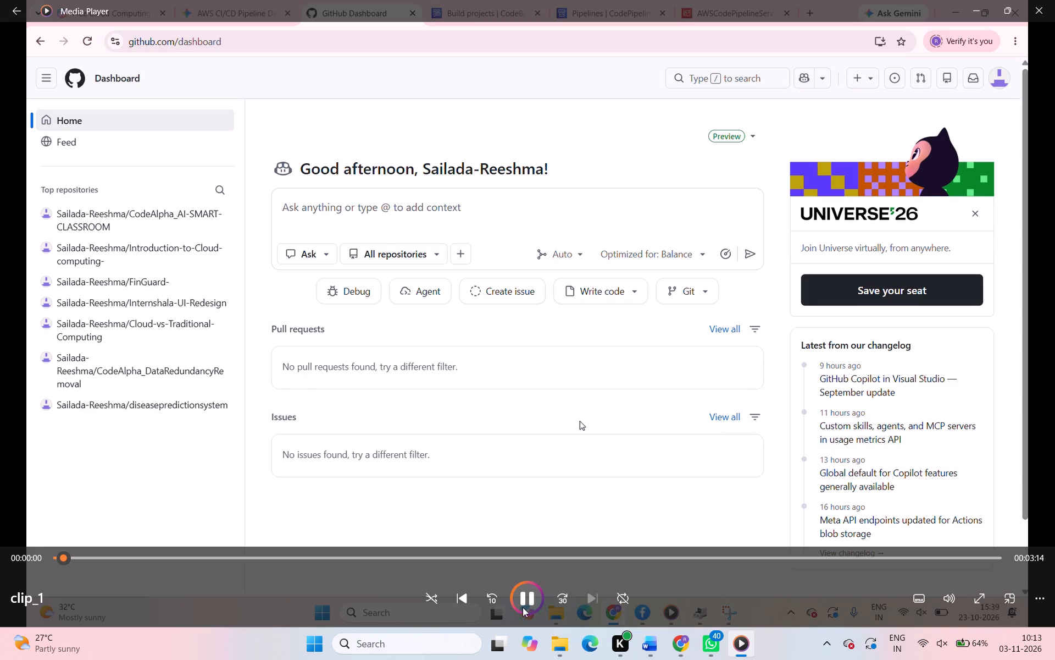
{"action": "left_click", "coordinate": [480, 553]}
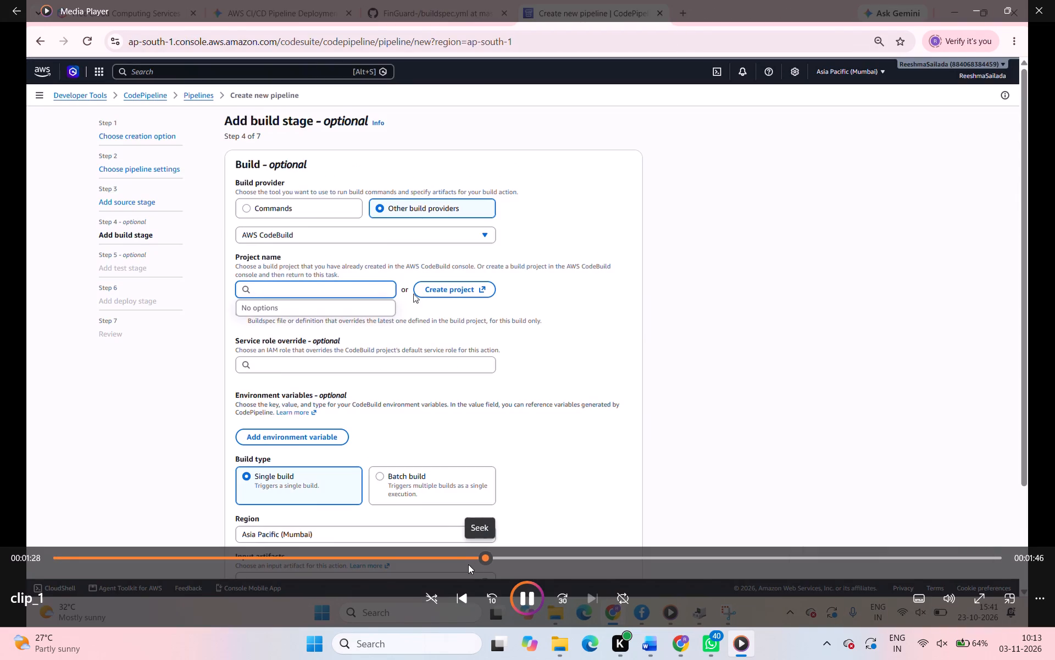
{"action": "left_click", "coordinate": [492, 558]}
{"action": "left_click", "coordinate": [495, 557]}
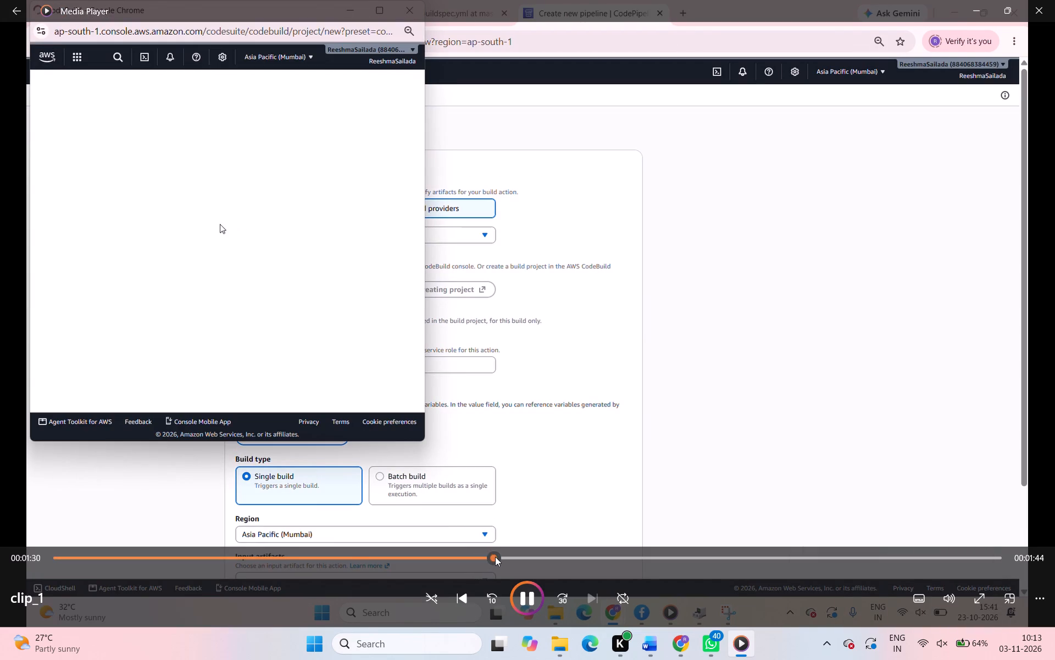
{"action": "left_click", "coordinate": [504, 553]}
{"action": "left_click", "coordinate": [517, 553]}
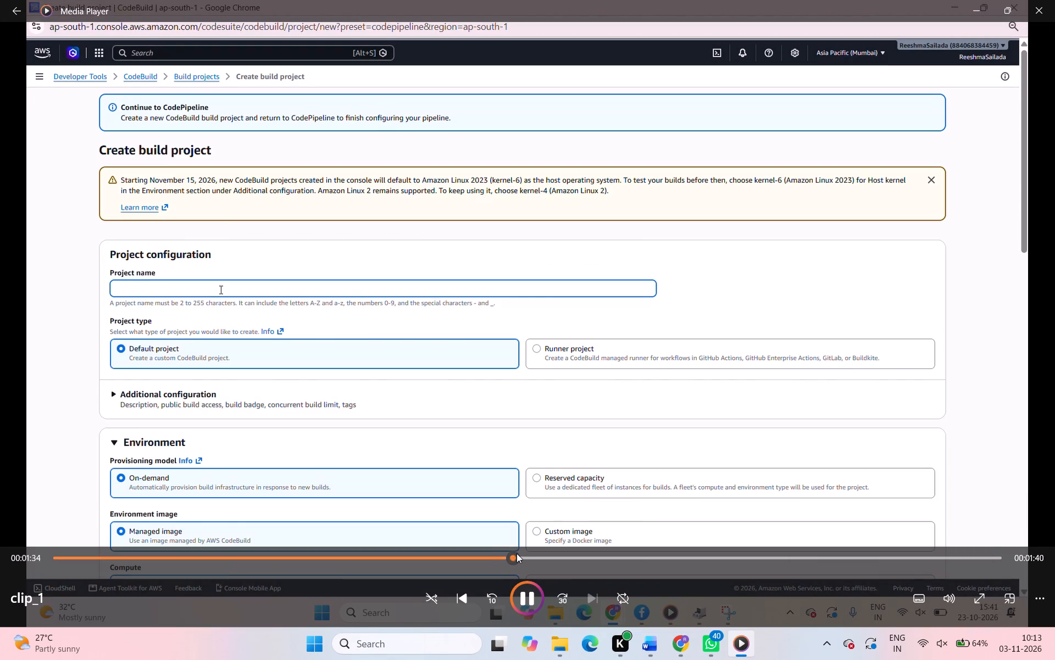
{"action": "left_click", "coordinate": [522, 555]}
{"action": "left_click", "coordinate": [530, 554]}
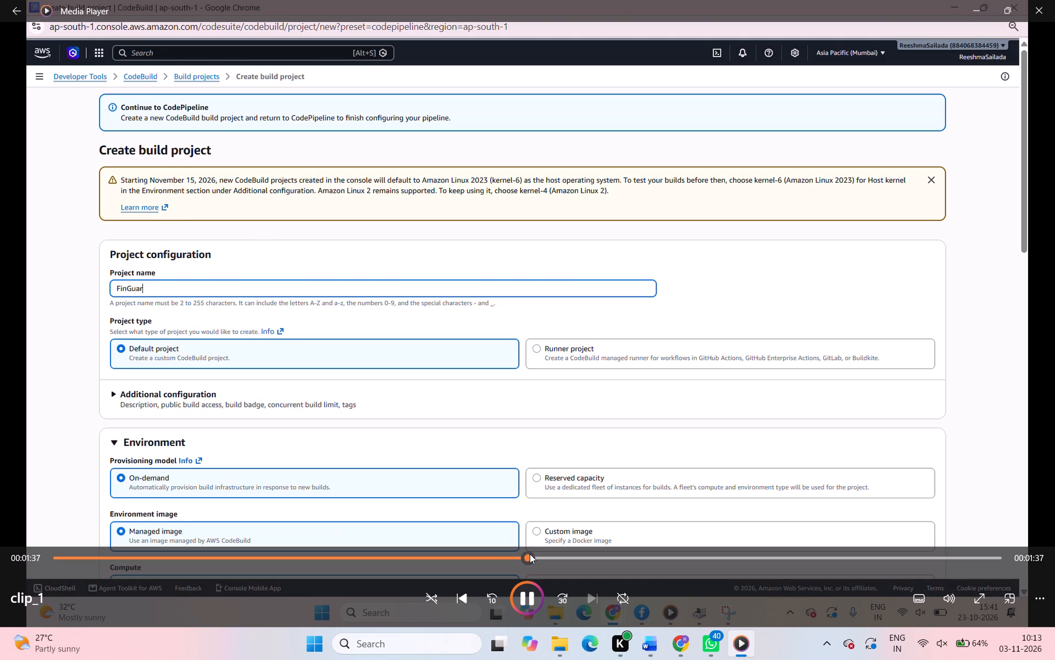
{"action": "left_click", "coordinate": [546, 553]}
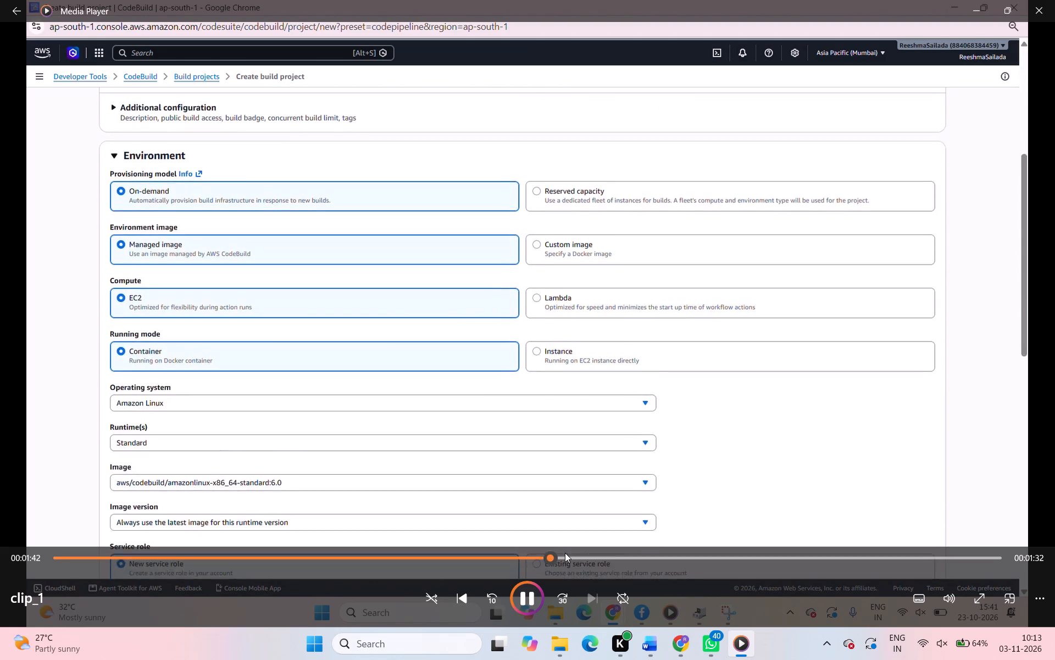
{"action": "left_click", "coordinate": [565, 557]}
{"action": "left_click", "coordinate": [584, 557]}
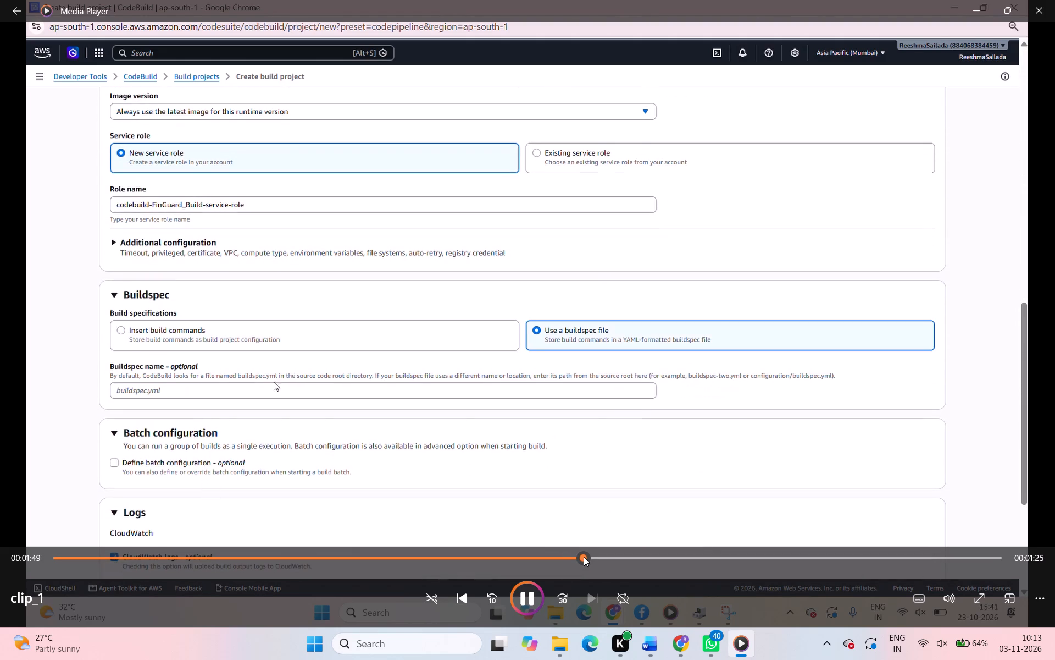
{"action": "left_click", "coordinate": [601, 554]}
{"action": "left_click", "coordinate": [618, 554]}
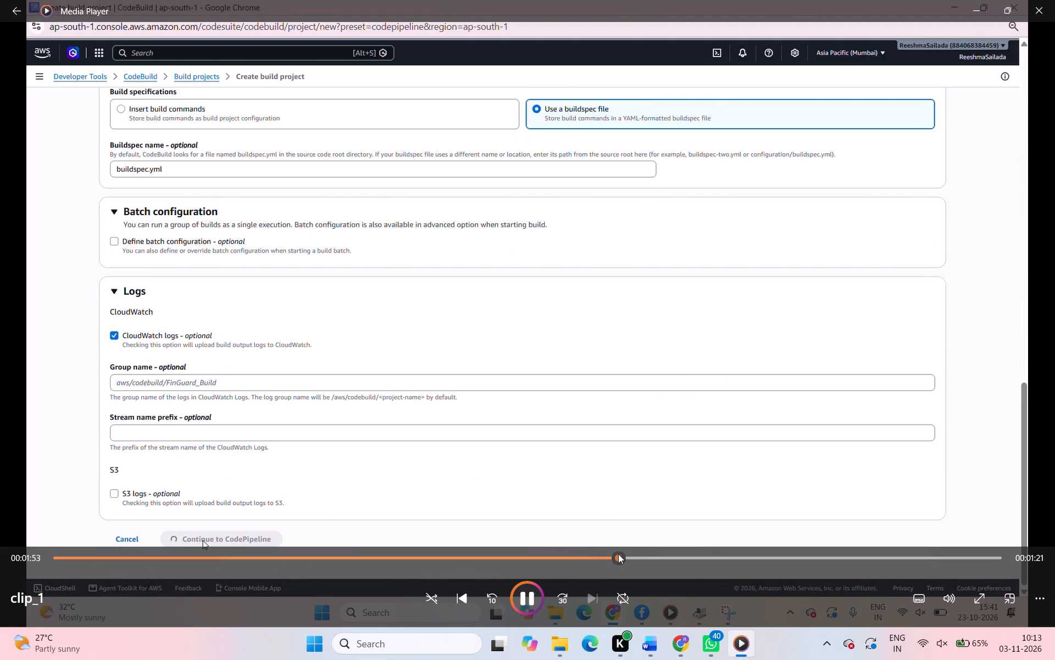
{"action": "left_click", "coordinate": [635, 554]}
{"action": "left_click", "coordinate": [653, 559]}
{"action": "left_click", "coordinate": [670, 554]}
{"action": "left_click", "coordinate": [706, 563]}
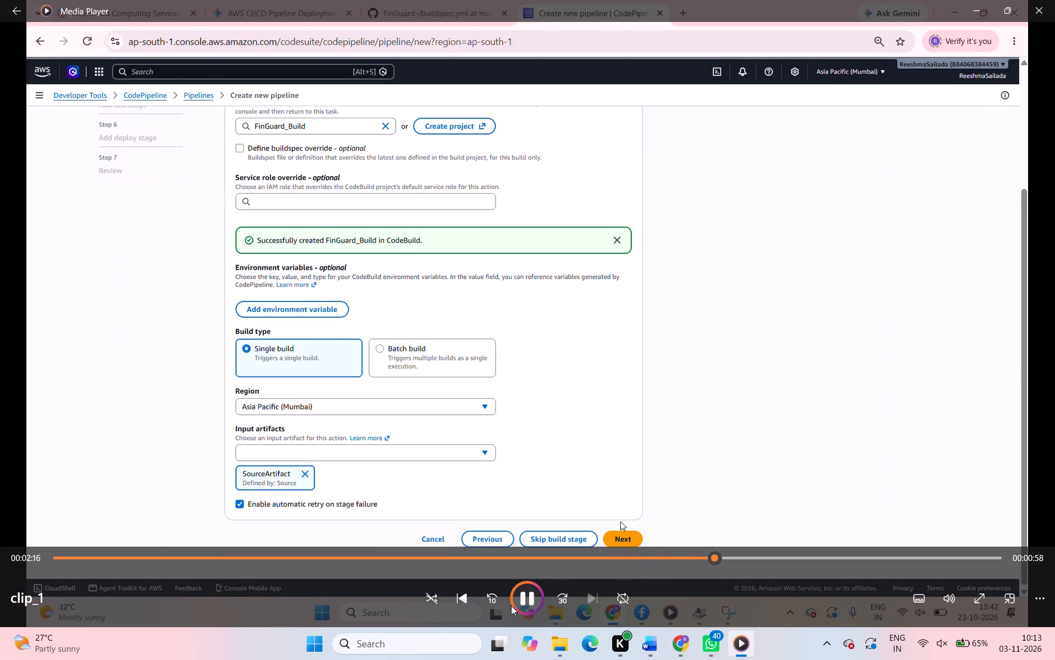
Play clip_1 past the Add test and Add deploy stage pages and pause at 00:02:20 on the Review page.
{"action": "left_click", "coordinate": [521, 602]}
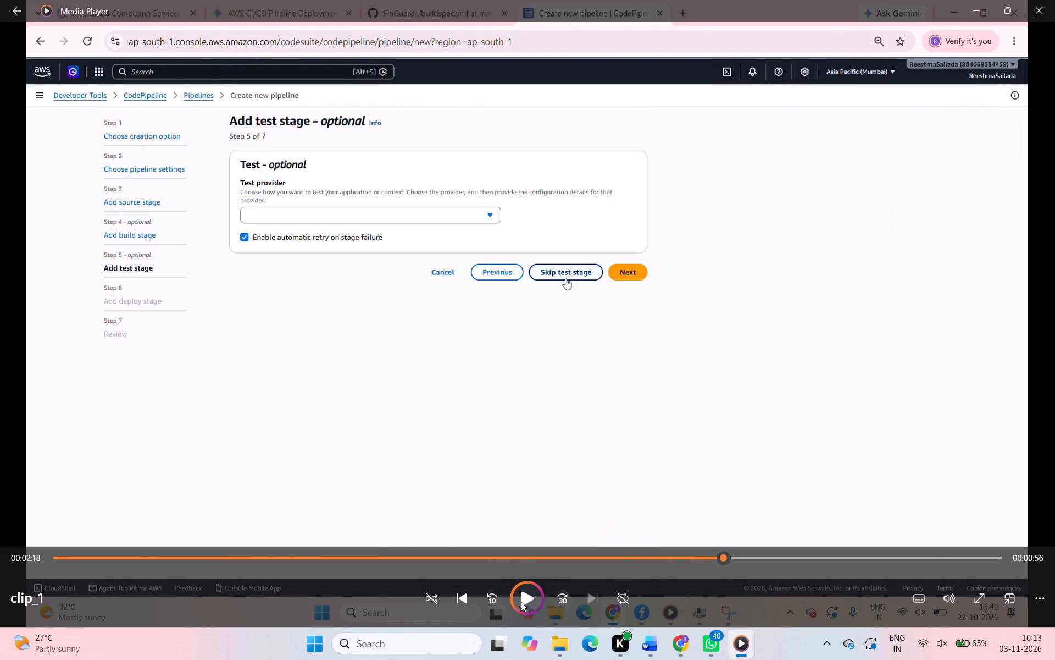
{"action": "left_click", "coordinate": [521, 602]}
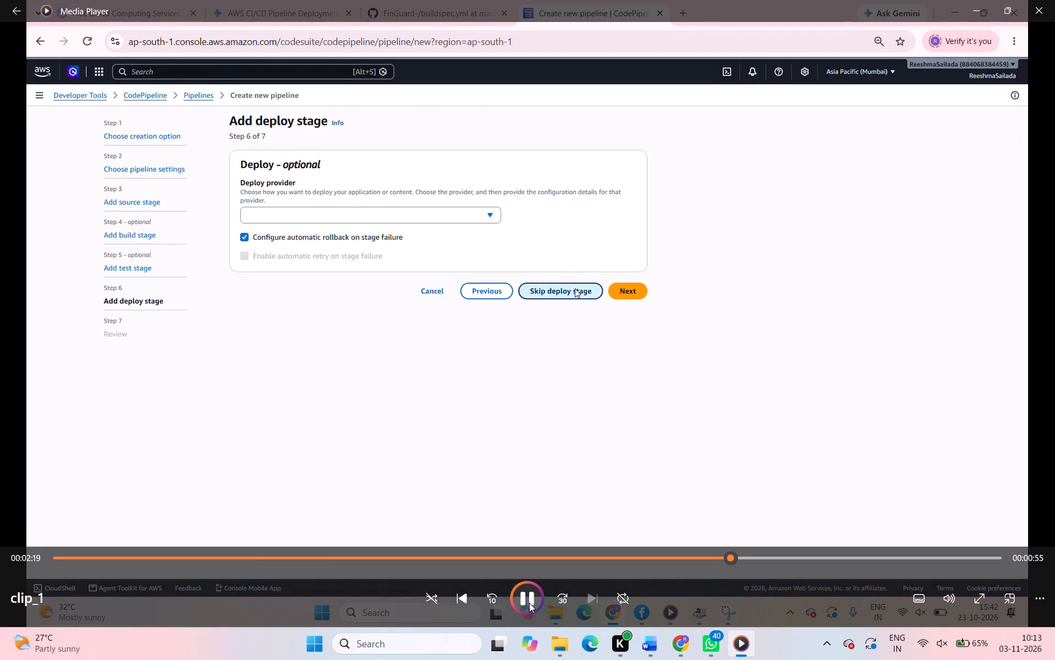
{"action": "left_click", "coordinate": [529, 601]}
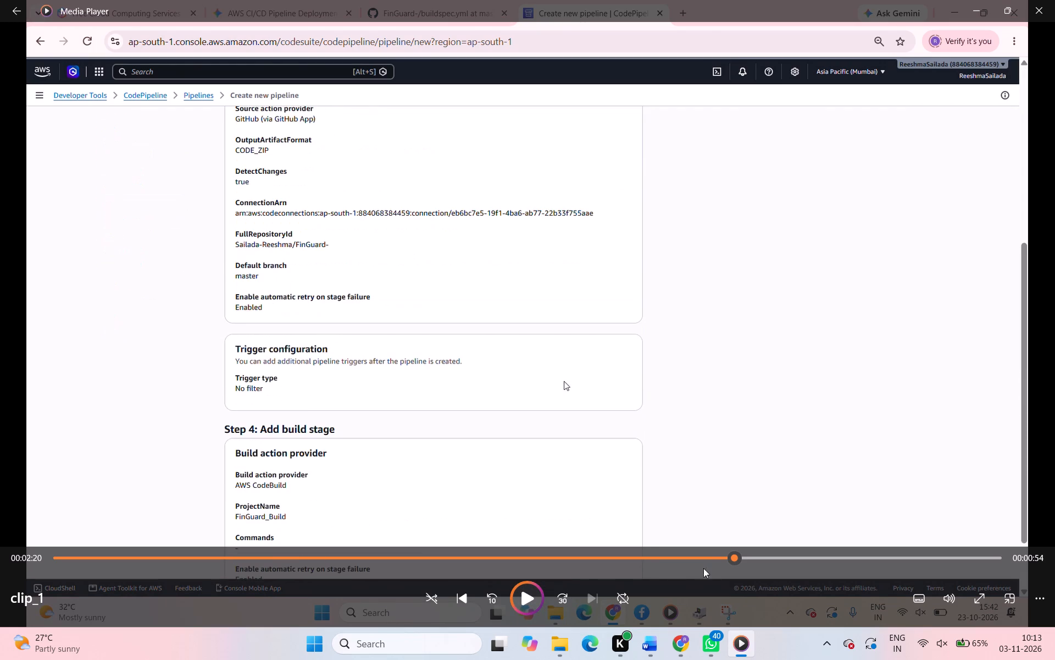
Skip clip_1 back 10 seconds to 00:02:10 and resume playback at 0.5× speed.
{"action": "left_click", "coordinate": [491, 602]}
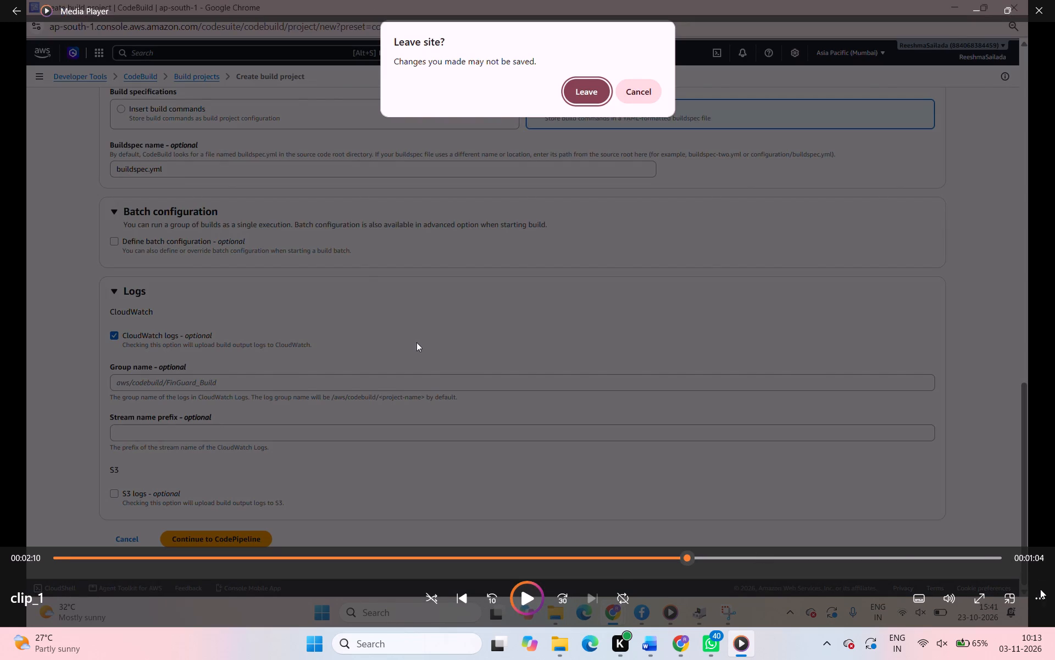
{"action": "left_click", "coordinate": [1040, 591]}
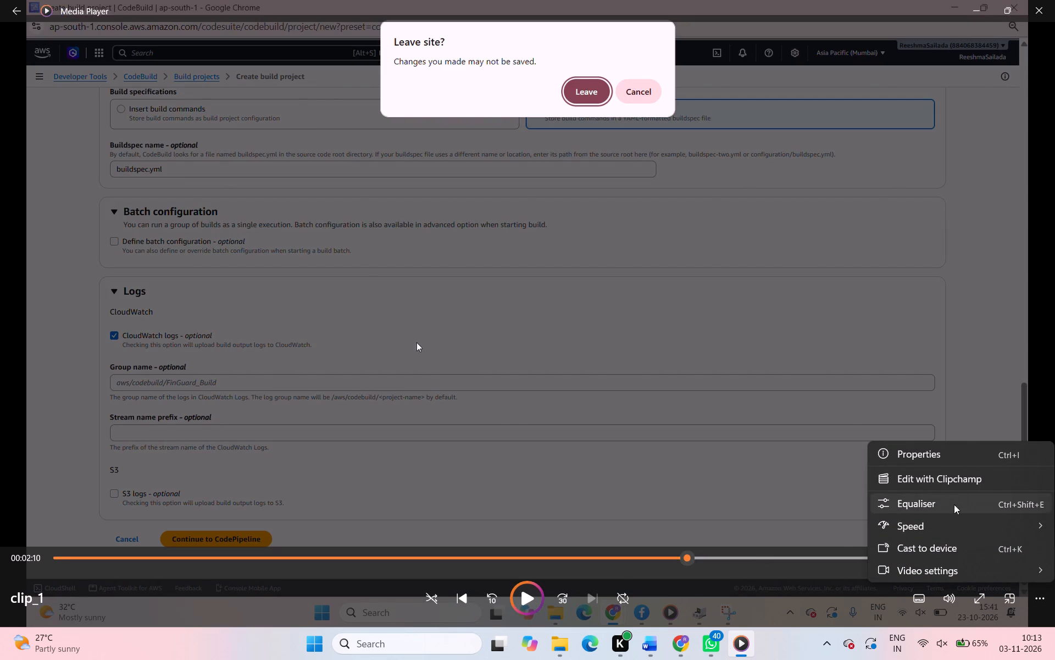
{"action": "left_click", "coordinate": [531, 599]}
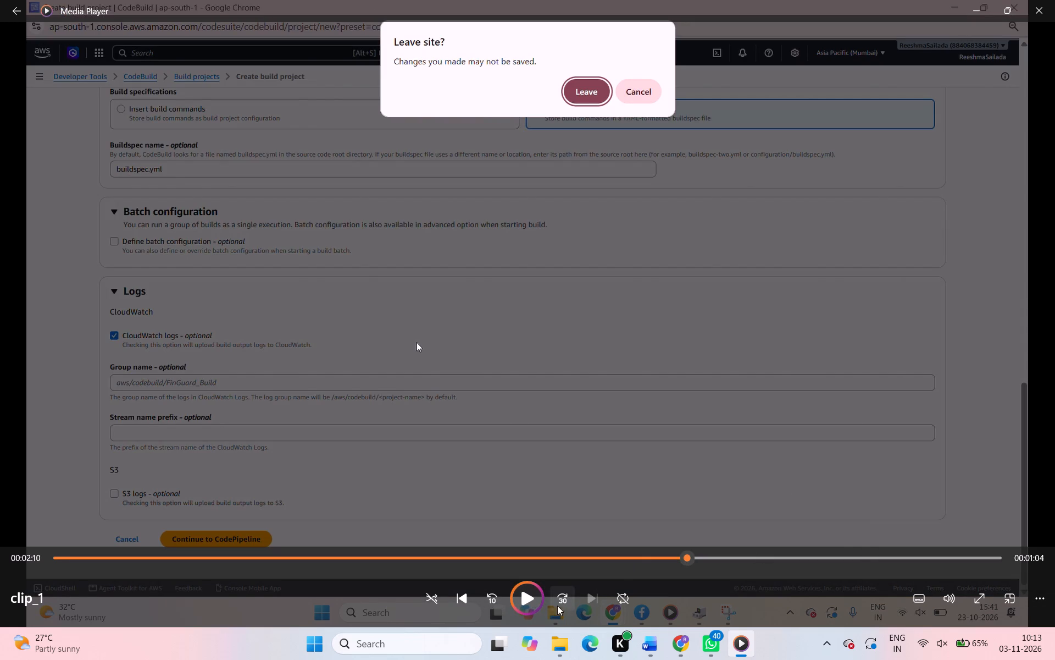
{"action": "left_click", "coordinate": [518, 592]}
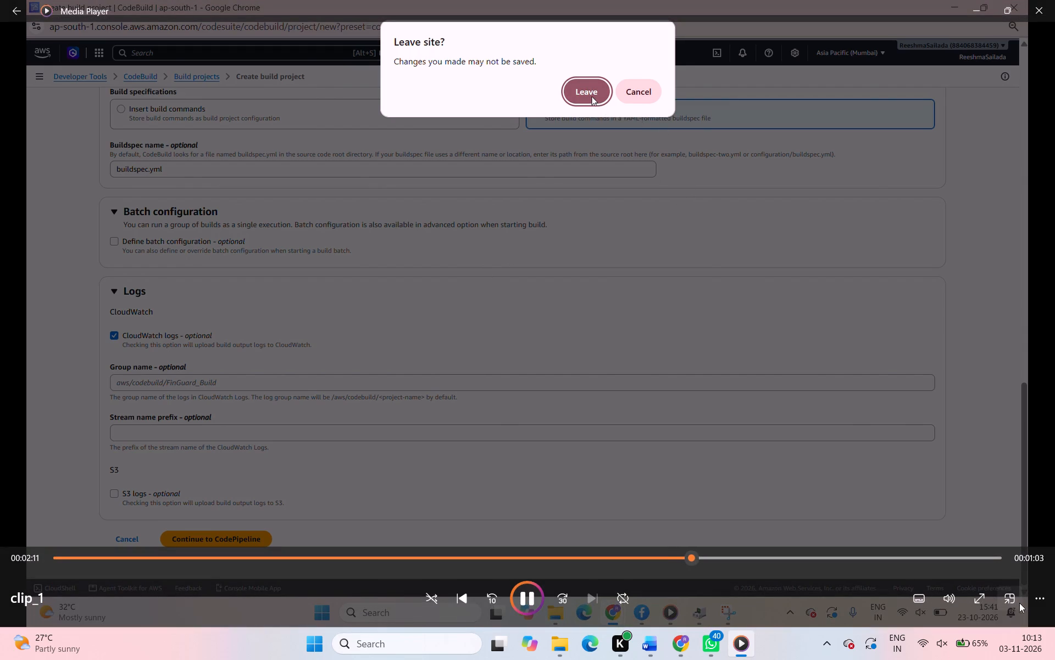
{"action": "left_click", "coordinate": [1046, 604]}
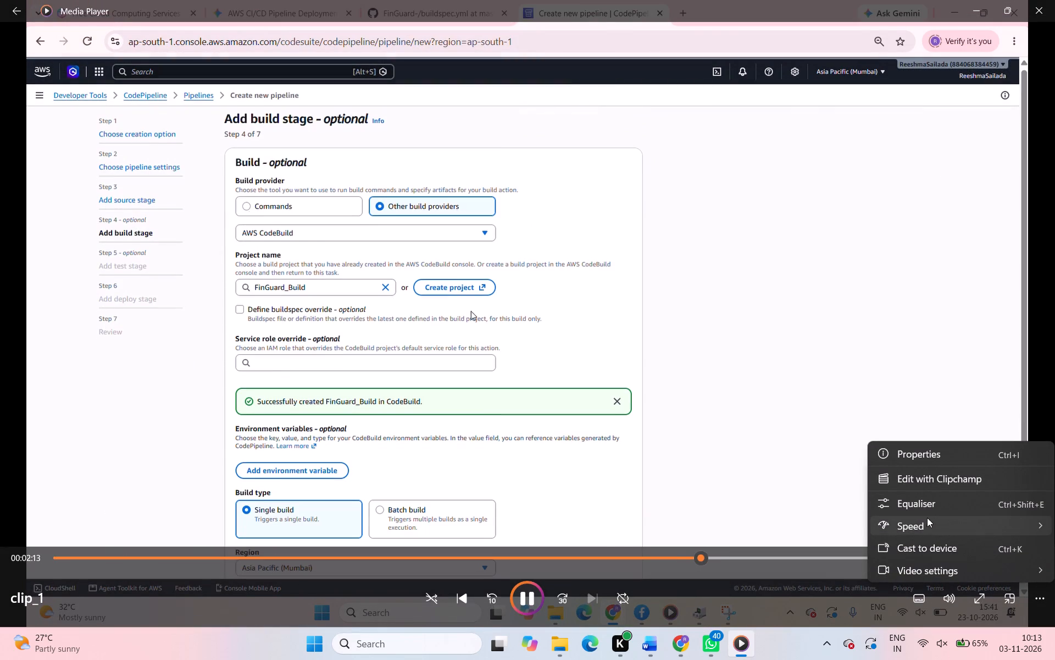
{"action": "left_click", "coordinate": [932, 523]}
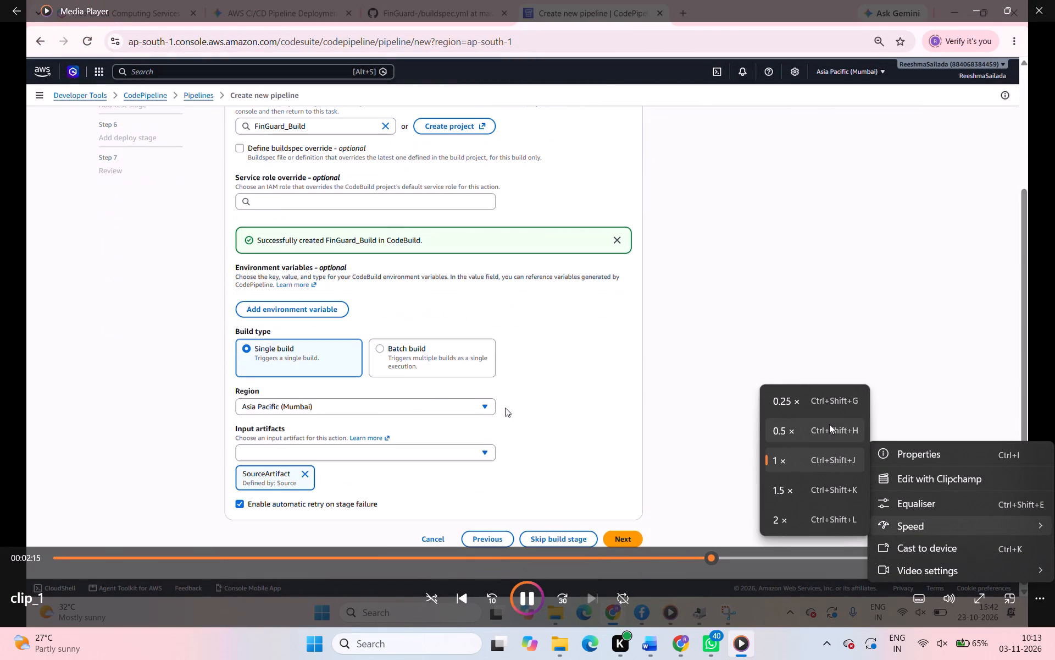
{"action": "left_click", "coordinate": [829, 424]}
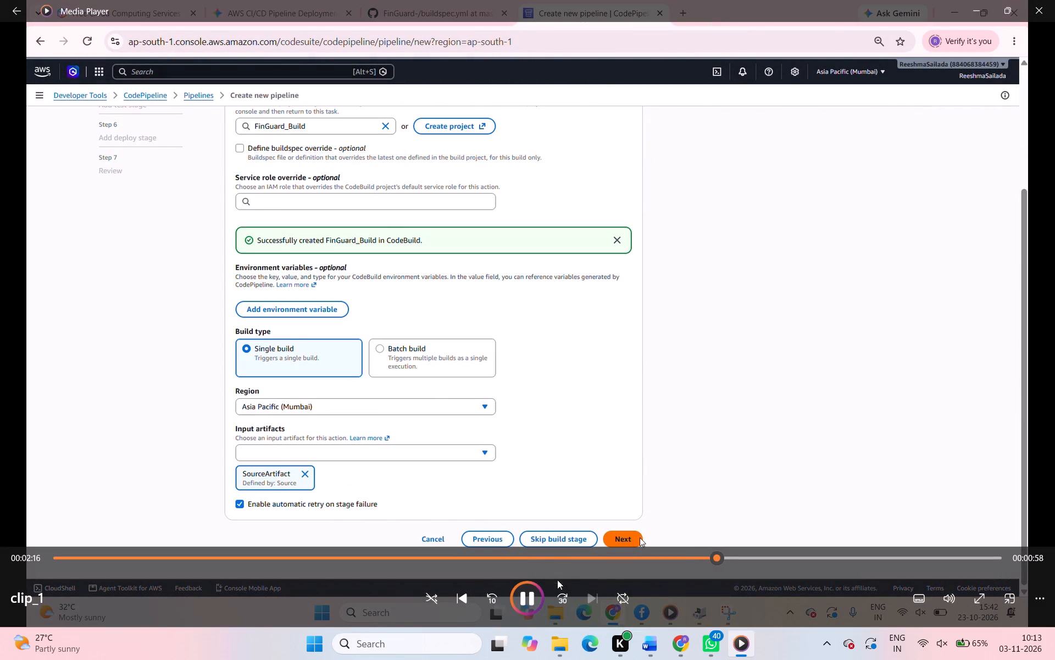
Advance clip_1 in short bursts from the Add deploy stage page and pause on the Review page at 00:02:20.
{"action": "left_click", "coordinate": [526, 601]}
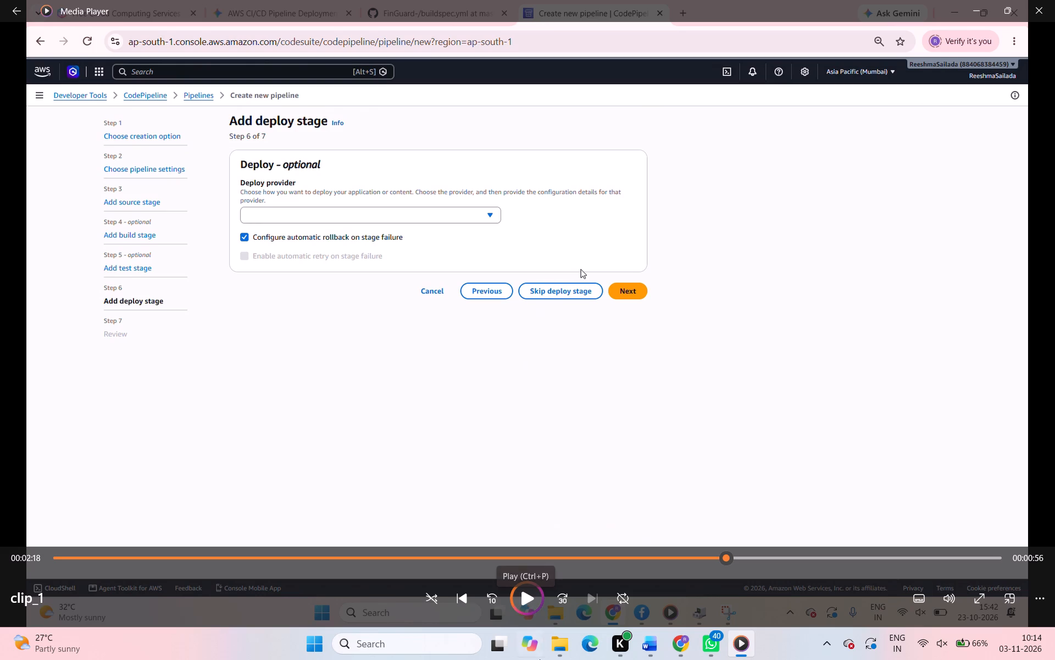
{"action": "left_click", "coordinate": [530, 598]}
{"action": "left_click", "coordinate": [530, 598]}
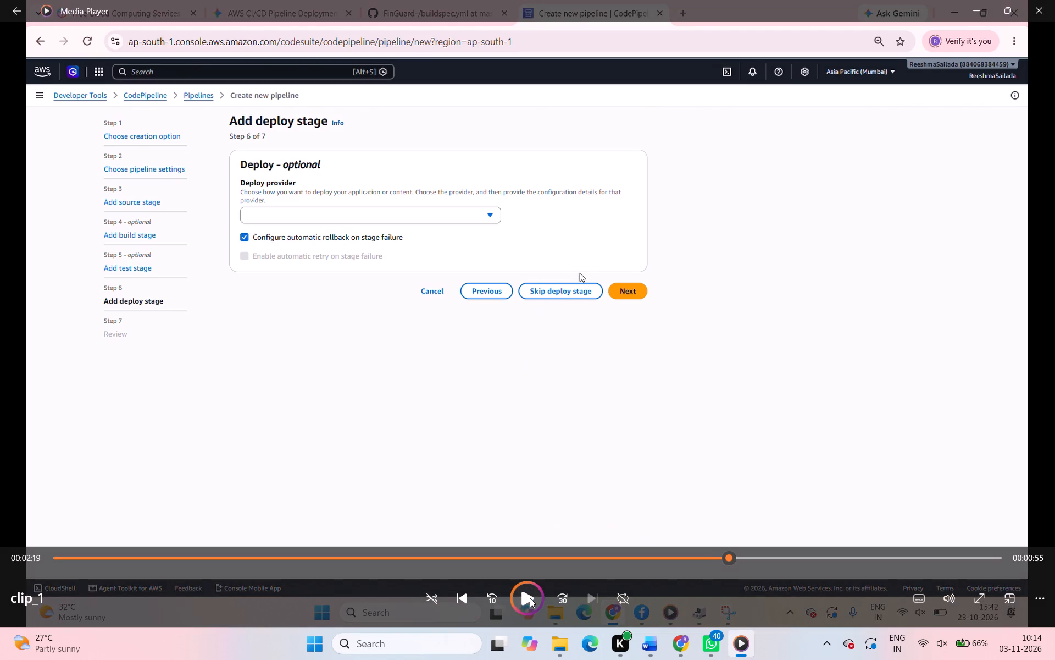
{"action": "left_click", "coordinate": [530, 598]}
{"action": "left_click", "coordinate": [530, 598]}
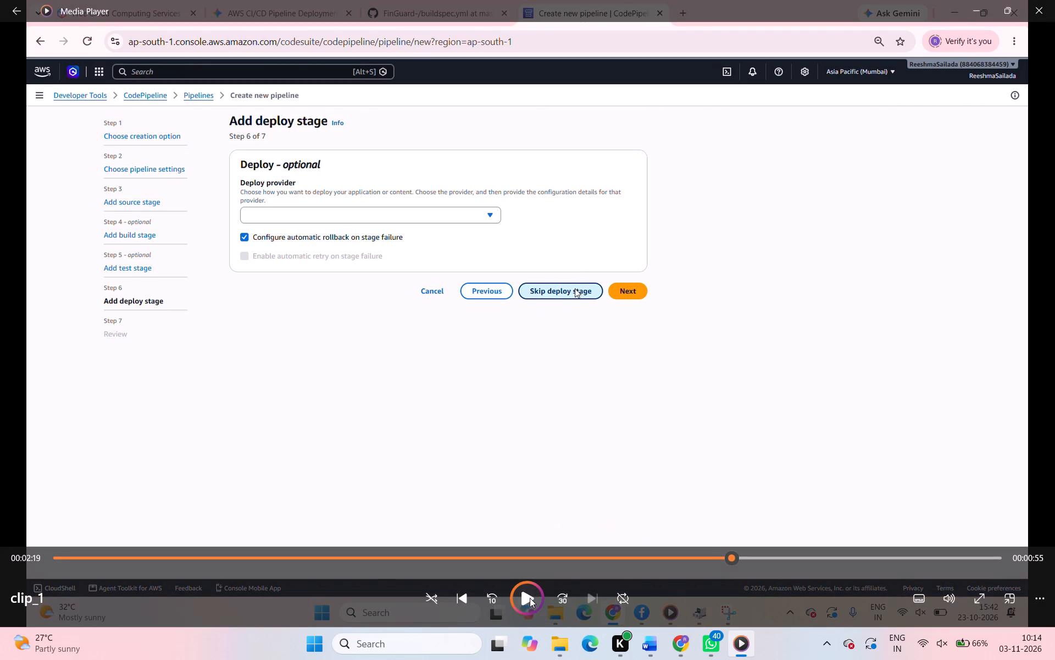
{"action": "left_click", "coordinate": [530, 598]}
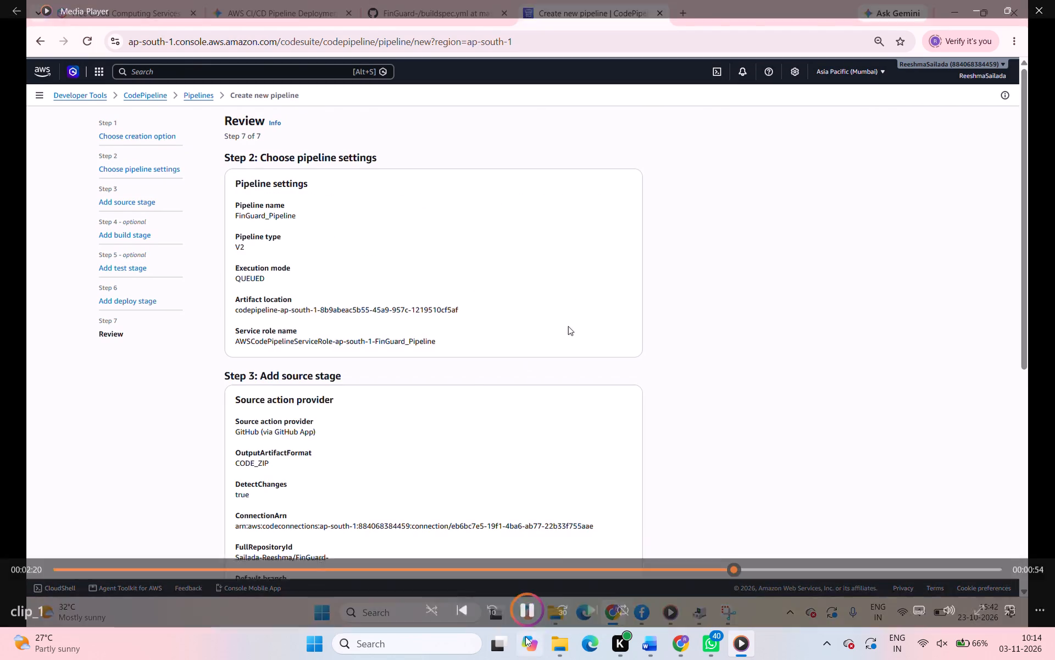
{"action": "left_click", "coordinate": [527, 604]}
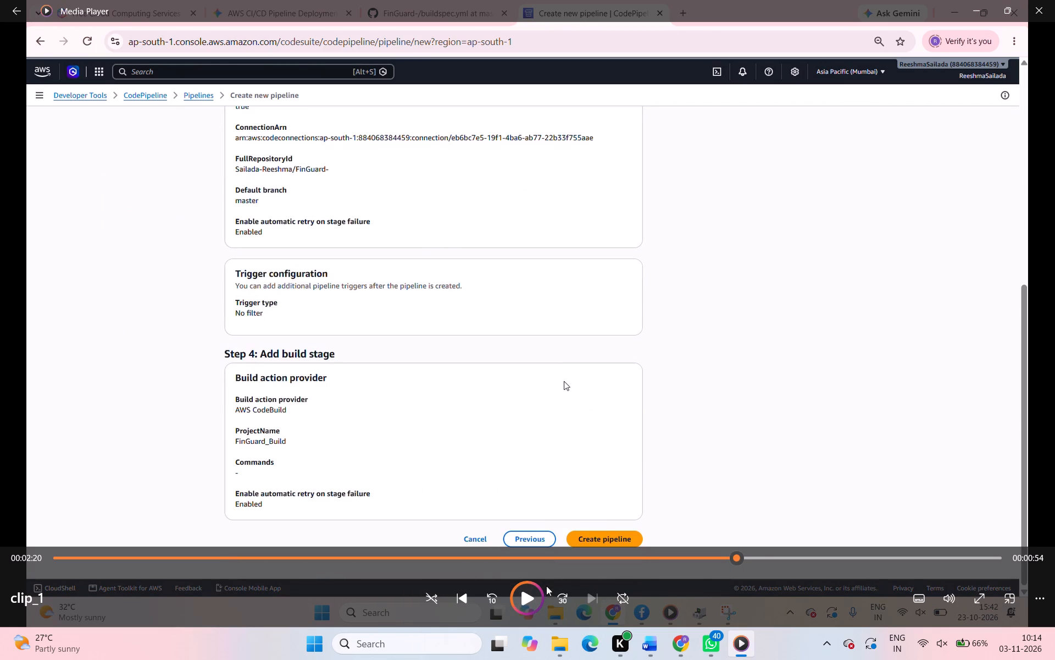
Slow clip_1 to 0.25×, return to the Add test stage page at 00:02:18, and replay in short bursts through the Review page.
{"action": "left_click", "coordinate": [1040, 597]}
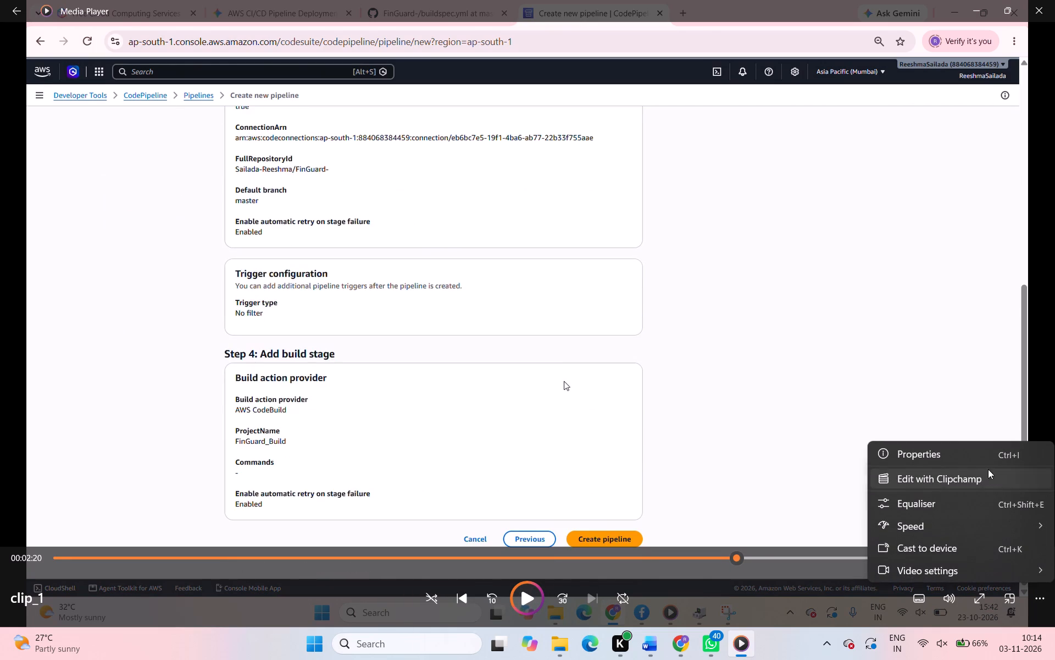
{"action": "left_click", "coordinate": [982, 531]}
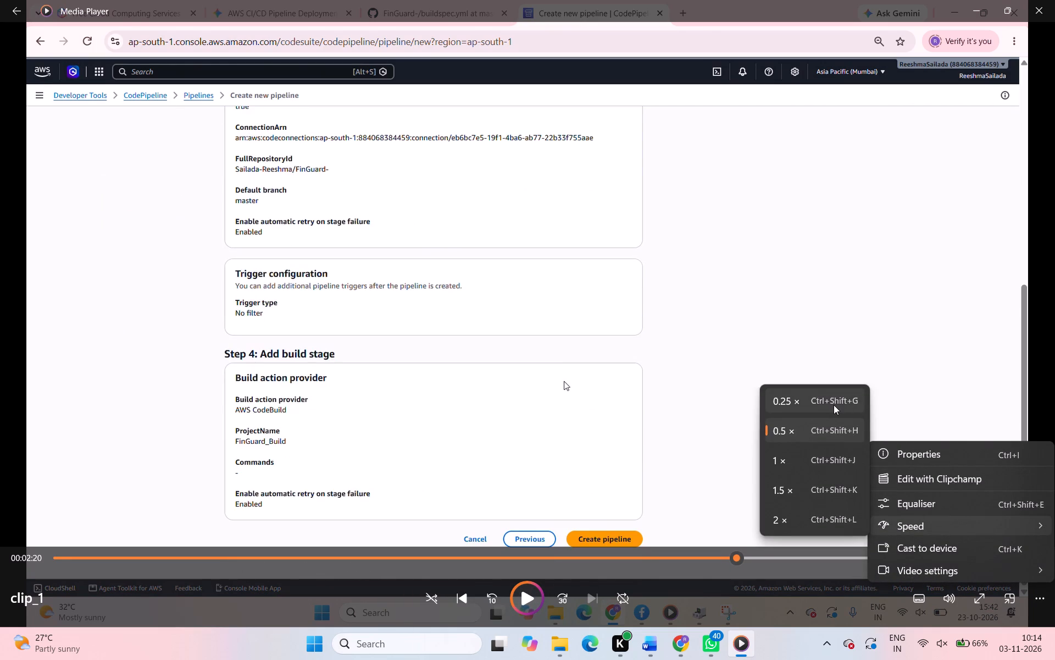
{"action": "left_click", "coordinate": [831, 405]}
{"action": "left_click", "coordinate": [732, 557]}
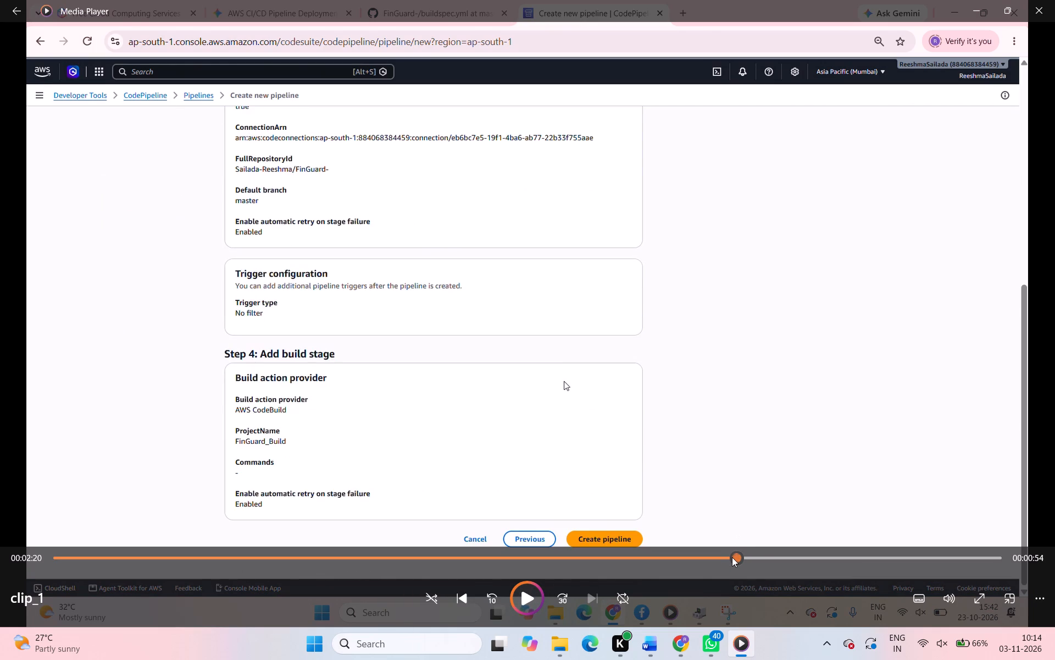
{"action": "left_click", "coordinate": [729, 559]}
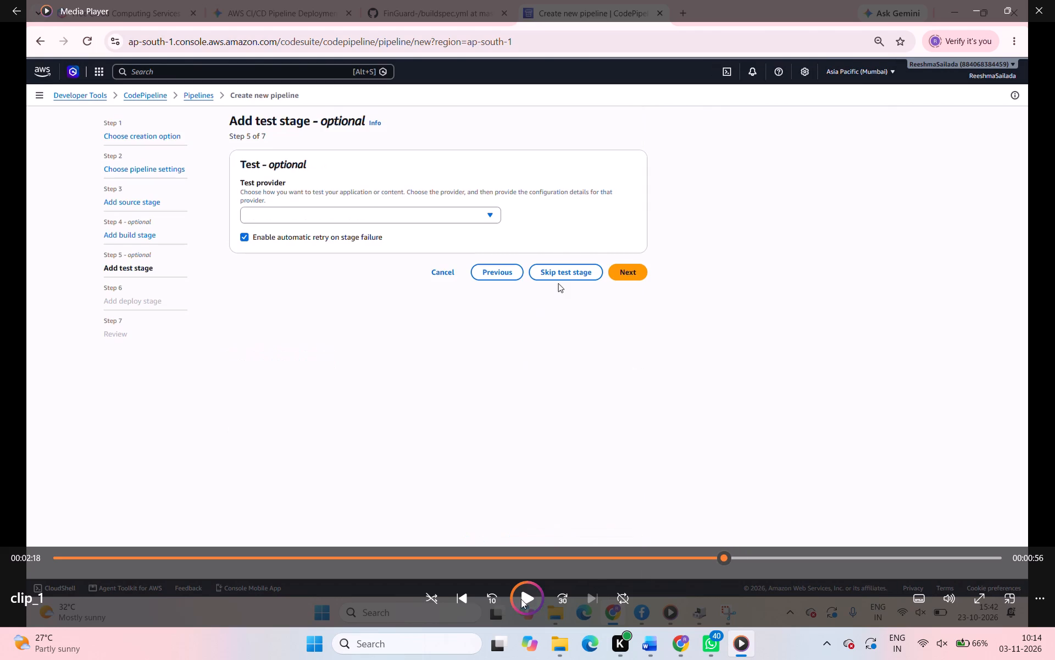
{"action": "left_click", "coordinate": [536, 598]}
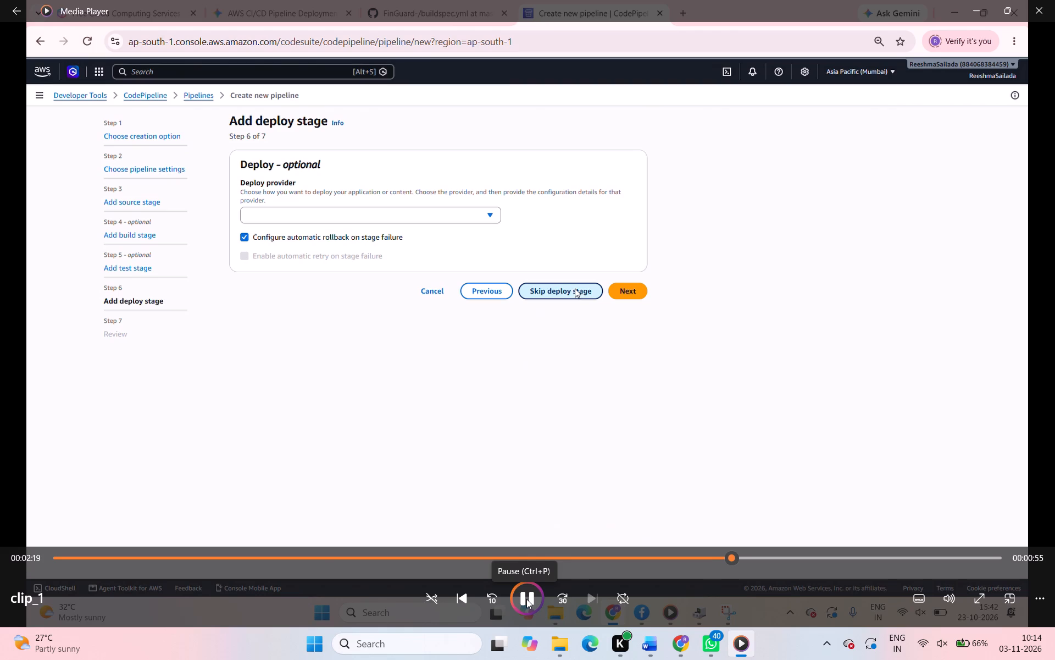
{"action": "left_click", "coordinate": [526, 599]}
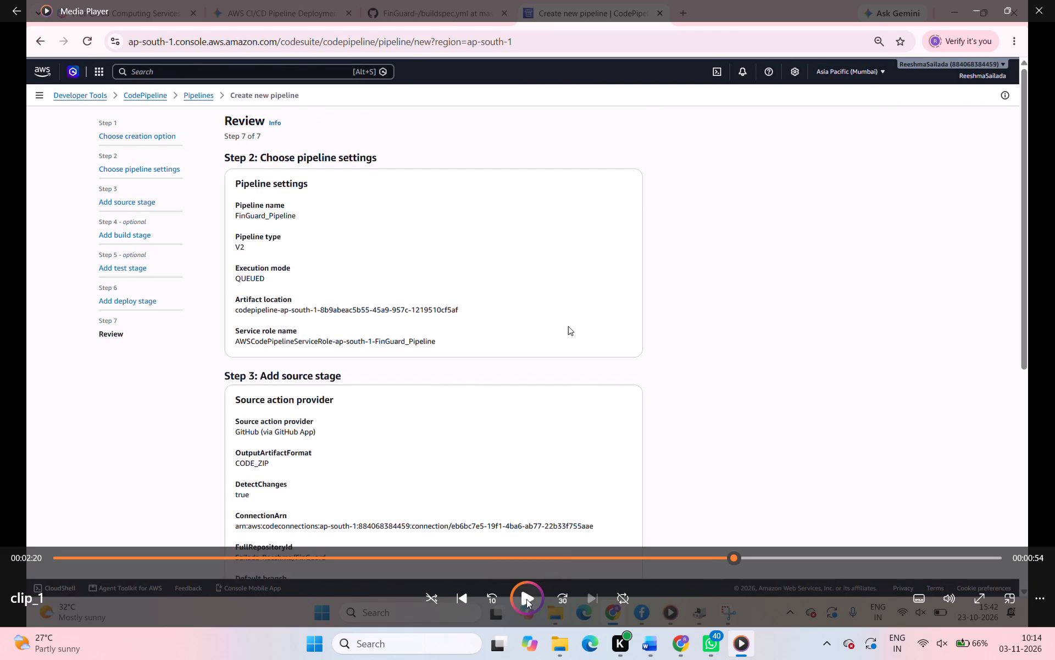
{"action": "left_click", "coordinate": [526, 599]}
{"action": "left_click", "coordinate": [526, 599]}
{"action": "left_click", "coordinate": [526, 599]}
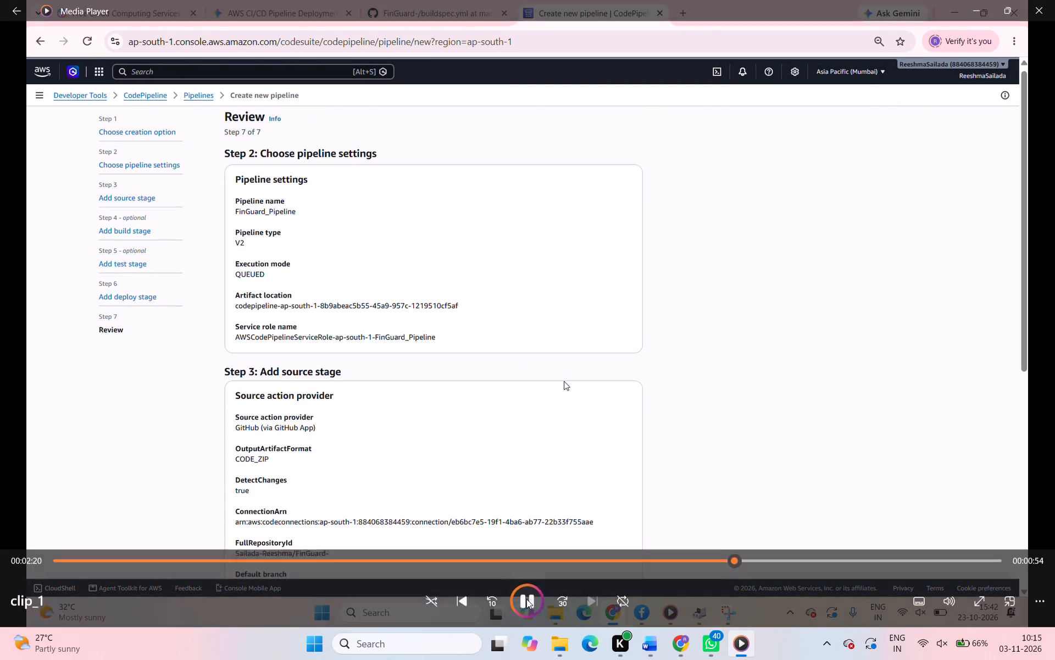
{"action": "left_click", "coordinate": [526, 599]}
{"action": "left_click", "coordinate": [526, 599]}
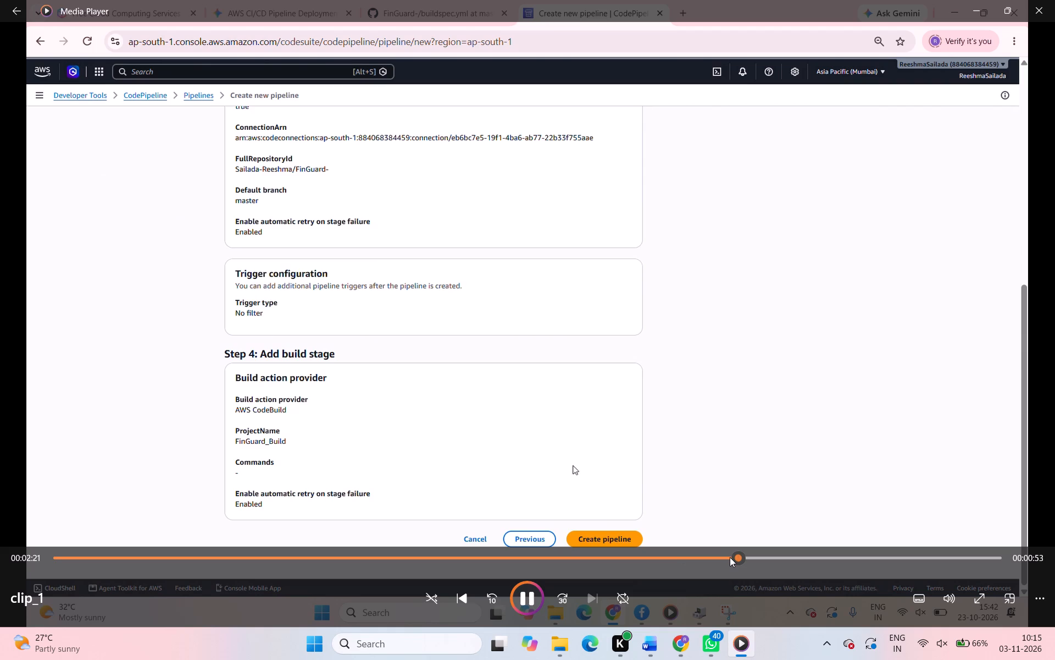
Move clip_1 back slightly and replay the Review page in short bursts up to 00:02:21, looking for the full source stage section.
{"action": "left_click", "coordinate": [730, 557]}
{"action": "left_click", "coordinate": [526, 606]}
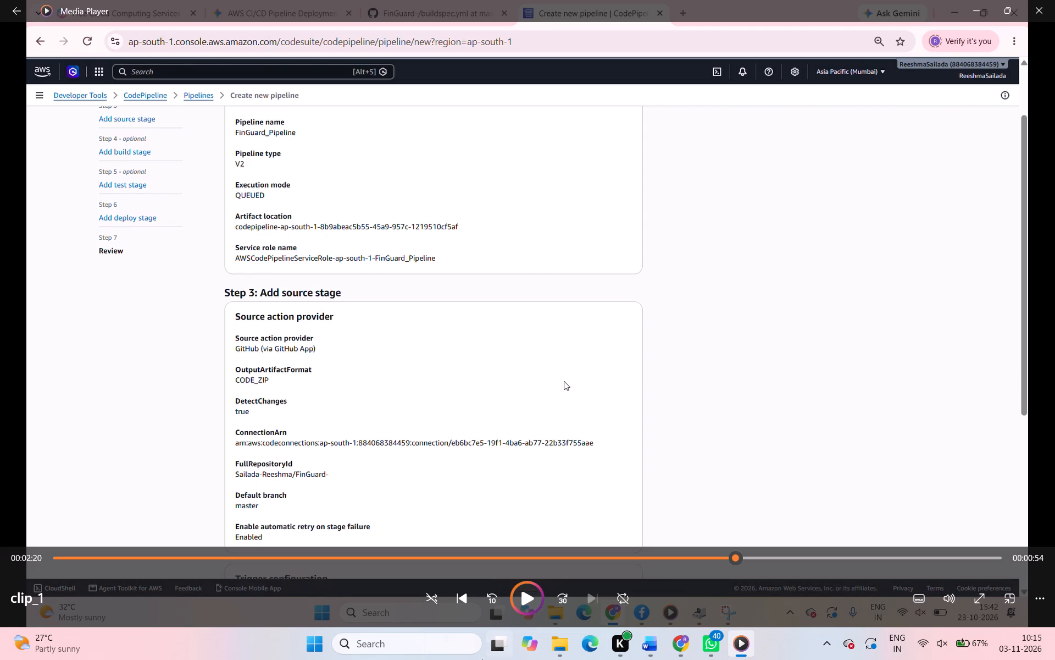
{"action": "left_click", "coordinate": [535, 598]}
{"action": "left_click", "coordinate": [535, 598]}
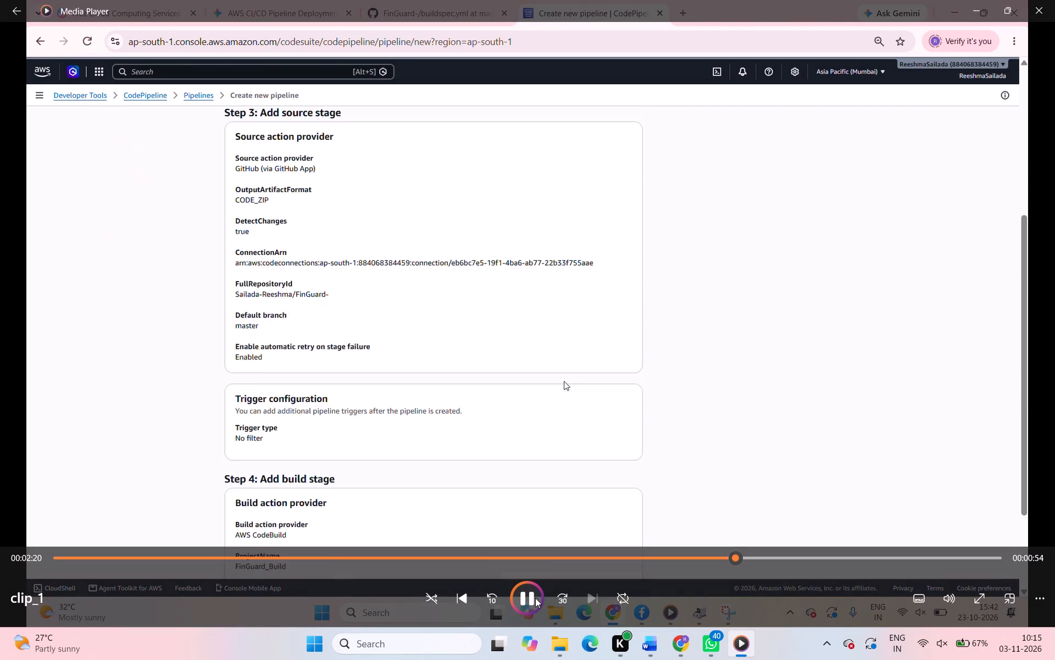
{"action": "left_click", "coordinate": [535, 598]}
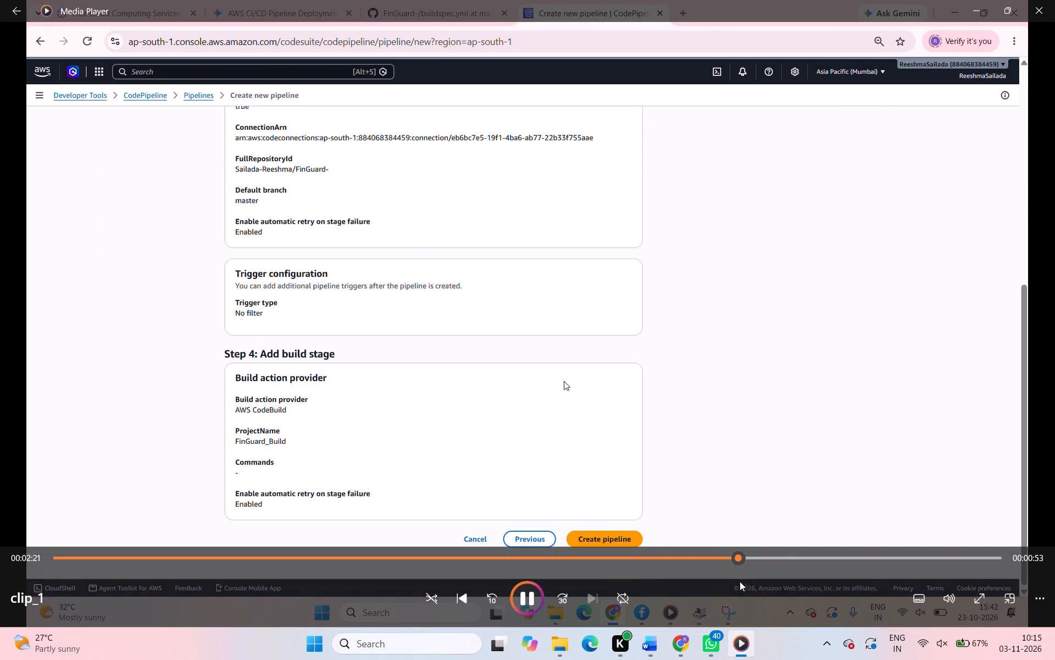
Return clip_1 to the Add test stage page at 00:02:18 and advance in short bursts to the Review page's build stage section.
{"action": "left_click", "coordinate": [729, 559]}
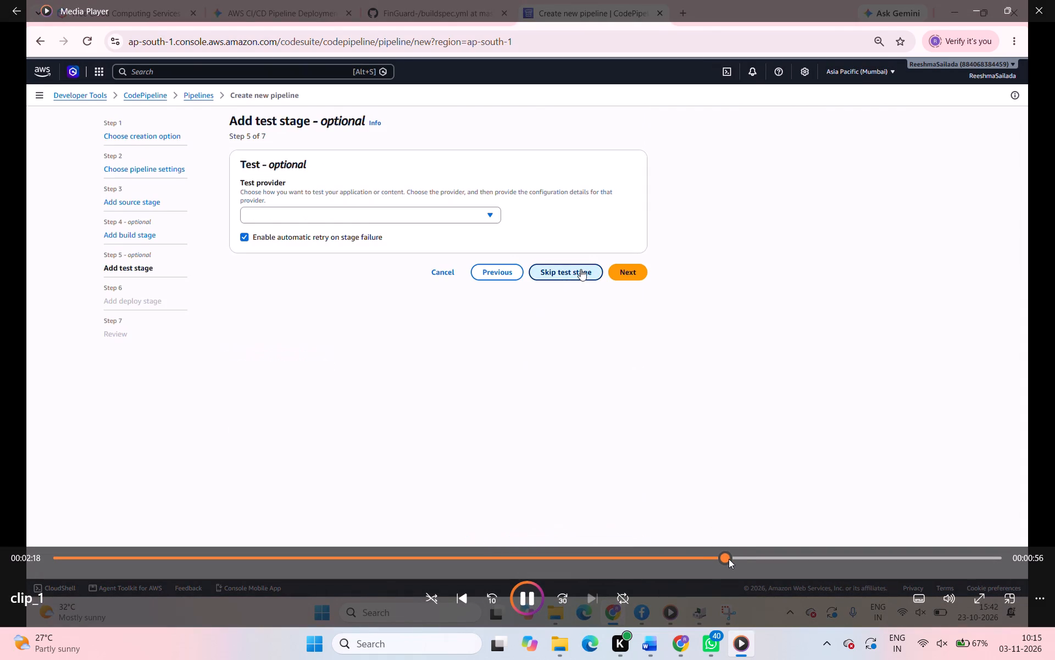
{"action": "left_click", "coordinate": [526, 593]}
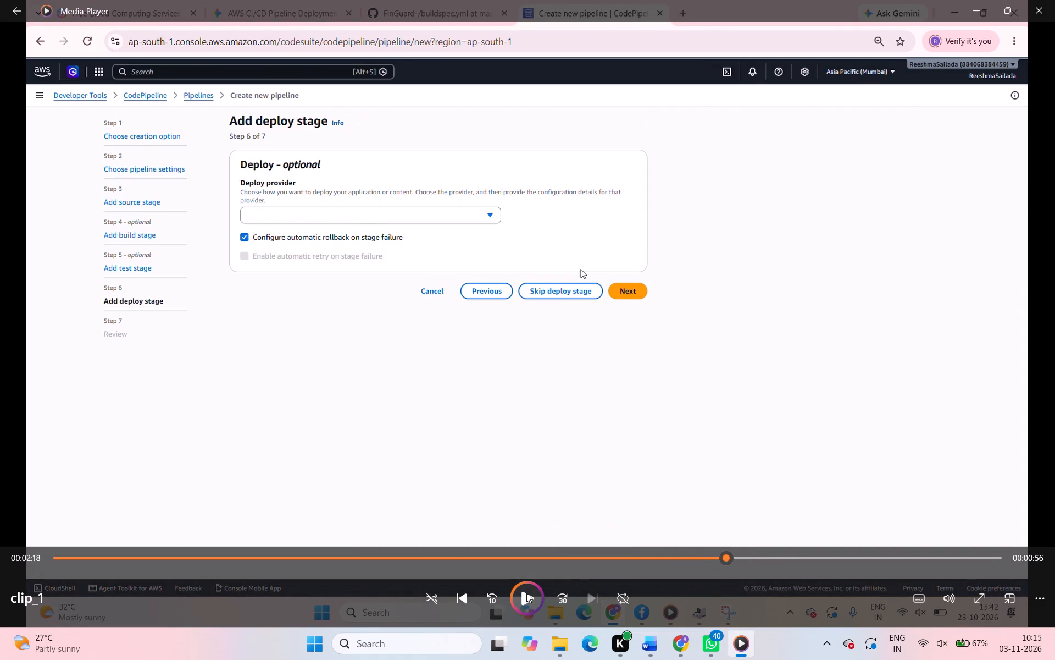
{"action": "left_click", "coordinate": [526, 593]}
{"action": "key", "text": "space"}
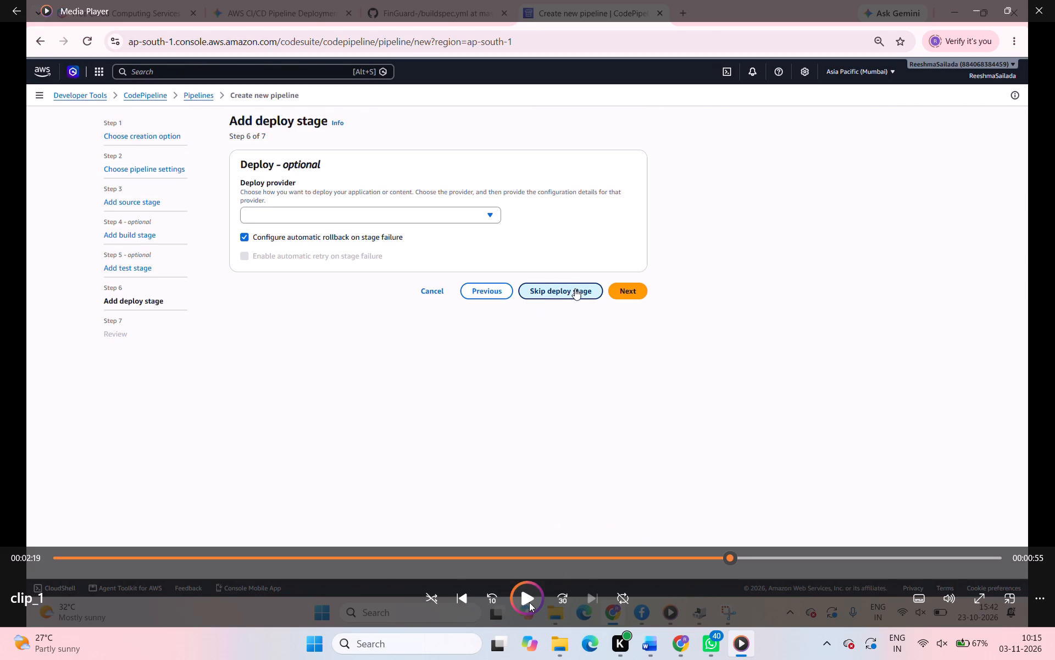
{"action": "key", "text": "space"}
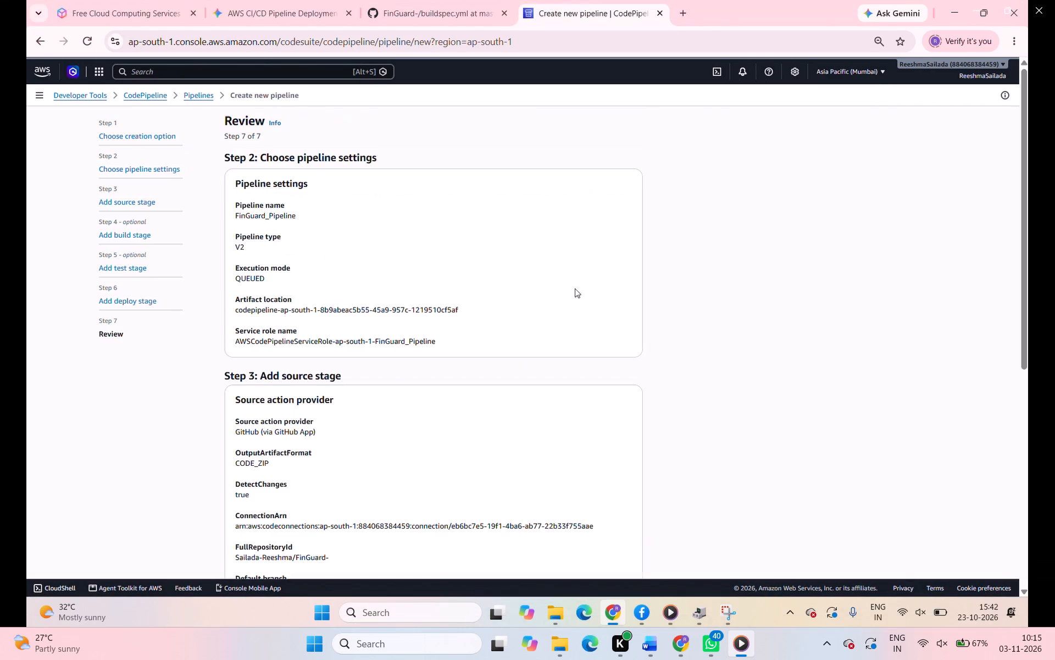
{"action": "key", "text": "space"}
{"action": "key", "text": "space"}
{"action": "key", "text": "space"}
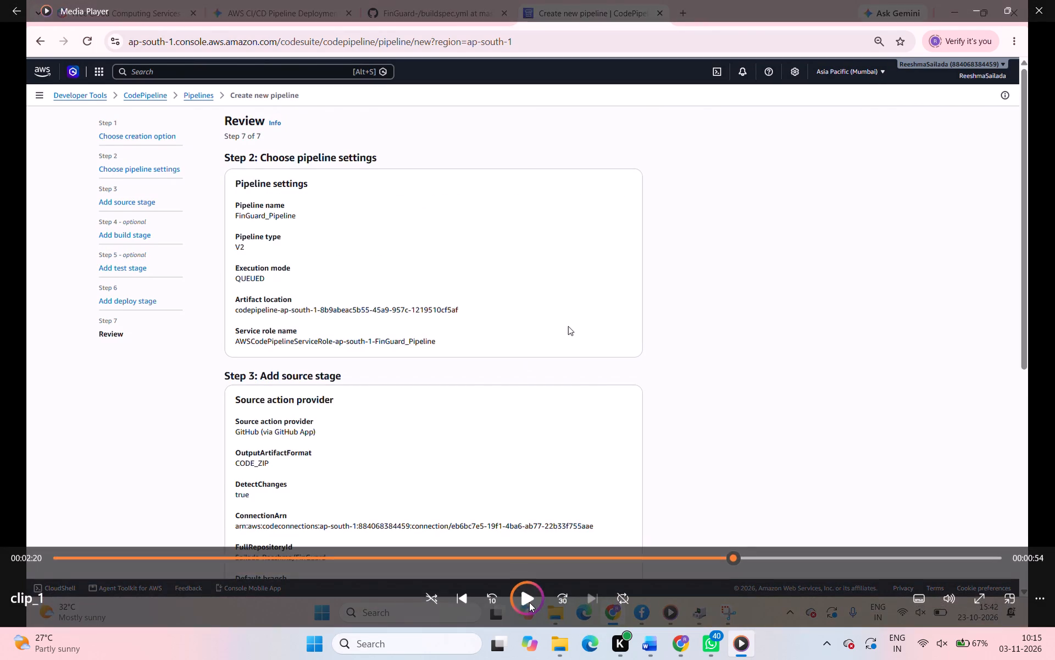
{"action": "key", "text": "space"}
{"action": "key", "text": "space"}
{"action": "key", "text": "space"}
{"action": "key", "text": "space"}
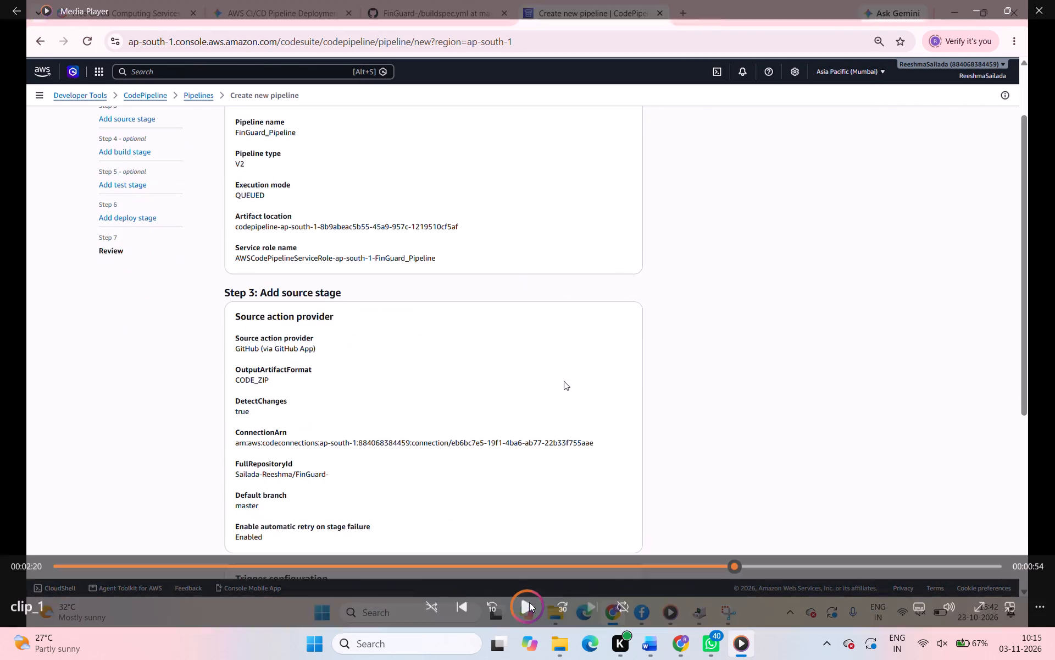
{"action": "key", "text": "space"}
{"action": "key", "text": "space"}
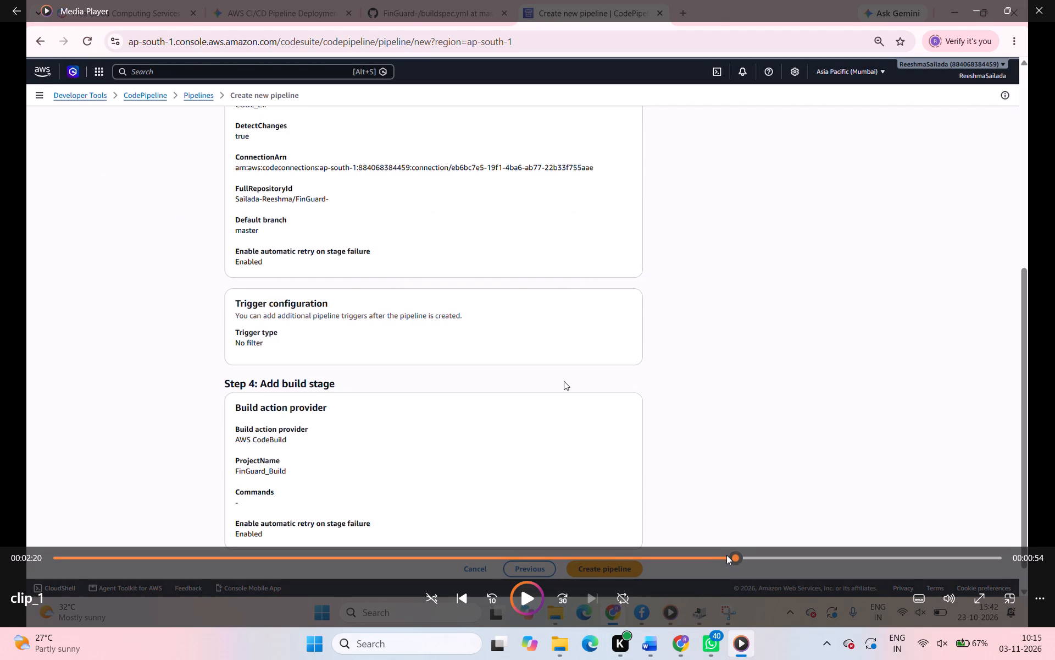
Return clip_1 to the Add deploy stage page and advance in short bursts through the Review page to 00:02:21.
{"action": "left_click", "coordinate": [726, 555]}
{"action": "left_click", "coordinate": [512, 607]}
{"action": "key", "text": "space"}
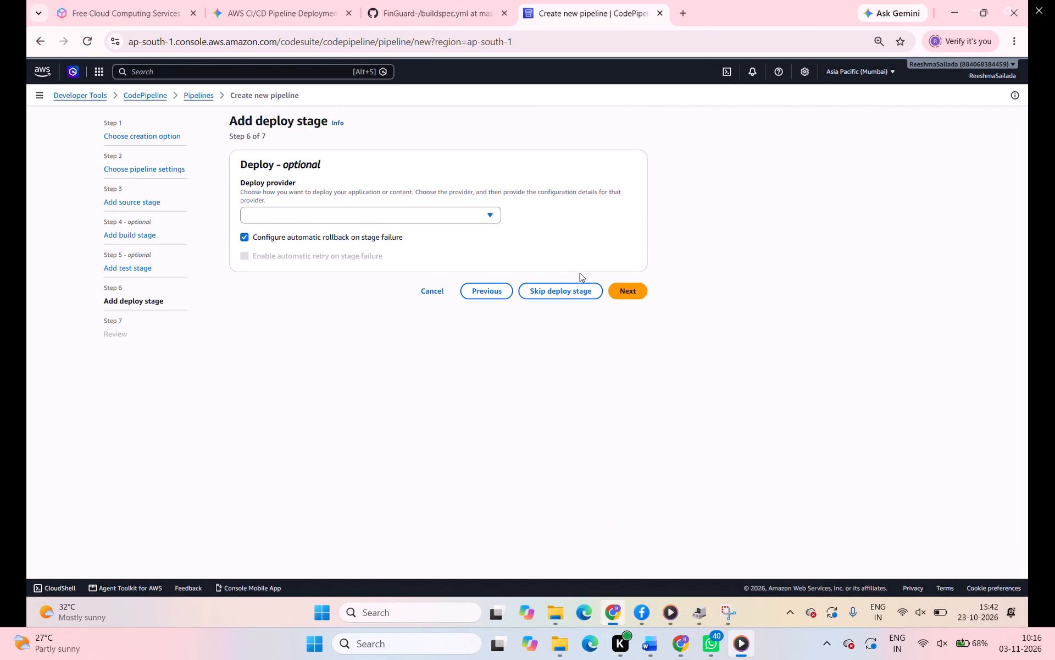
{"action": "key", "text": "space"}
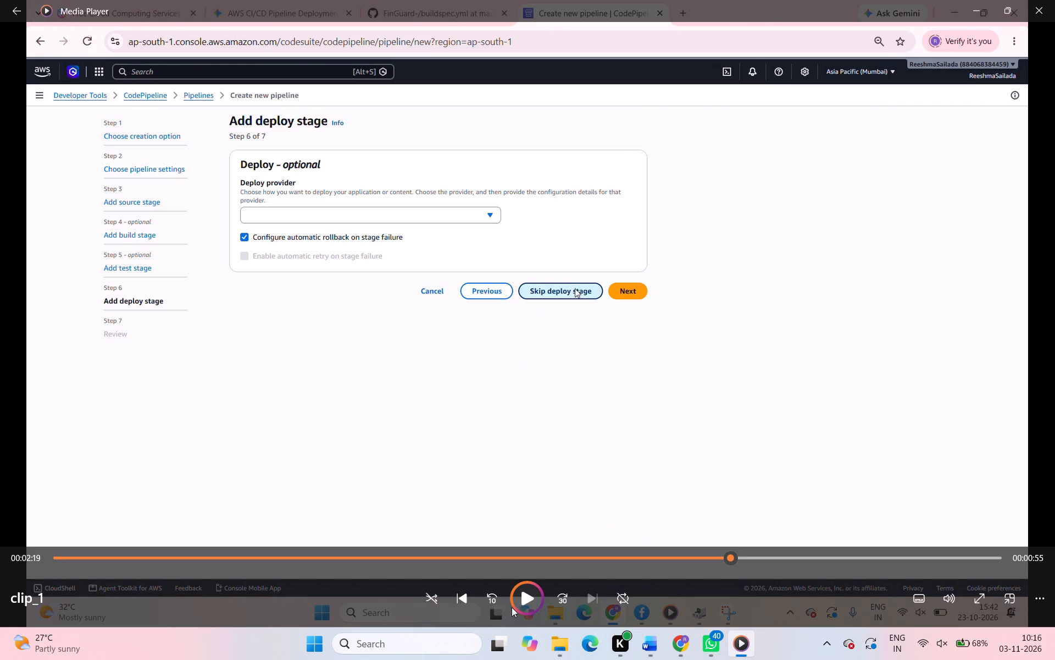
{"action": "key", "text": "space"}
{"action": "key", "text": "space"}
{"action": "key", "text": "space"}
{"action": "key", "text": "space"}
{"action": "key", "text": "space"}
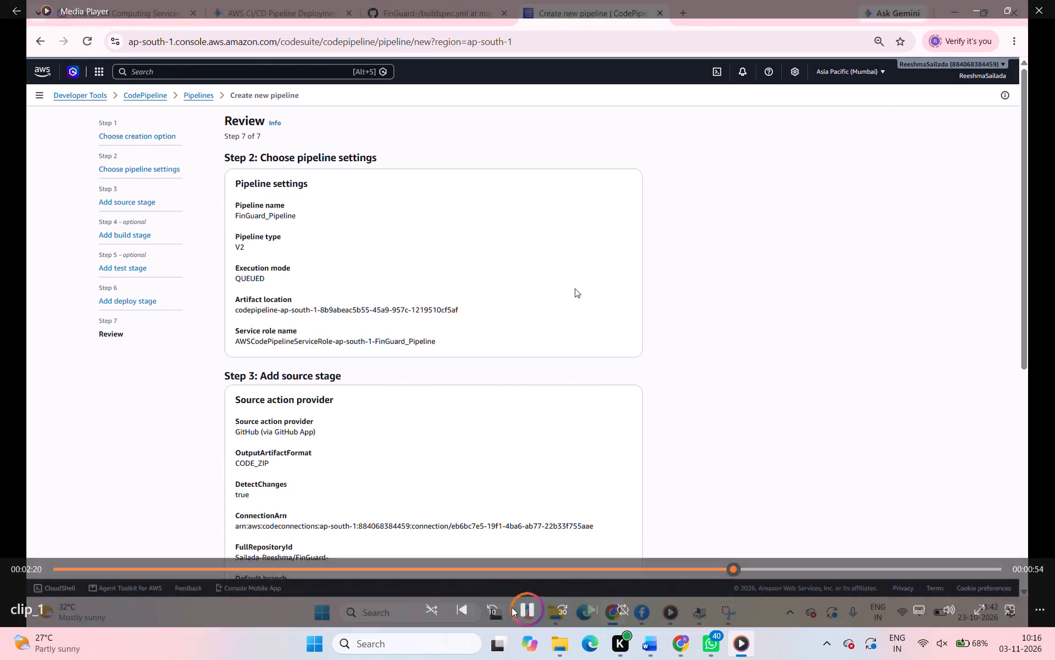
{"action": "key", "text": "space"}
{"action": "key", "text": "space"}
{"action": "key", "text": "space"}
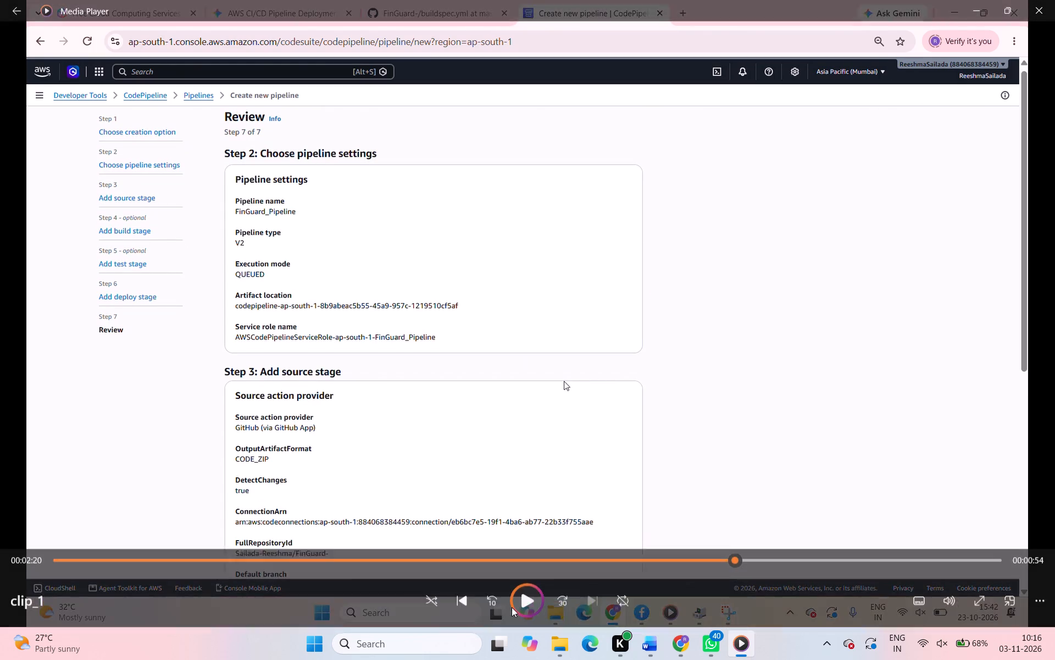
{"action": "key", "text": "space"}
{"action": "key", "text": "space"}
{"action": "key", "text": "space"}
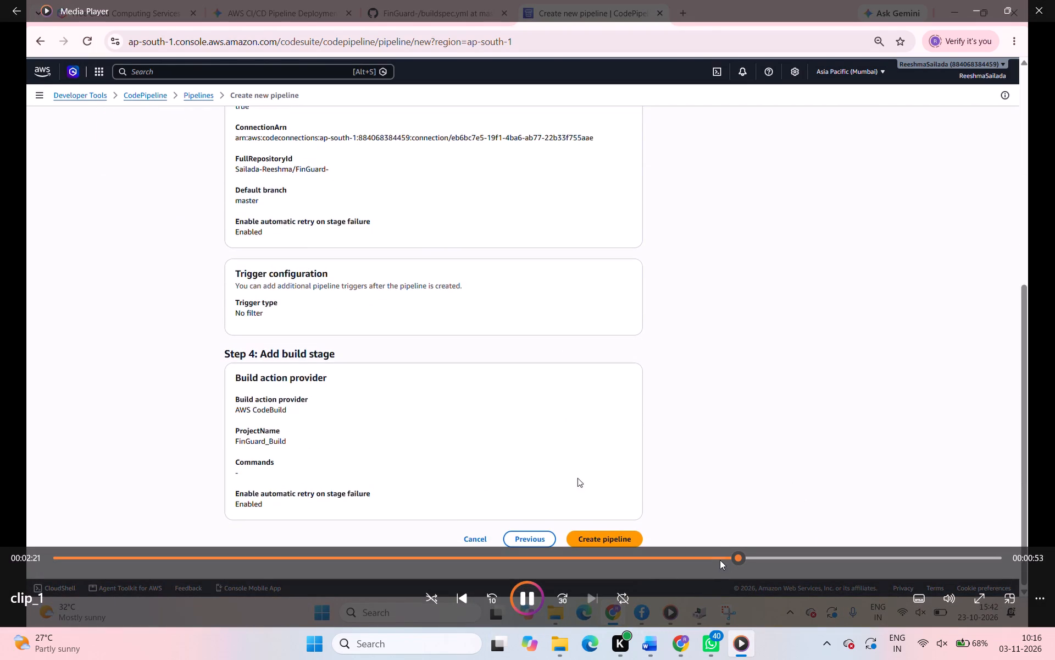
Pause clip_1 on the Review page at 00:02:20 and capture the Step 3: Add source stage and Trigger configuration sections as one screenshot.
{"action": "left_click", "coordinate": [731, 562]}
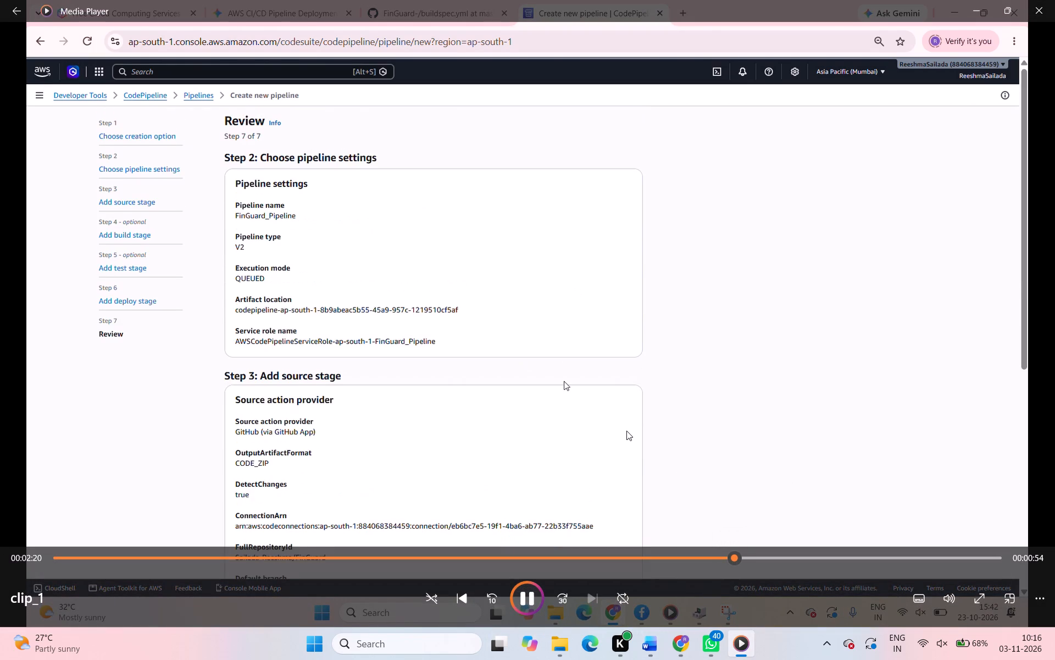
{"action": "key", "text": "space"}
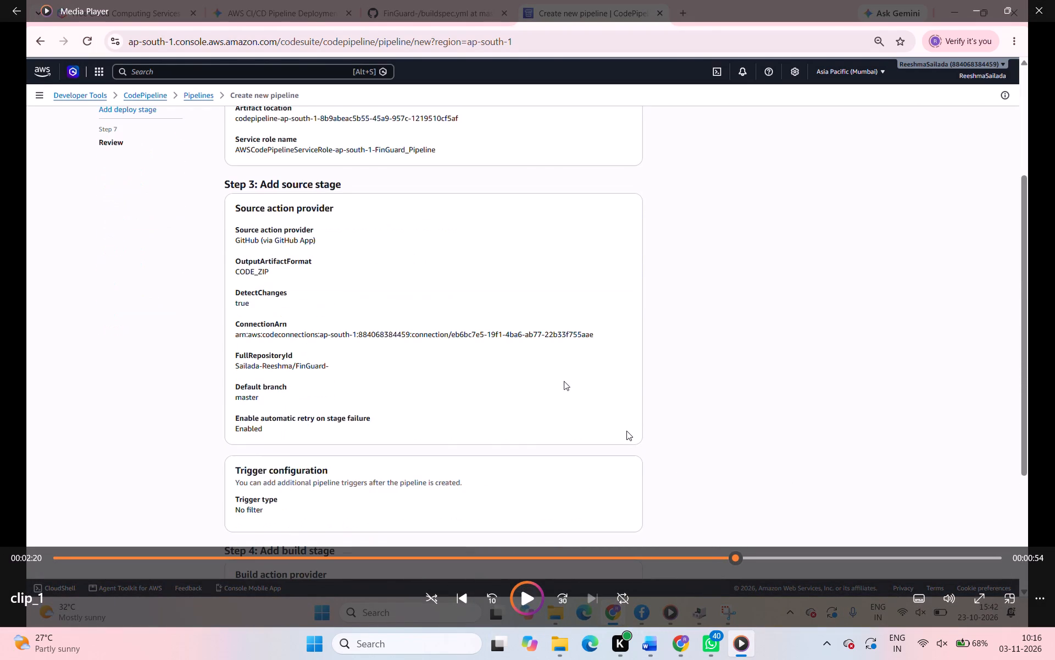
{"action": "key", "text": "shift+super+s"}
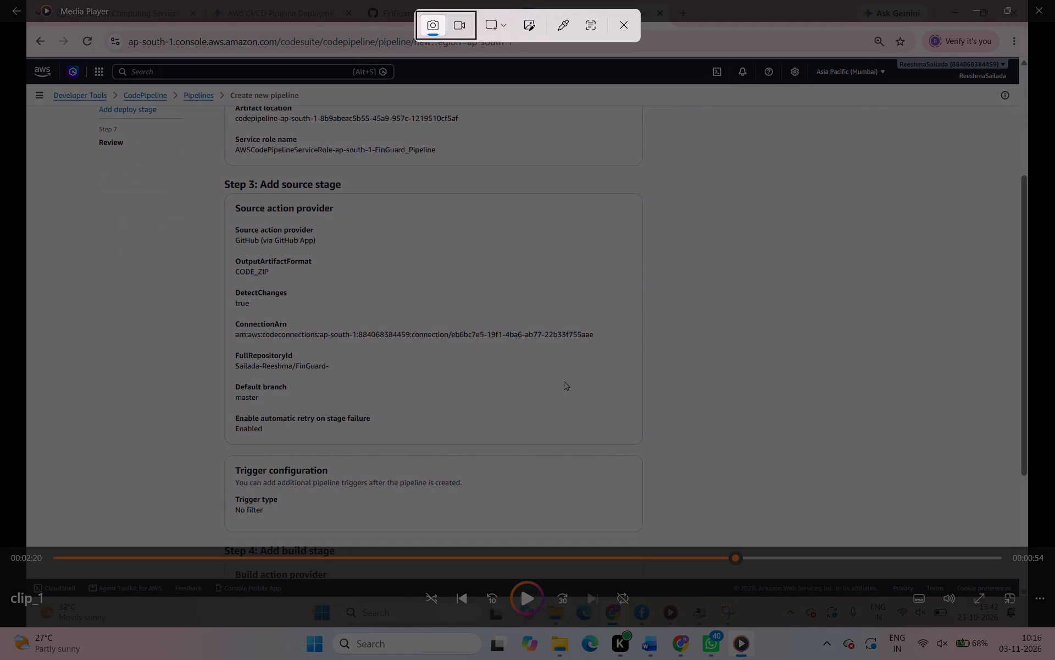
{"action": "left_click_drag", "start_coordinate": [218, 176], "coordinate": [646, 529]}
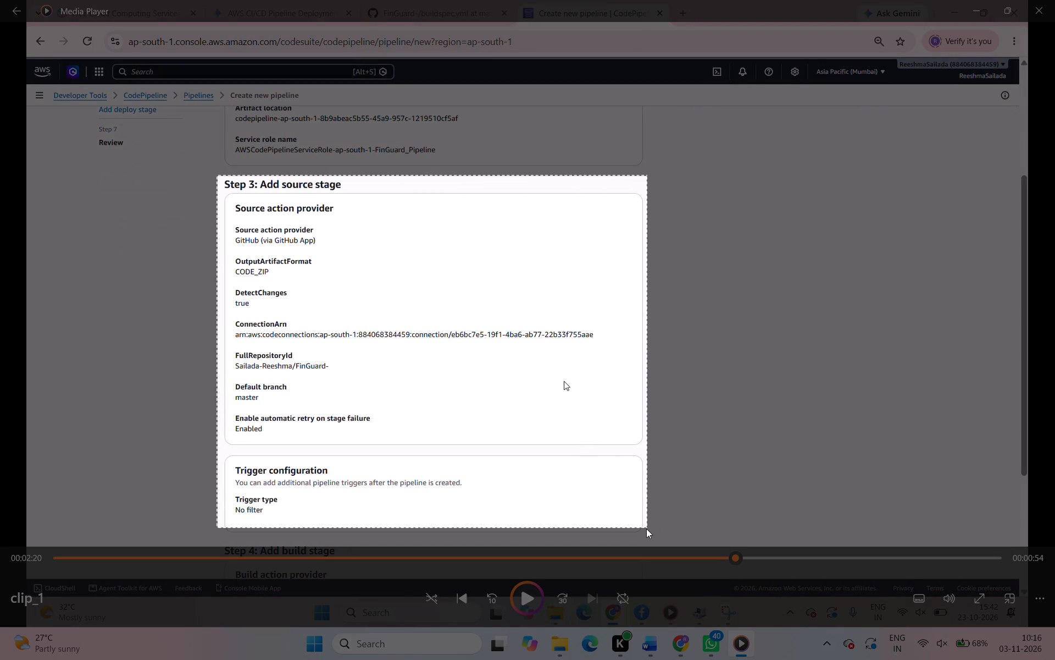
{"action": "left_click_drag", "start_coordinate": [646, 529], "coordinate": [645, 535]}
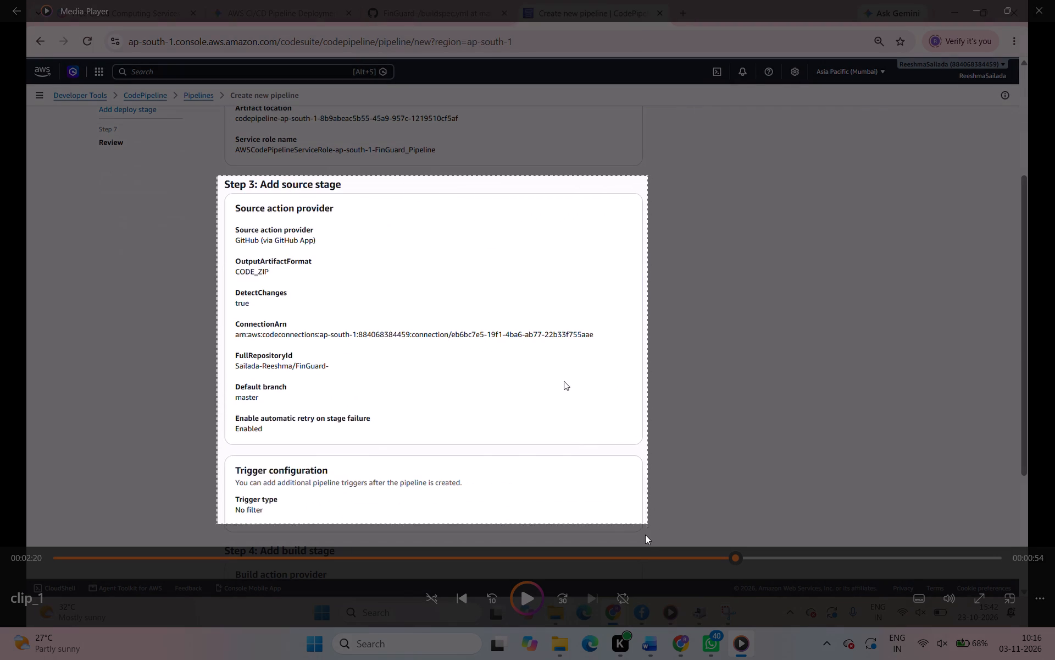
{"action": "left_click_drag", "start_coordinate": [645, 535], "coordinate": [645, 444]}
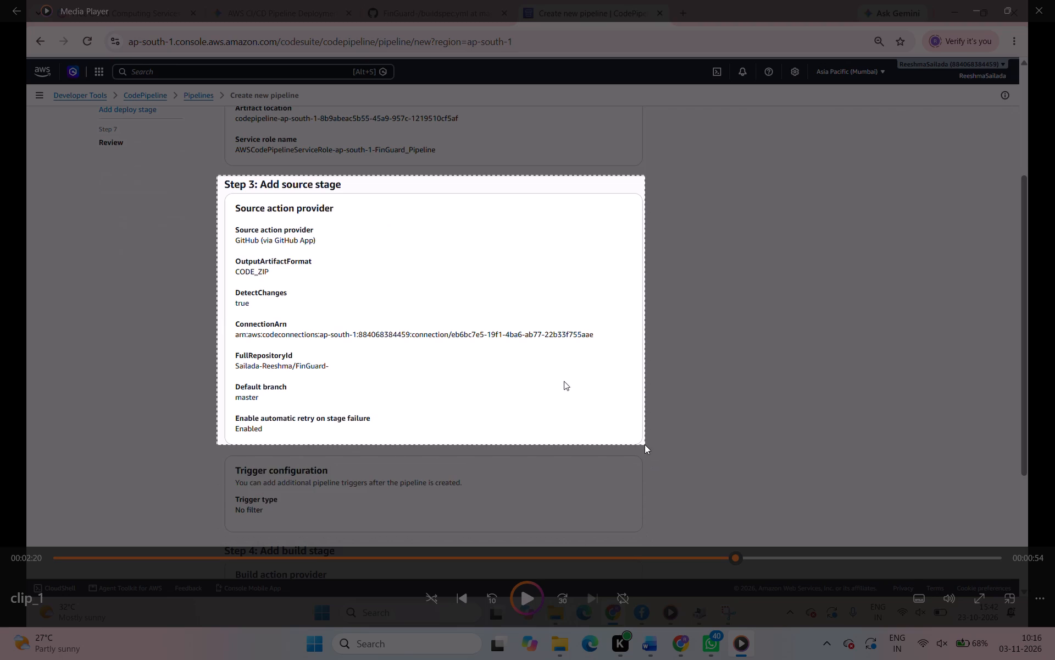
{"action": "left_click_drag", "start_coordinate": [645, 444], "coordinate": [645, 443]}
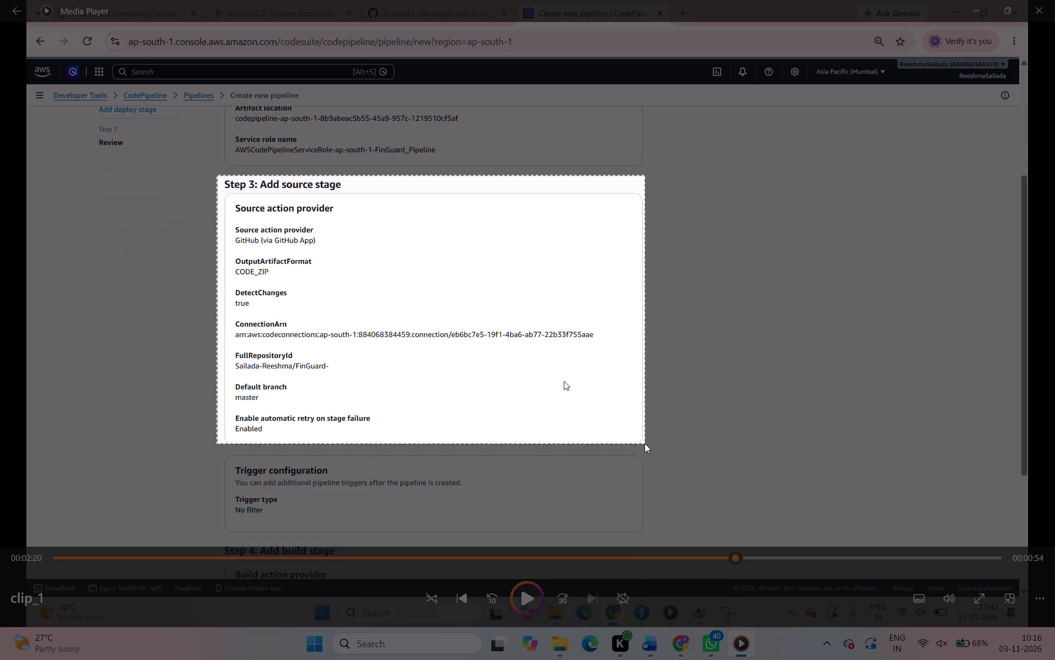
{"action": "left_click_drag", "start_coordinate": [645, 443], "coordinate": [647, 537]}
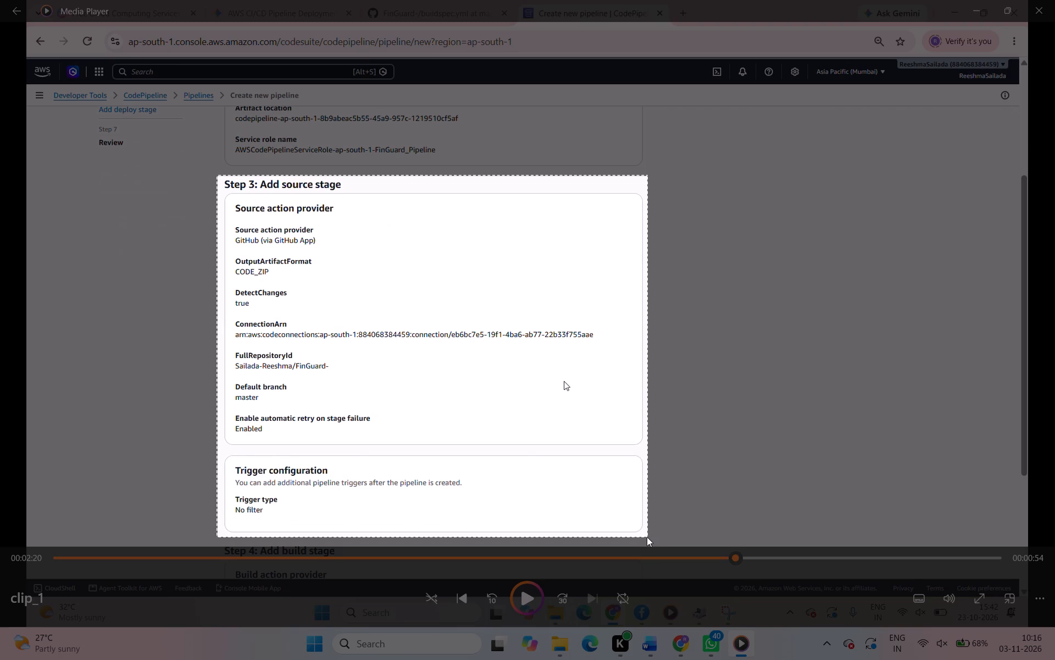
{"action": "left_click_drag", "start_coordinate": [647, 537], "coordinate": [648, 535]}
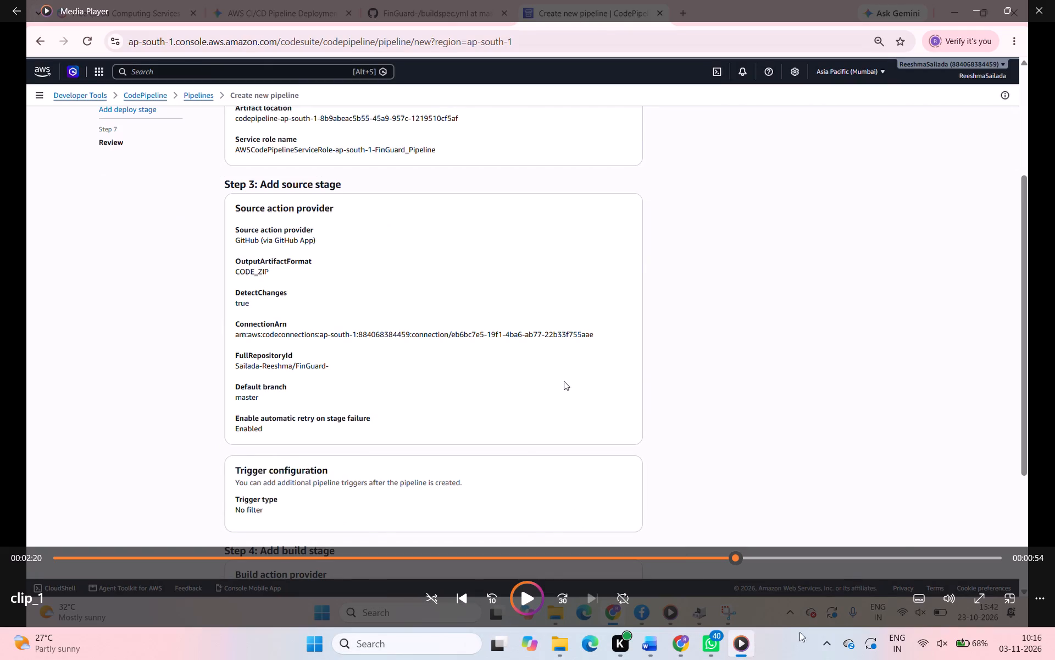
Open the new source stage screenshot in Snipping Tool and start saving it as a PNG in the FinGuard-real-finance-updated folder.
{"action": "left_click", "coordinate": [878, 487]}
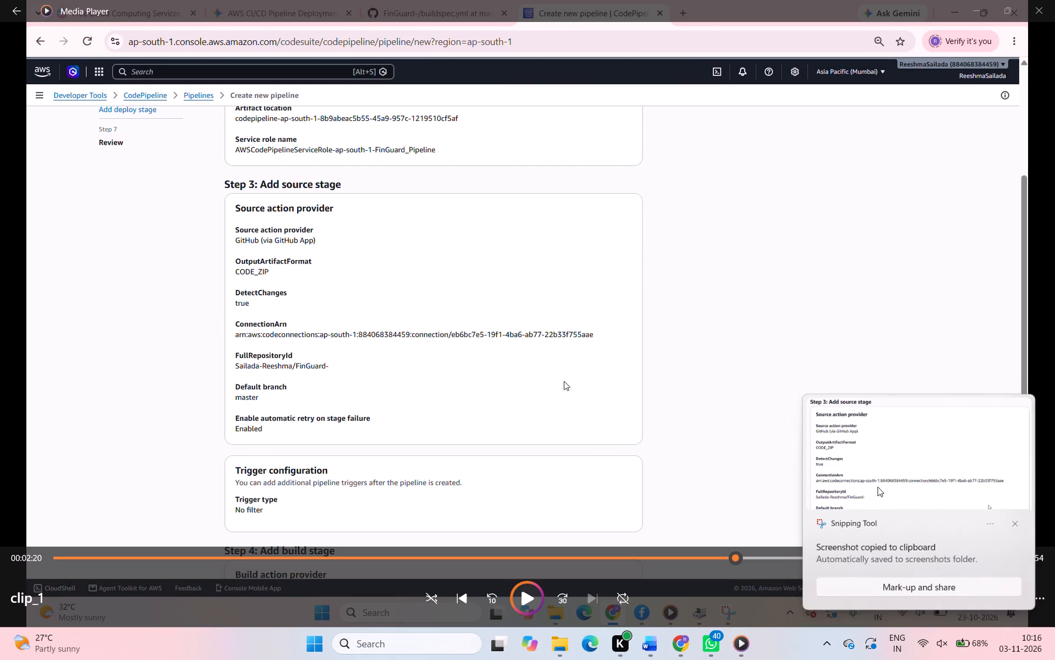
{"action": "left_click", "coordinate": [955, 250]}
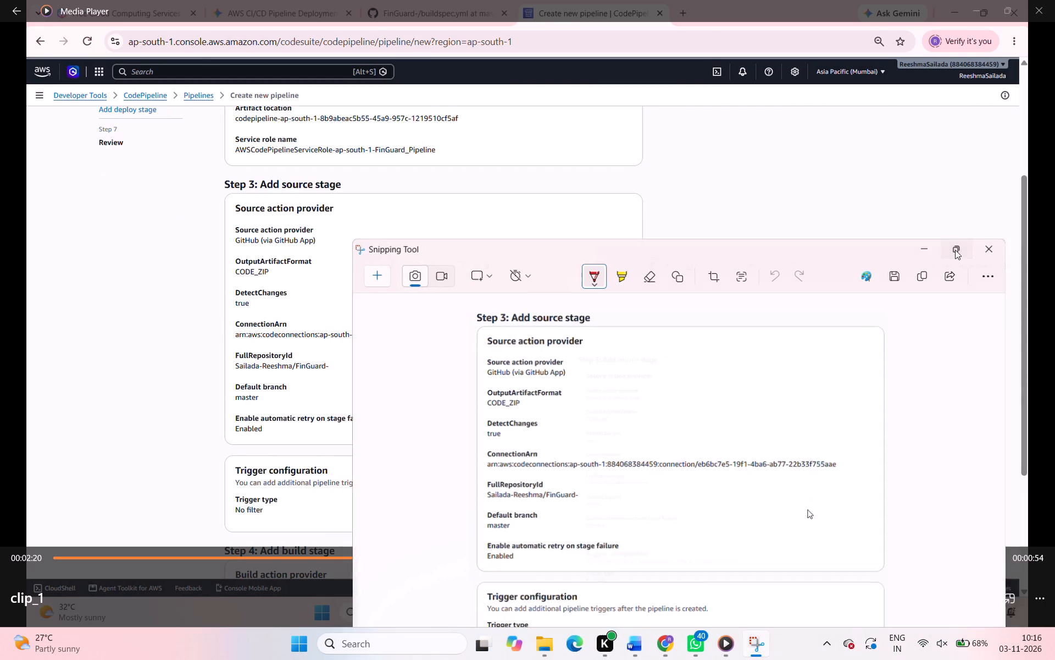
{"action": "left_click", "coordinate": [941, 37]}
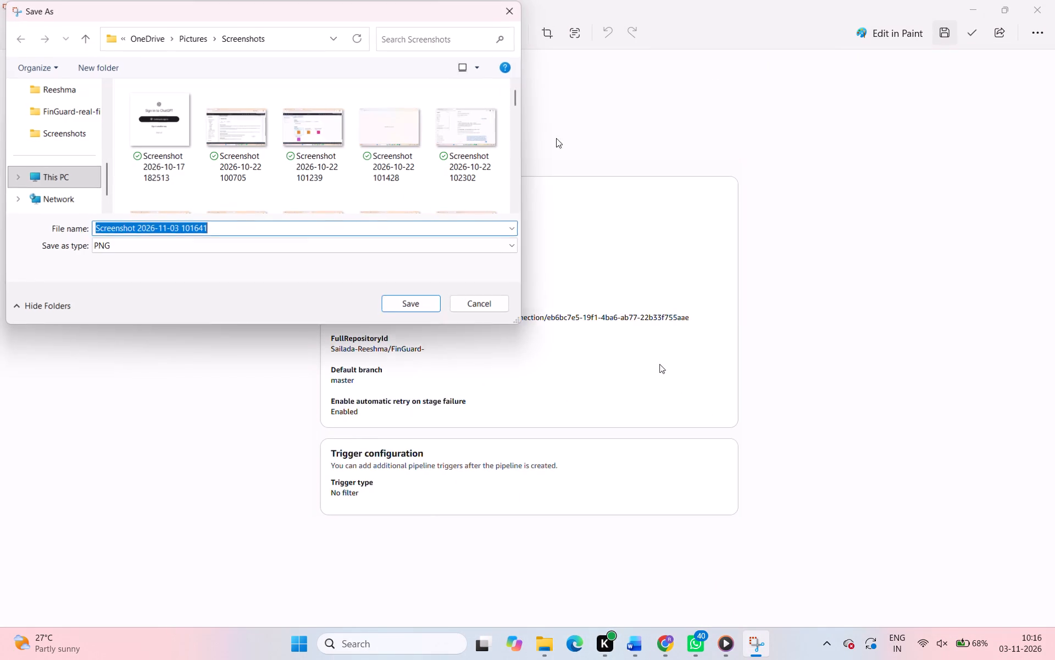
{"action": "double_click", "coordinate": [71, 103]}
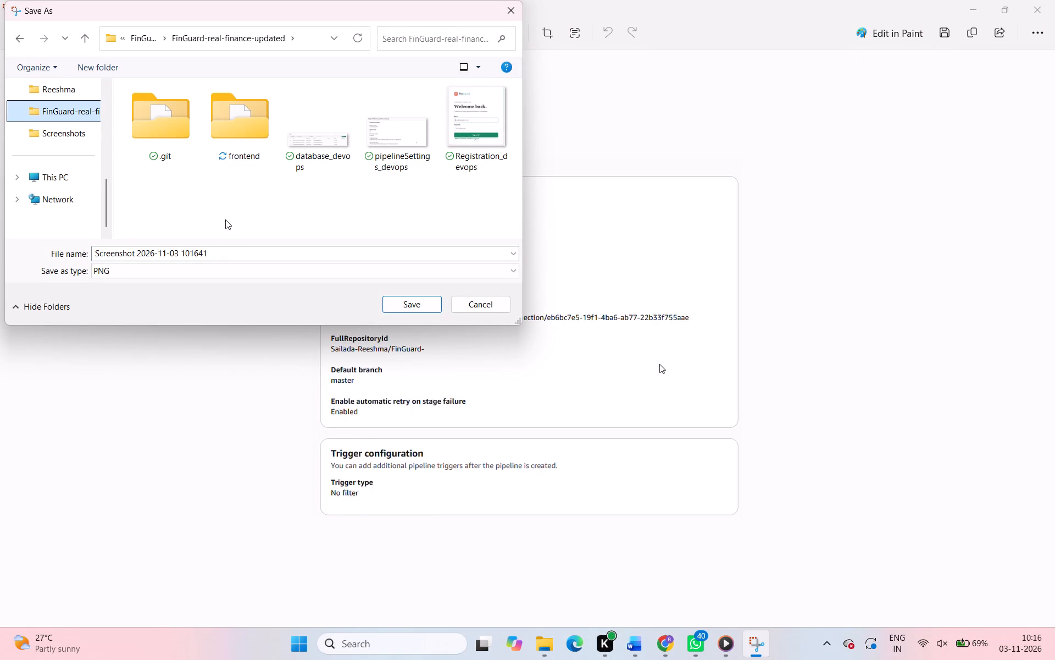
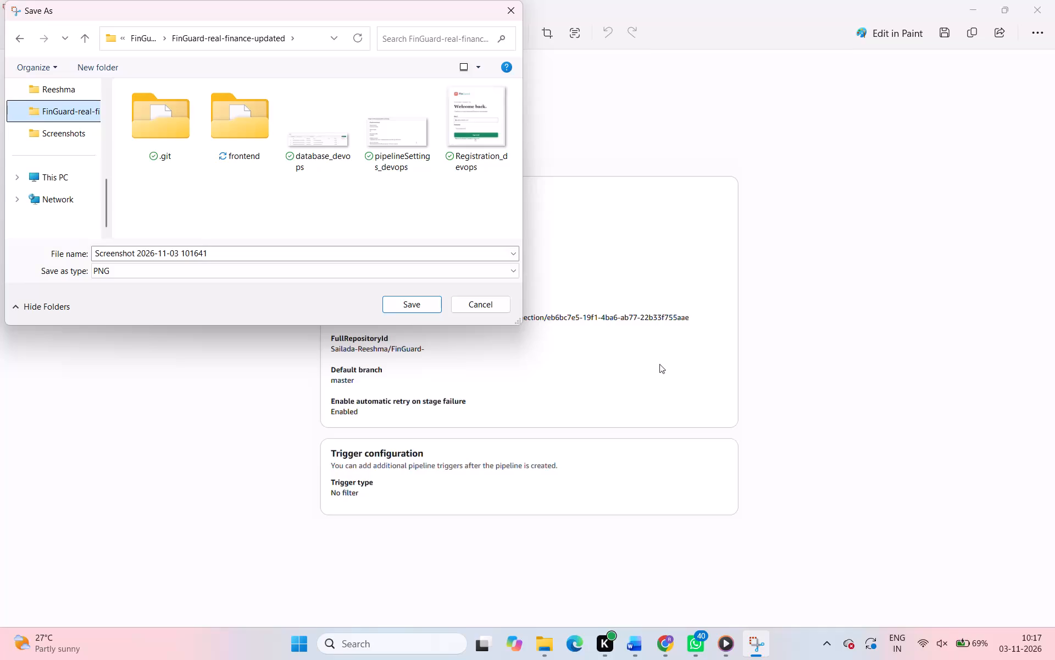
Save the source stage screenshot as SourceStage_devops and return to clip_1.
{"action": "left_click", "coordinate": [226, 256]}
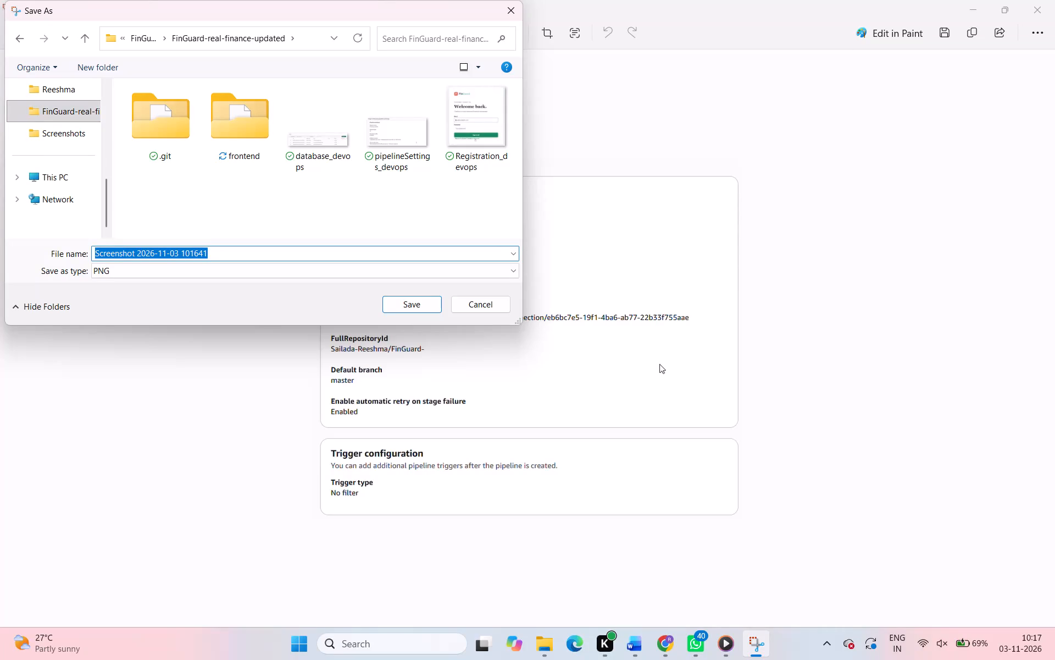
{"action": "key", "text": "shift+s"}
{"action": "type", "text": "ourceStage"}
{"action": "key", "text": "shift+underscore"}
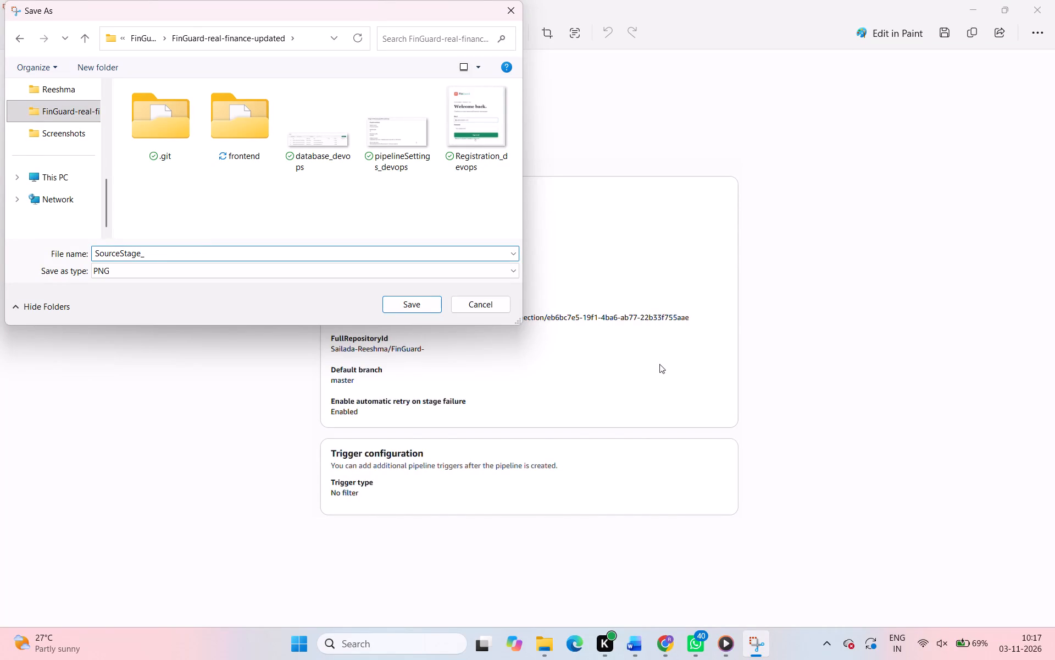
{"action": "type", "text": "devops"}
{"action": "key", "text": "Return"}
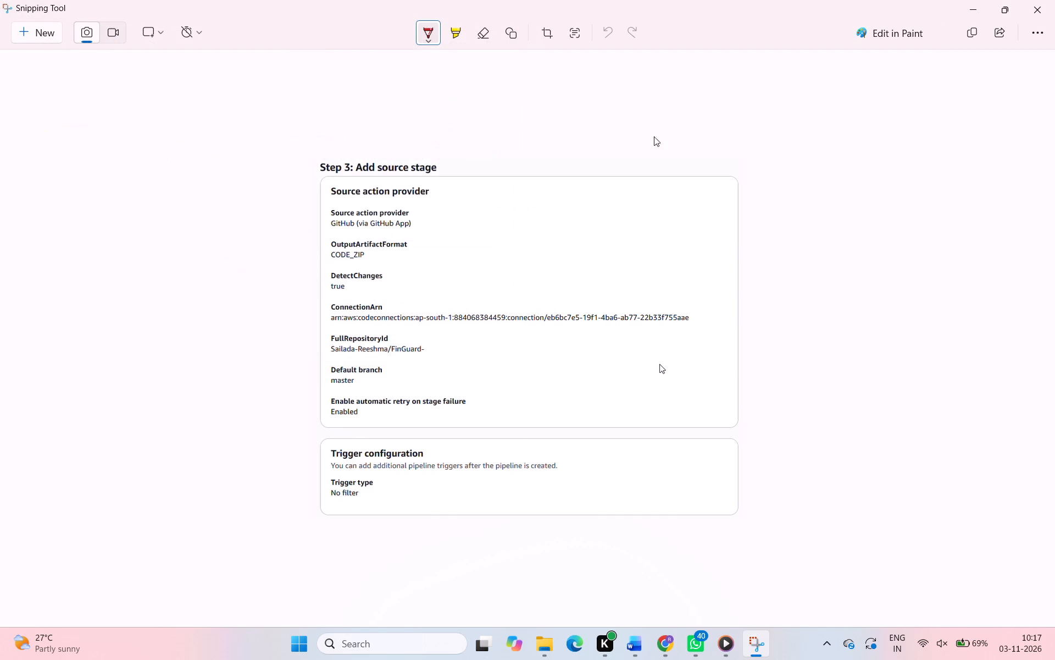
{"action": "left_click", "coordinate": [981, 7]}
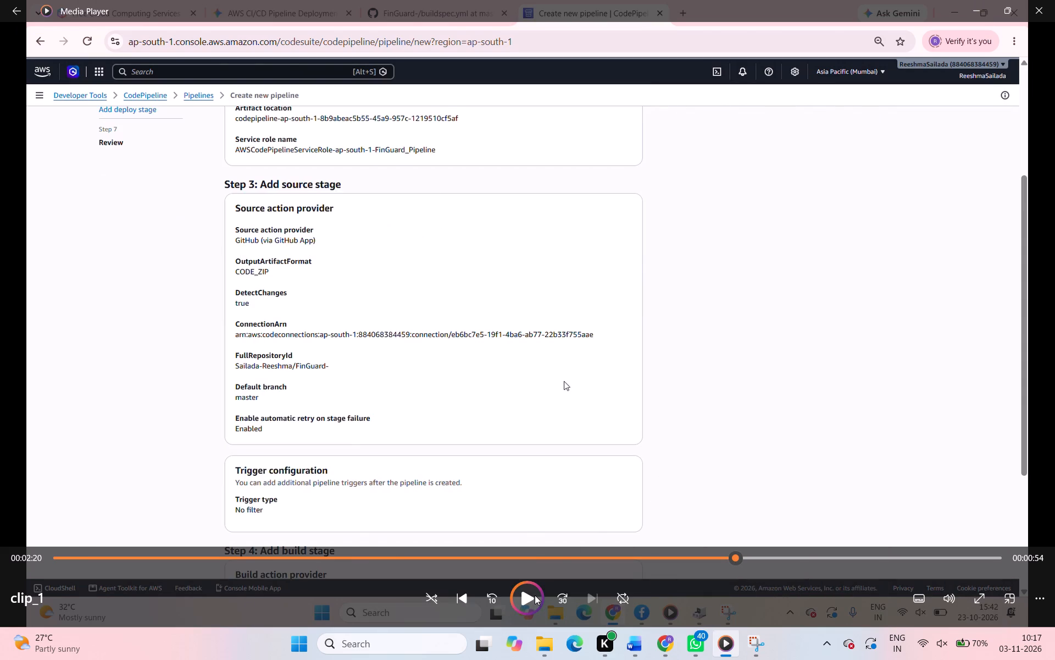
Advance clip_1 to 00:02:22 on the Review page and capture the Step 4: Add build stage section as a screenshot.
{"action": "left_click", "coordinate": [535, 595]}
{"action": "left_click", "coordinate": [535, 595]}
{"action": "left_click", "coordinate": [527, 602]}
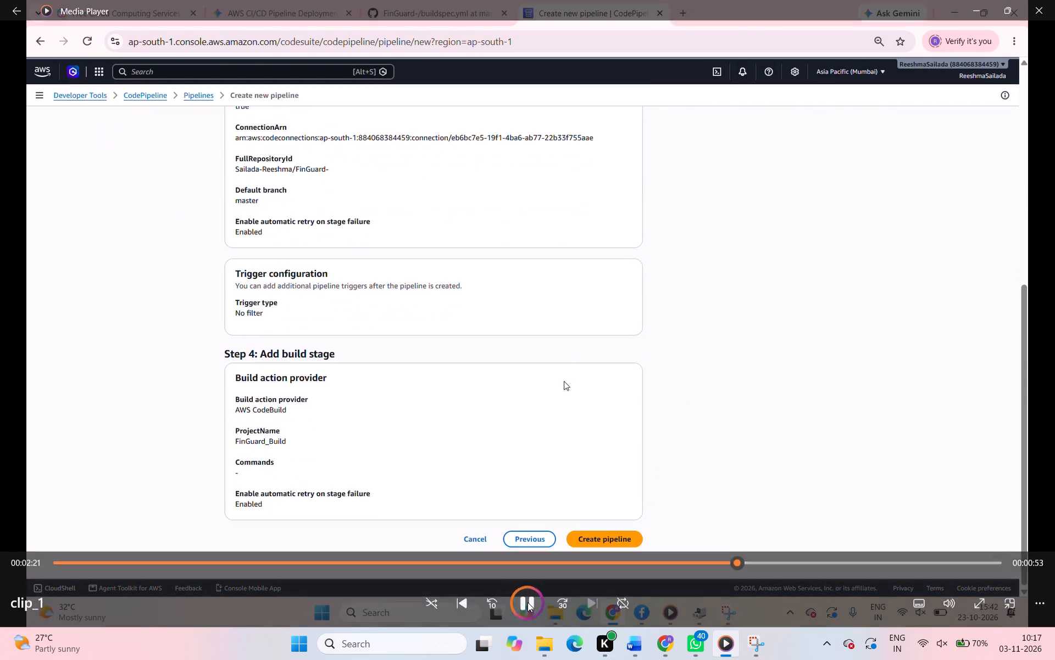
{"action": "key", "text": "space"}
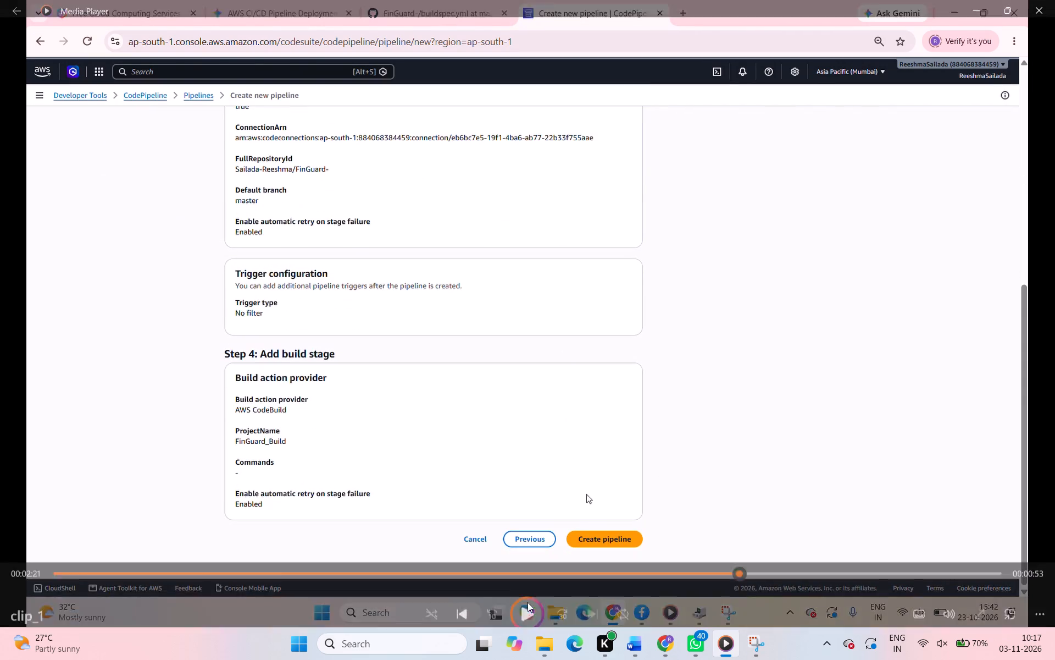
{"action": "key", "text": "space"}
{"action": "key", "text": "space"}
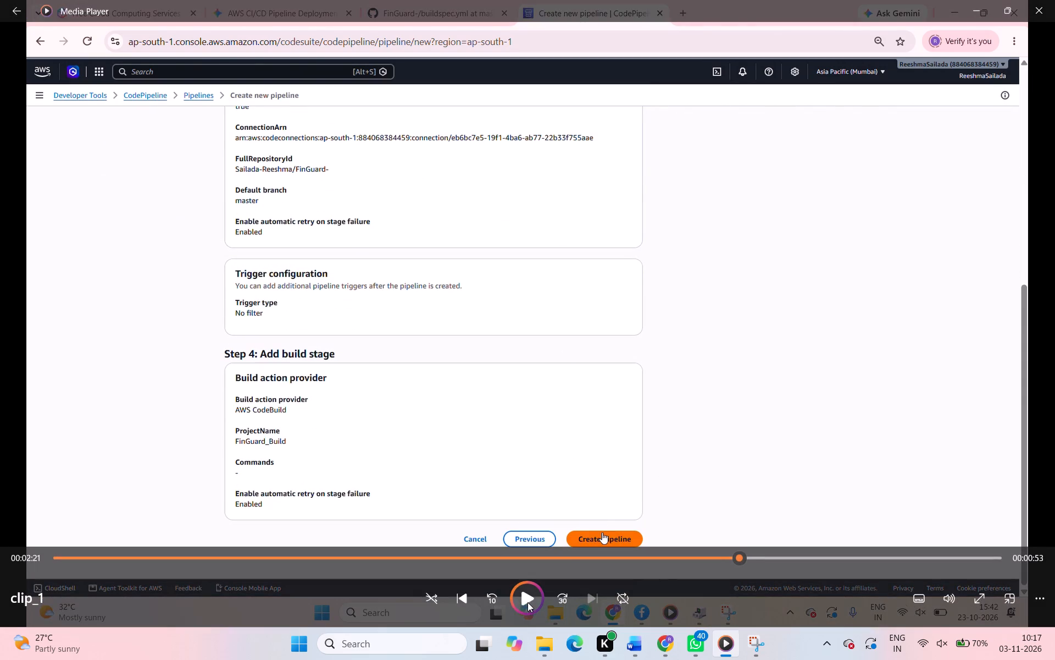
{"action": "key", "text": "space"}
{"action": "key", "text": "shift+super+s"}
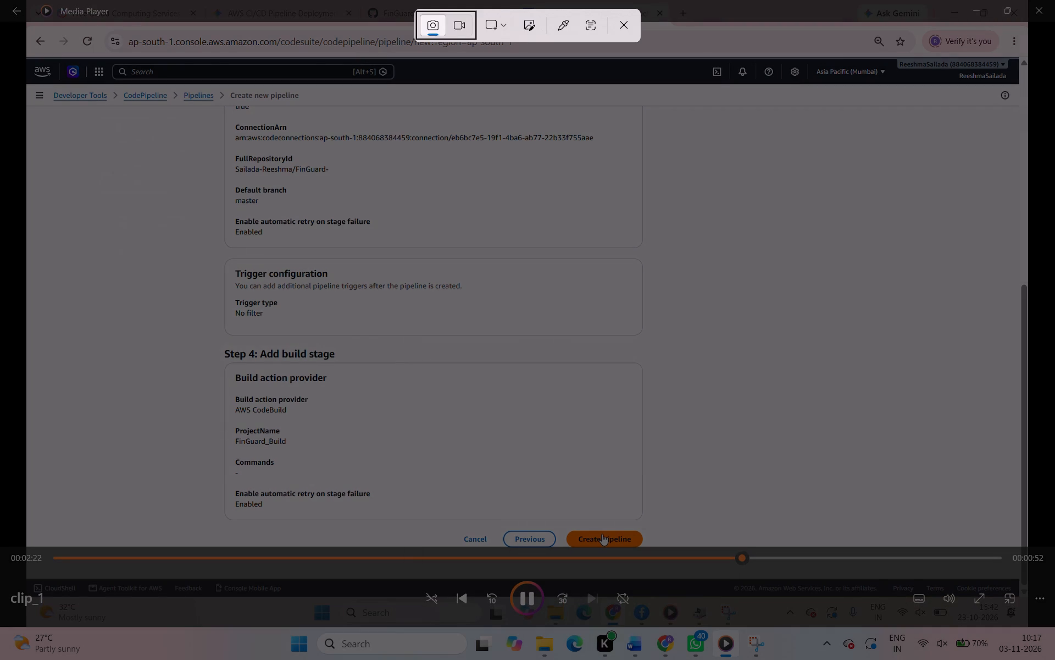
{"action": "left_click_drag", "start_coordinate": [221, 343], "coordinate": [659, 526]}
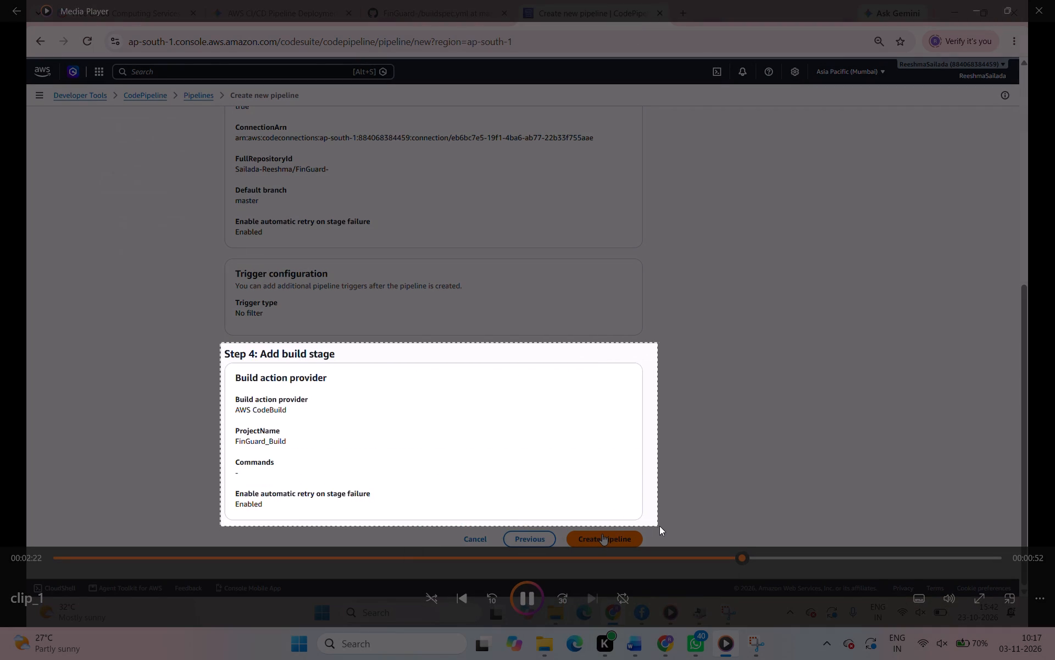
{"action": "left_click_drag", "start_coordinate": [659, 526], "coordinate": [648, 522]}
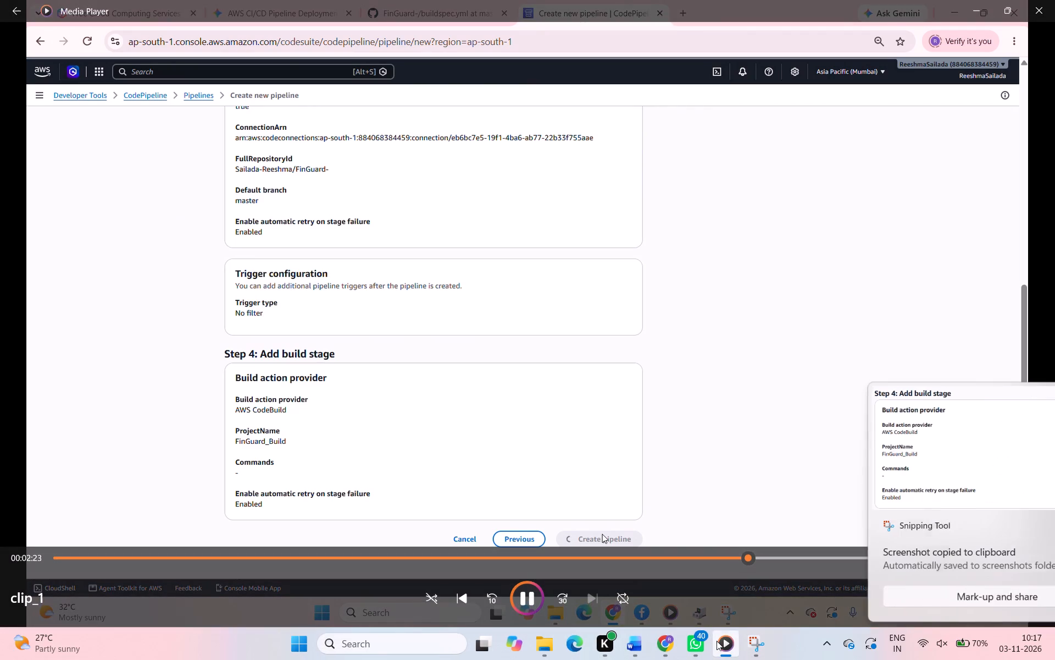
Open the new build stage screenshot in Snipping Tool.
{"action": "left_click", "coordinate": [873, 506]}
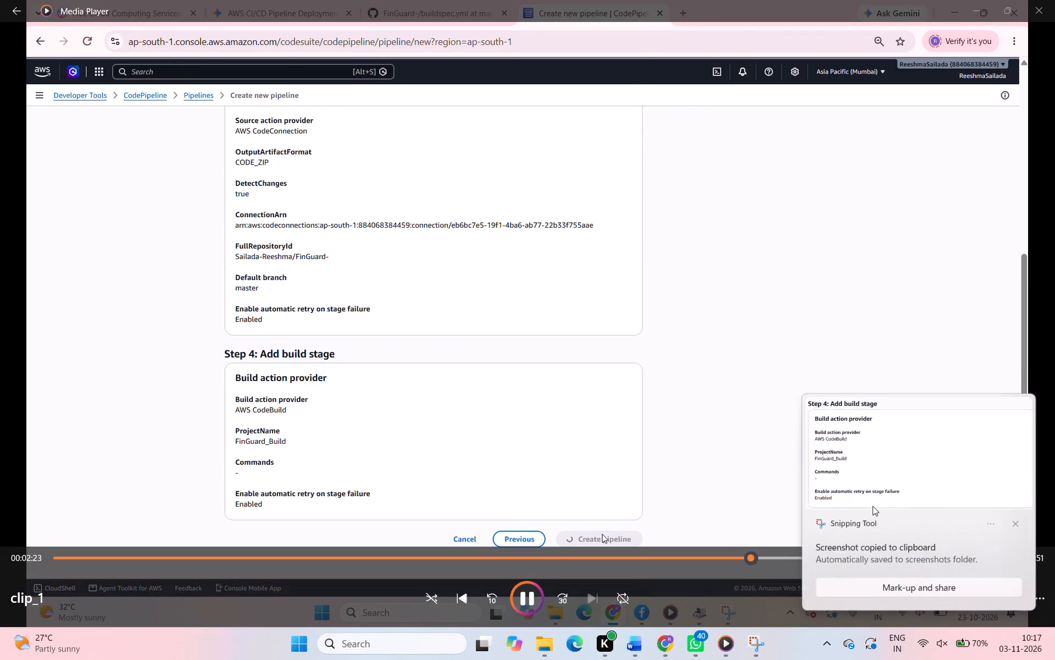
{"action": "left_click", "coordinate": [608, 4]}
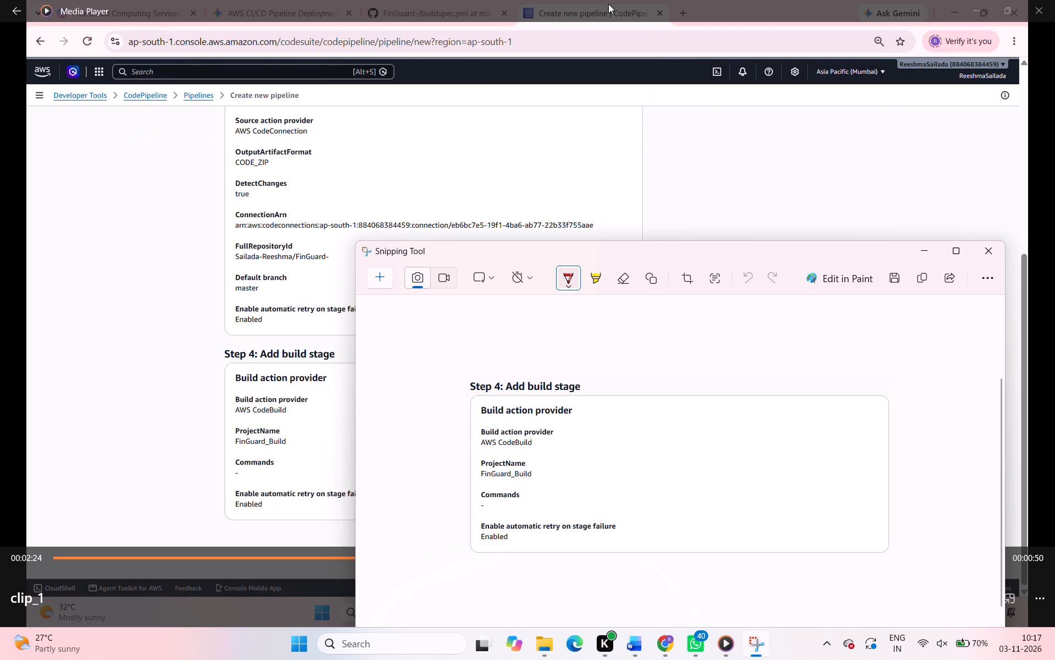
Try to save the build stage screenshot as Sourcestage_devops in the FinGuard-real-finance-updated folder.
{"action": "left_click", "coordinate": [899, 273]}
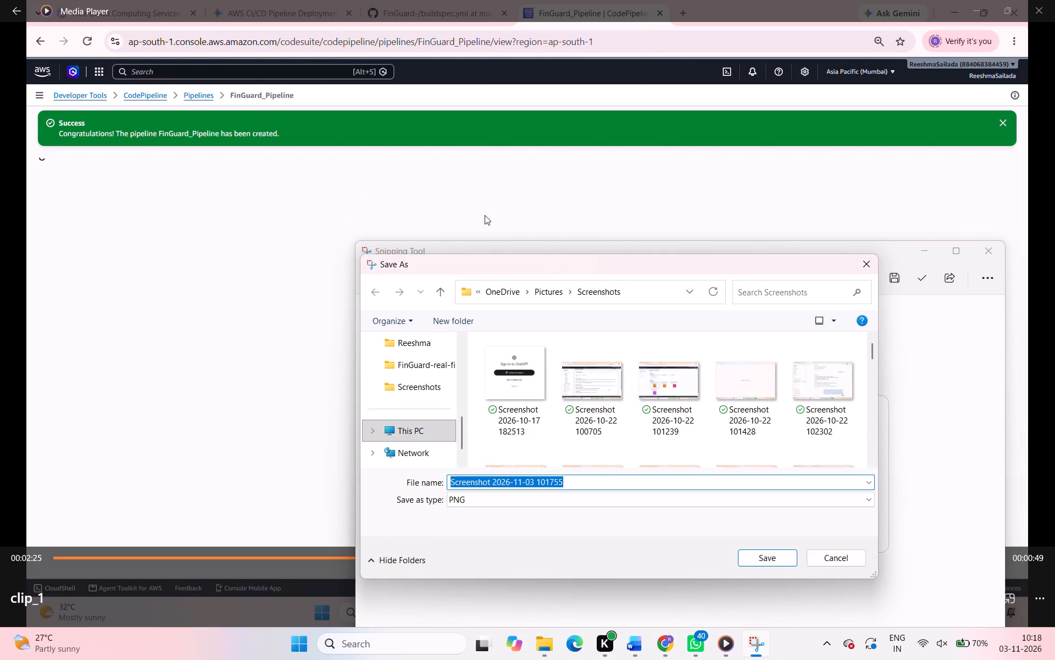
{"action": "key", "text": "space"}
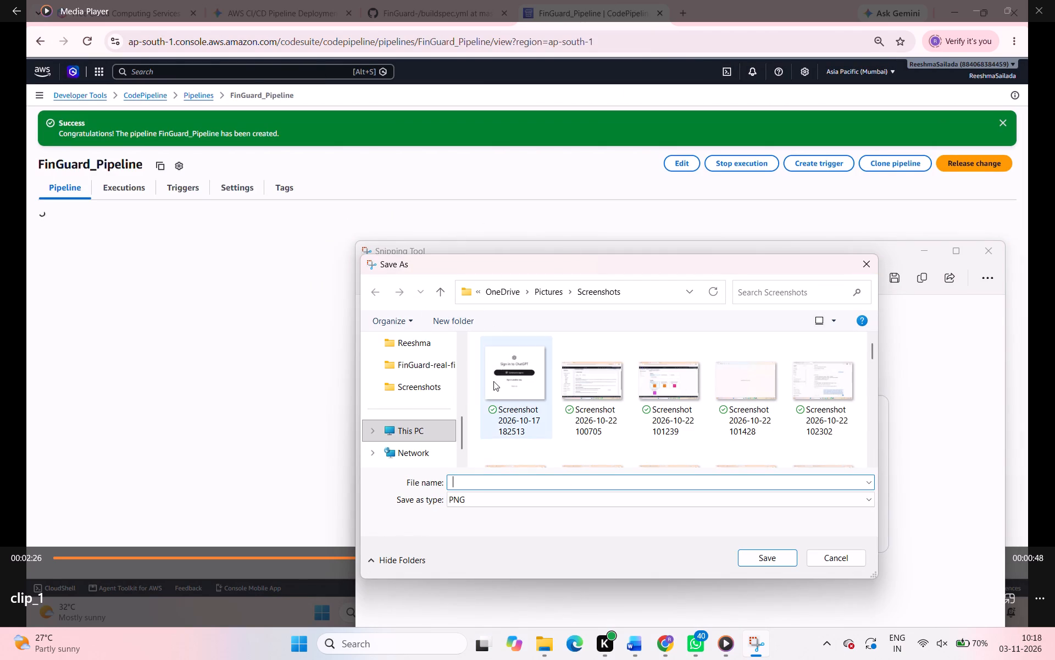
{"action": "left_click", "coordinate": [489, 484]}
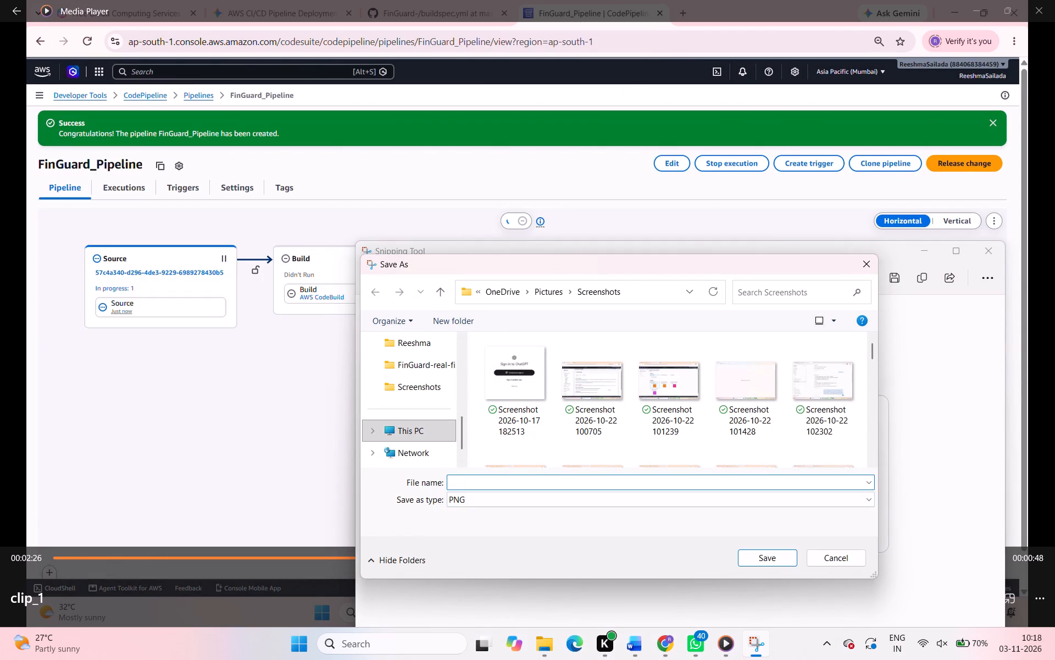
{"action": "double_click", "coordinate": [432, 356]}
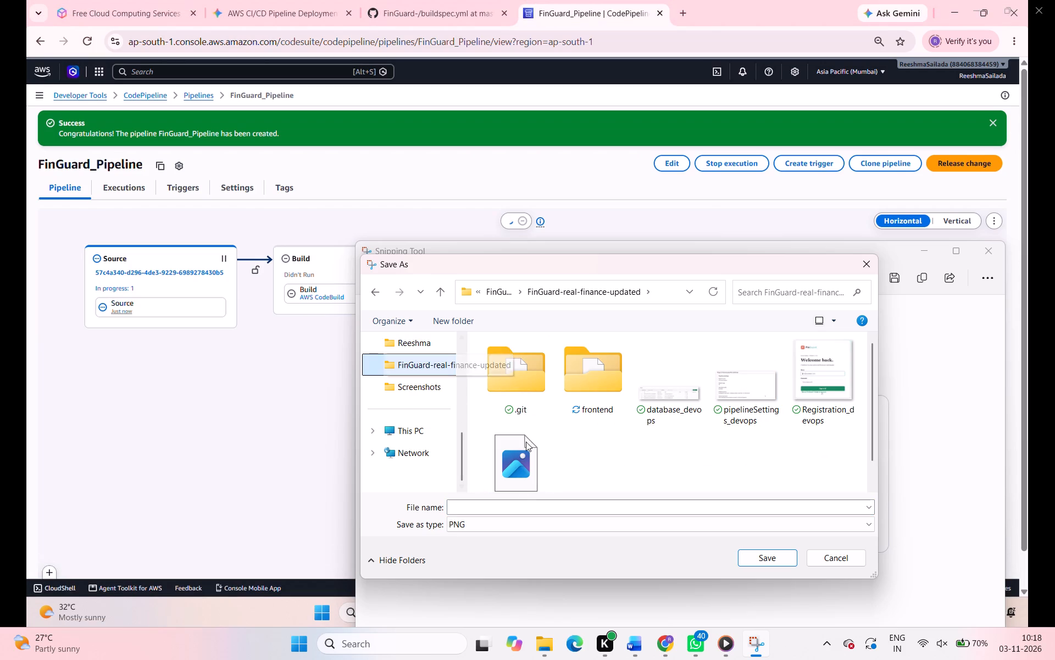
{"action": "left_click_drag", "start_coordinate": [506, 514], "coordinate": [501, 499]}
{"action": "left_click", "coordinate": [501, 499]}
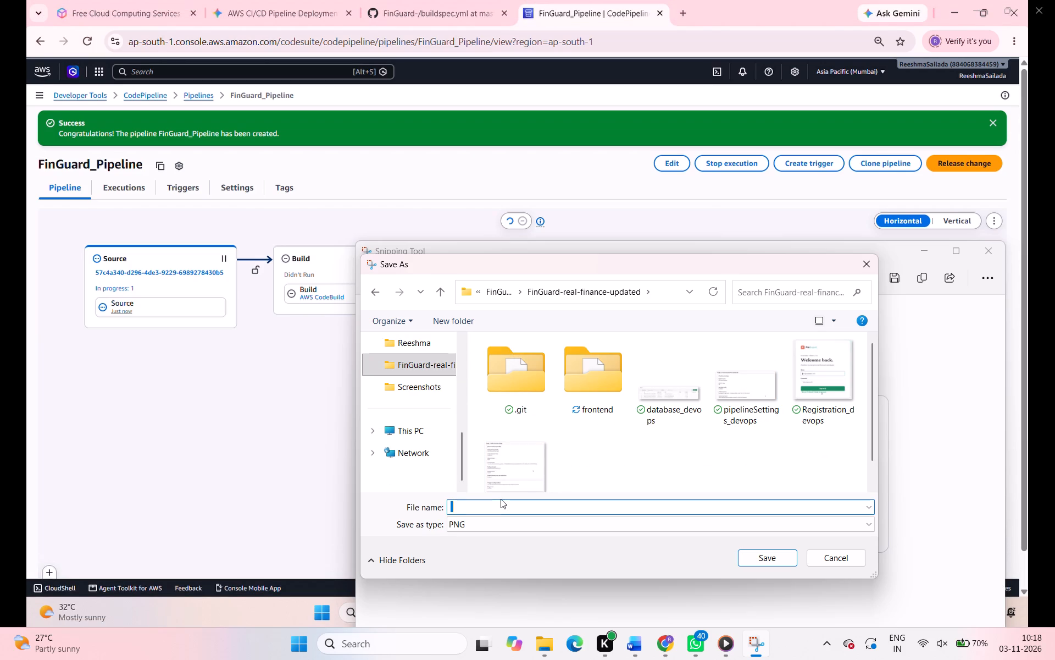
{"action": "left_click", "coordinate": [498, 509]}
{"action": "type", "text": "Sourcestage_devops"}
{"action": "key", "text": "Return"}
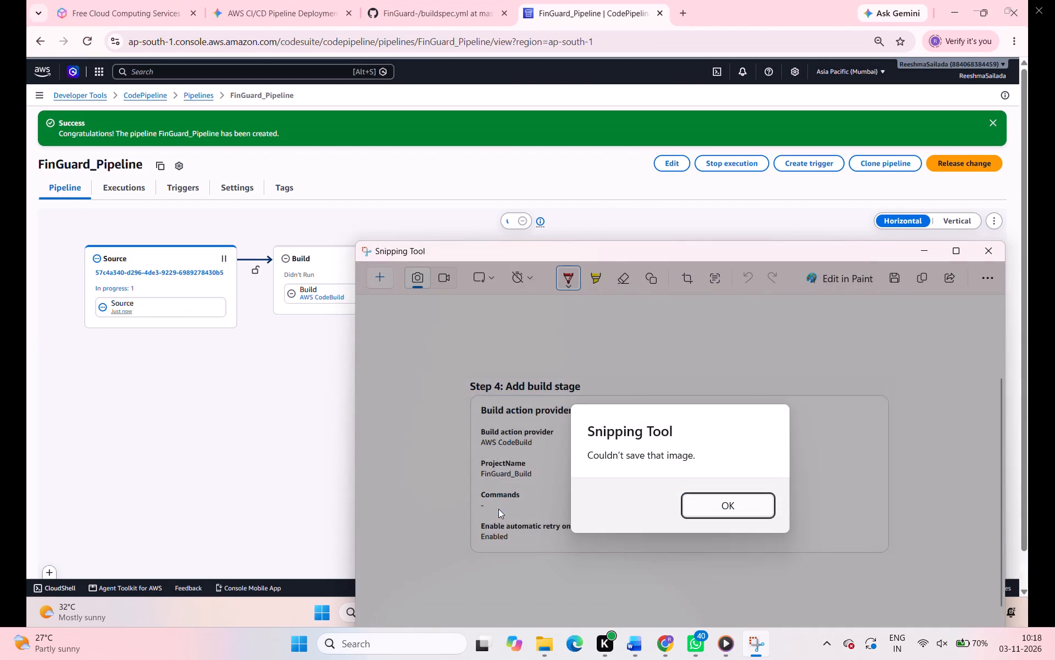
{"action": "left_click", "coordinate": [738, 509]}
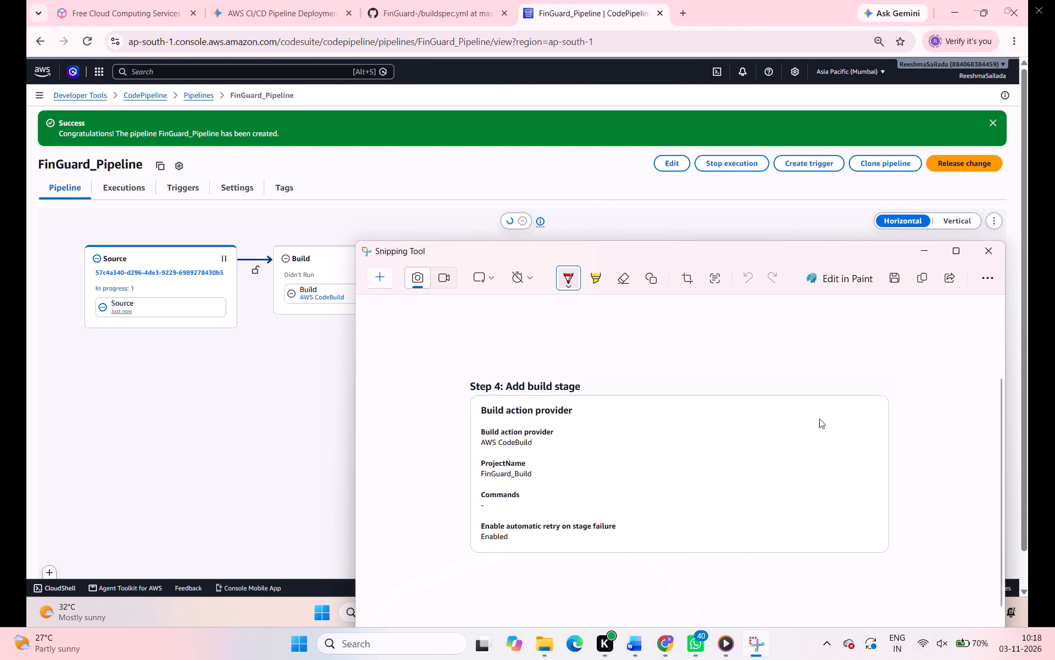
Maximize the Snipping Tool window and start saving the build stage screenshot as a PNG in the FinGuard-real-finance-updated folder.
{"action": "left_click", "coordinate": [957, 248]}
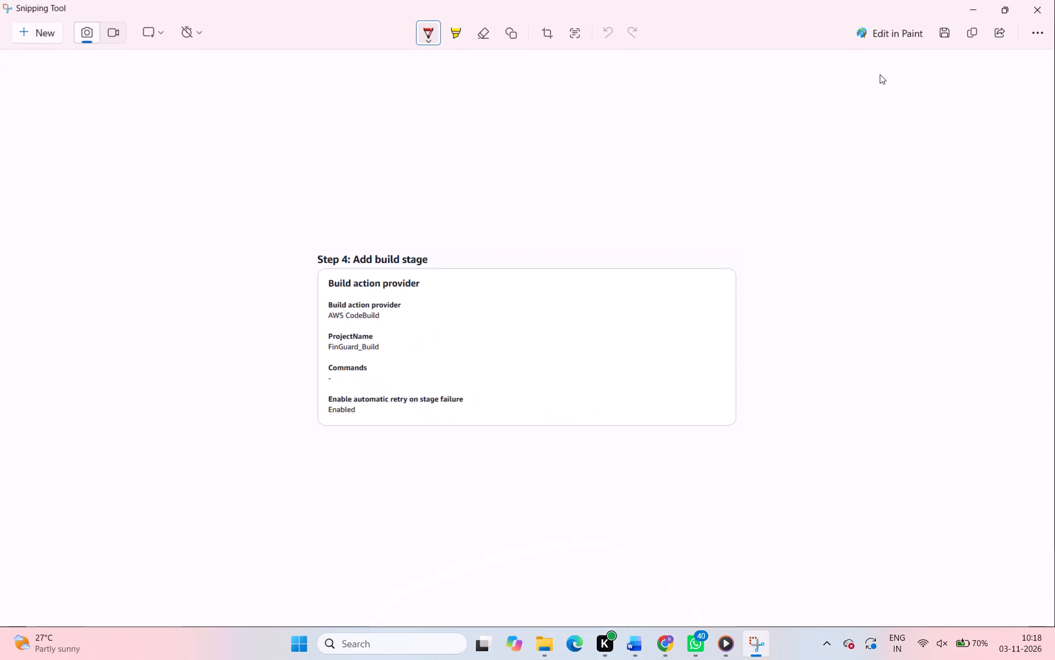
{"action": "left_click", "coordinate": [941, 36]}
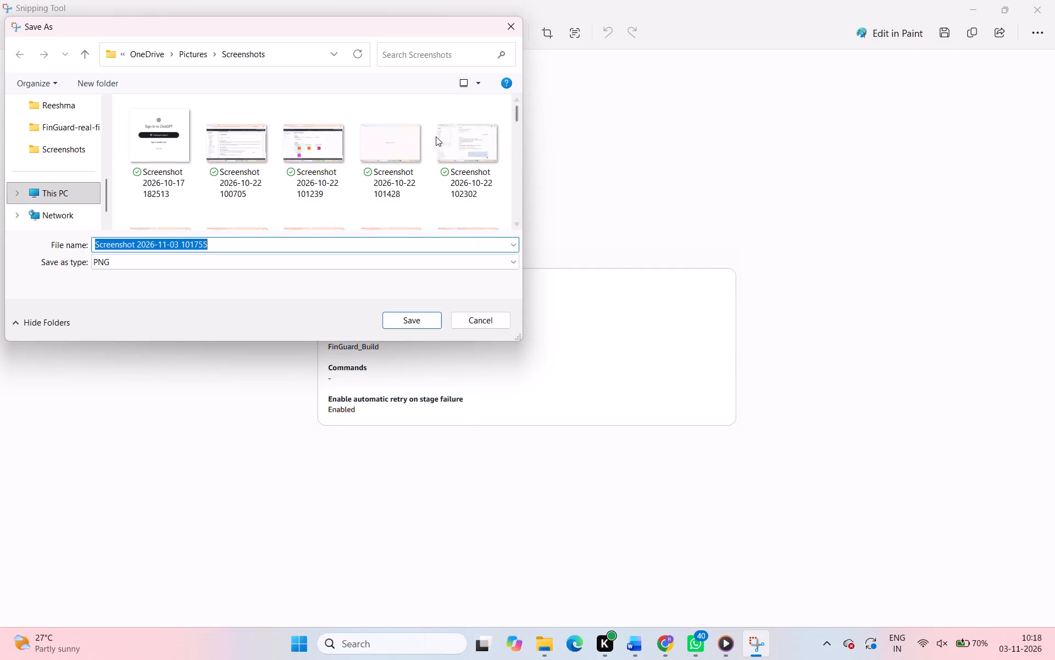
{"action": "double_click", "coordinate": [62, 121]}
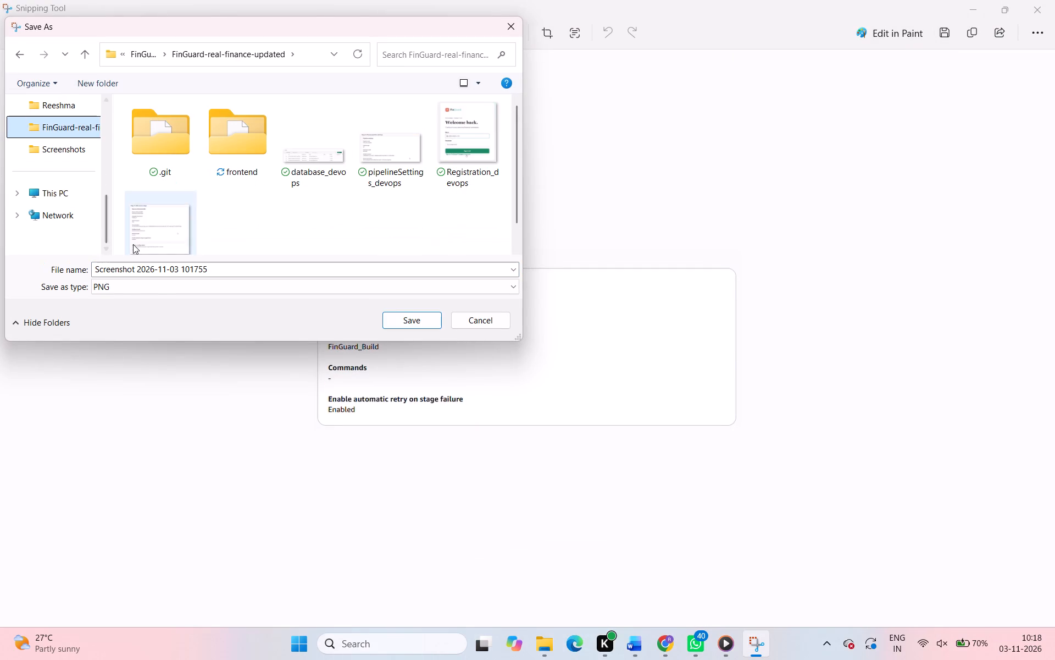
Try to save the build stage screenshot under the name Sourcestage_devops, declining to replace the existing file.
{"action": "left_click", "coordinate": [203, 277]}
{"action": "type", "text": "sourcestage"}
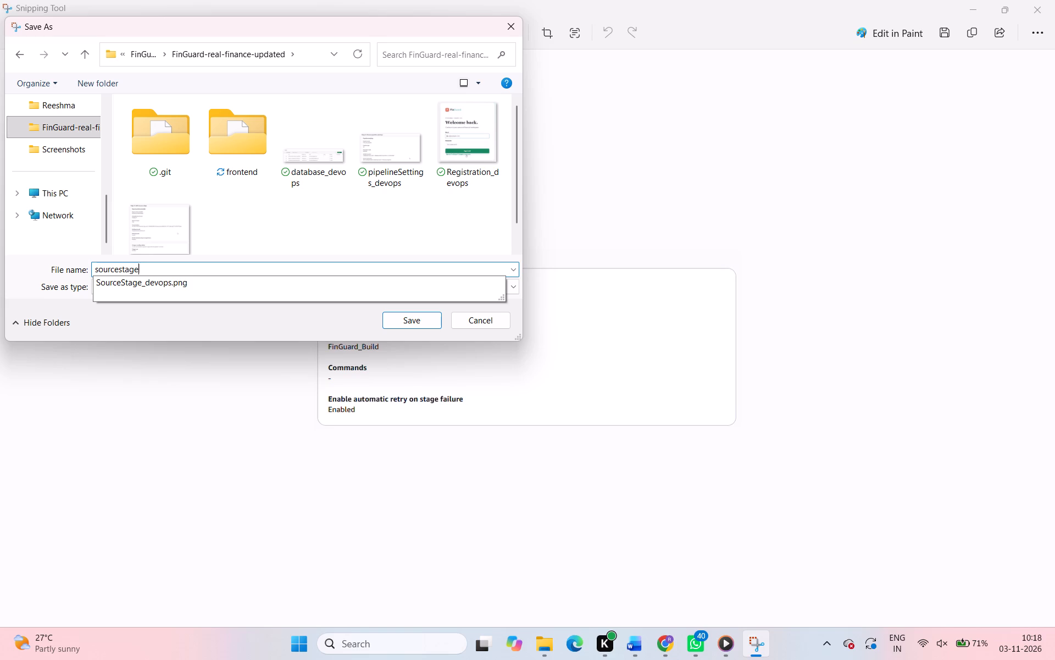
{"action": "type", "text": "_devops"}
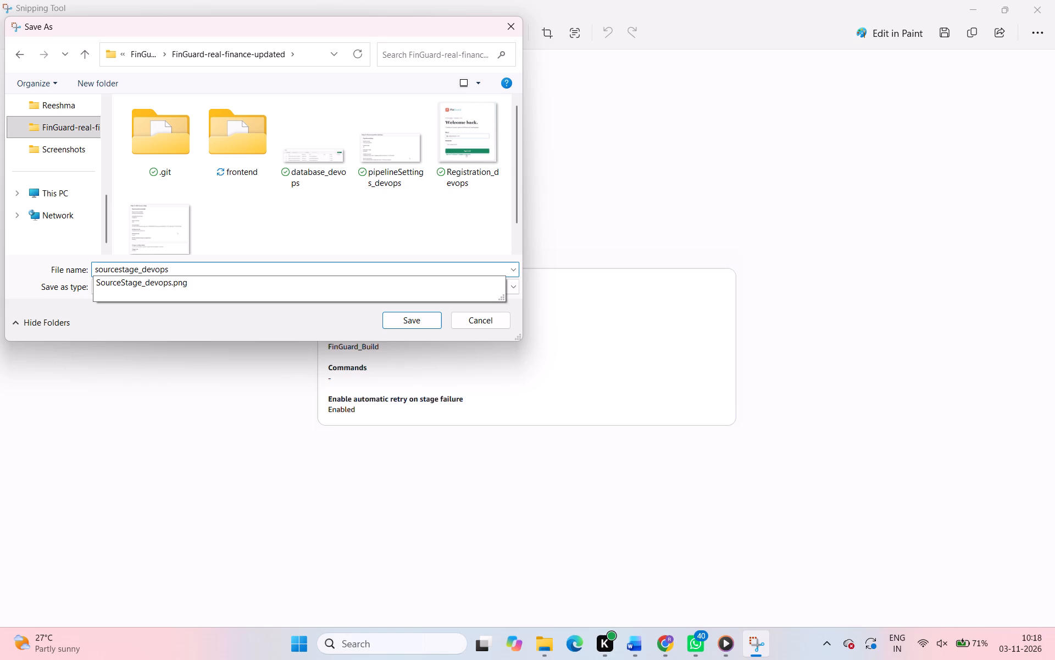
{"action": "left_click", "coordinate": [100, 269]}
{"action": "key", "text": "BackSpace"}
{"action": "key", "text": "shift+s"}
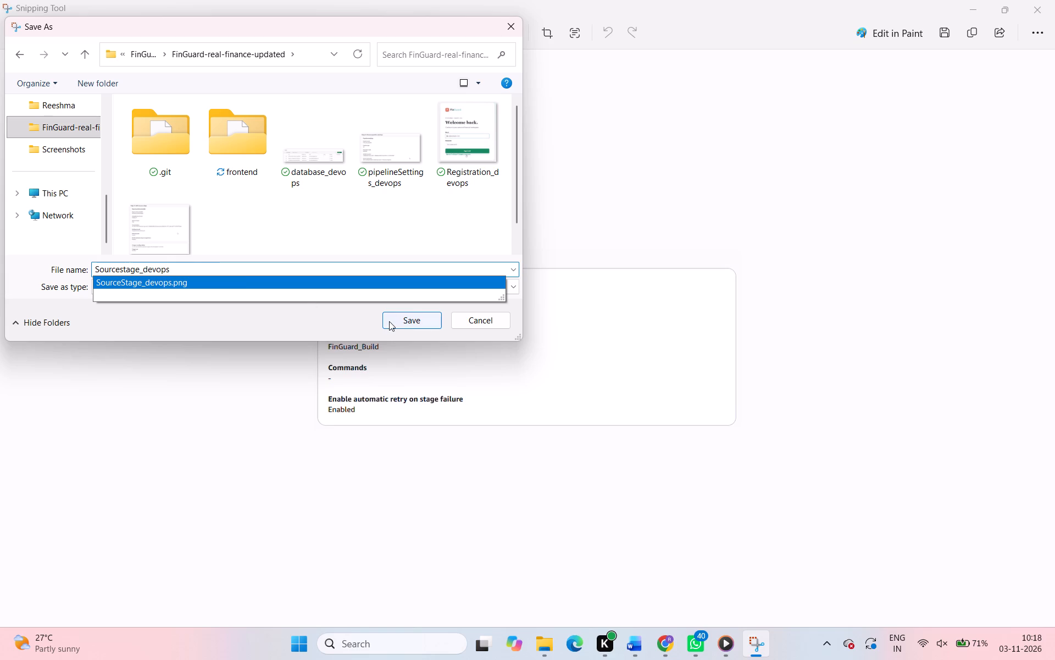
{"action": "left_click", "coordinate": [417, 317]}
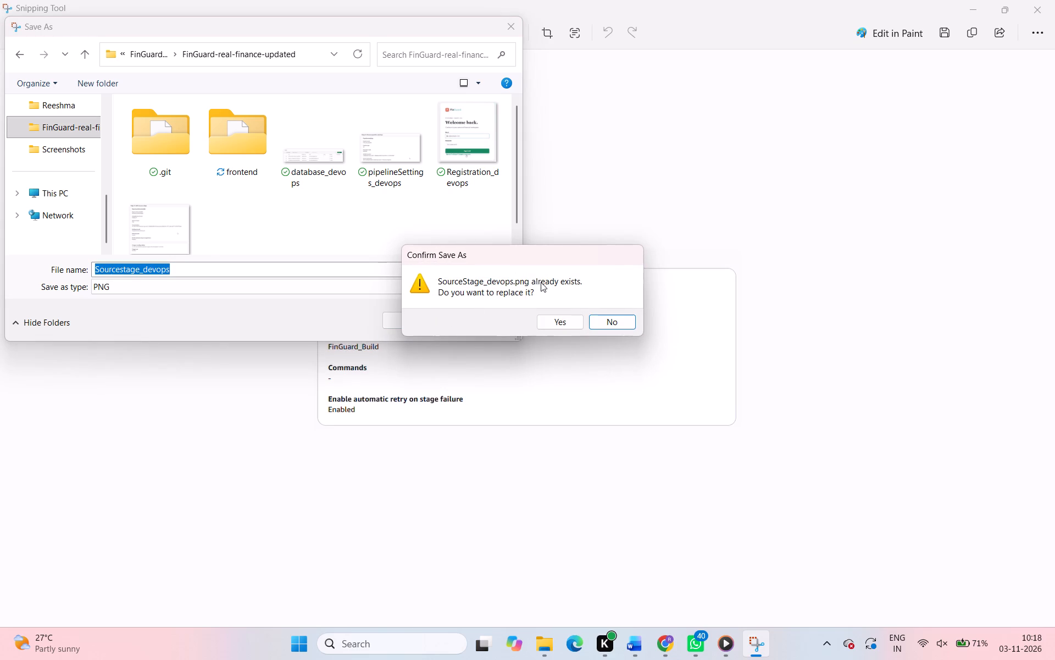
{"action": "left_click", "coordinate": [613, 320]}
Save the build stage screenshot as buildStage_devops and close Snipping Tool.
{"action": "scroll", "coordinate": [391, 187], "scroll_direction": "down", "scroll_amount": 2}
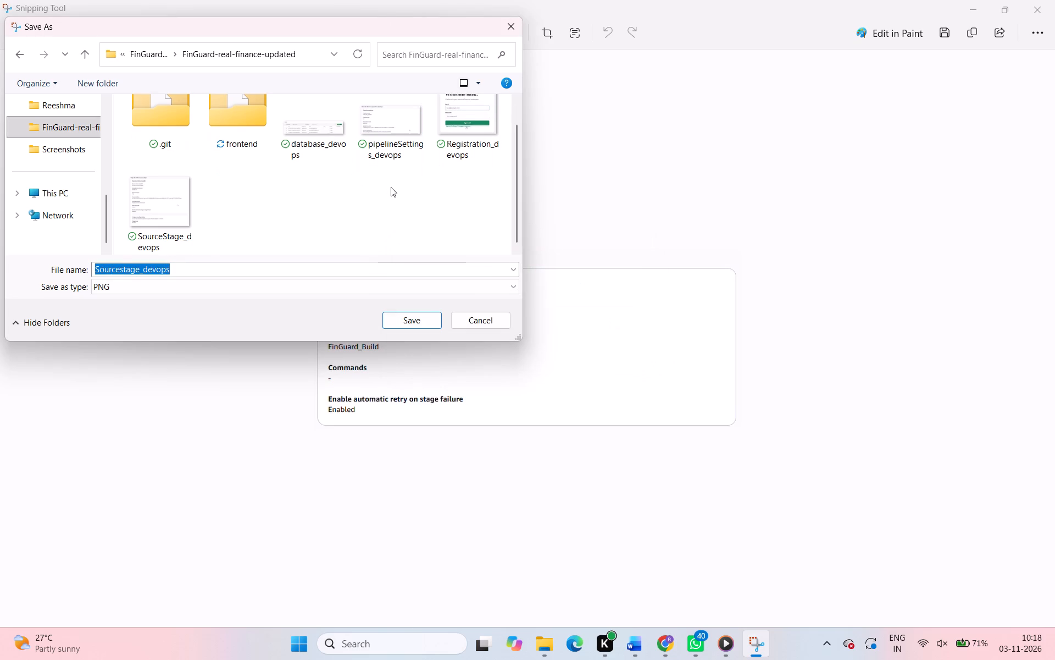
{"action": "scroll", "coordinate": [391, 187], "scroll_direction": "up", "scroll_amount": 1}
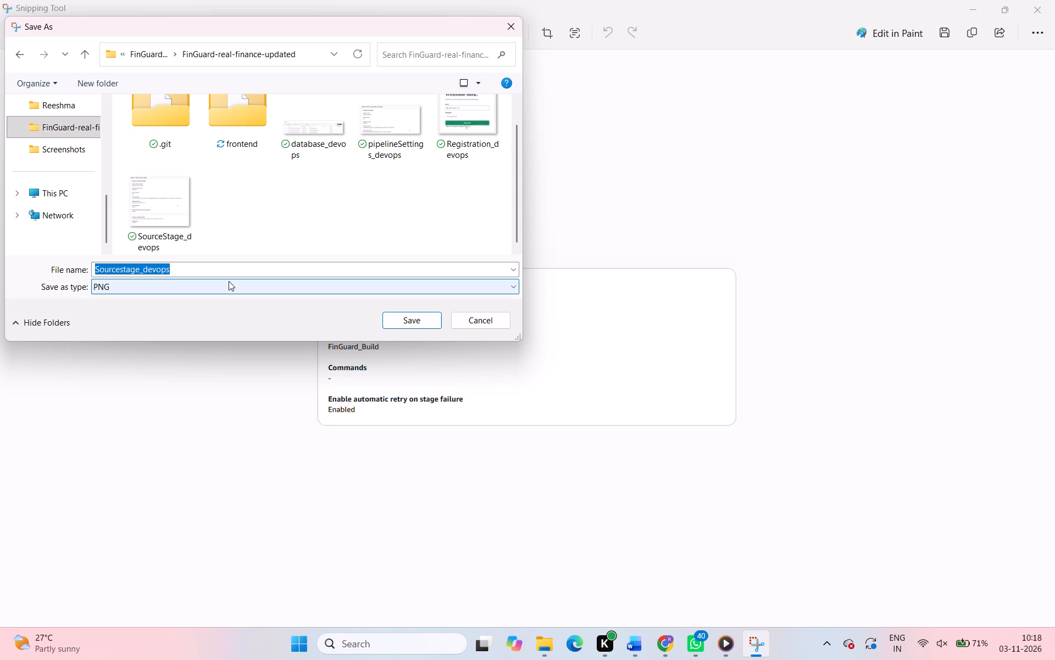
{"action": "type", "text": "build"}
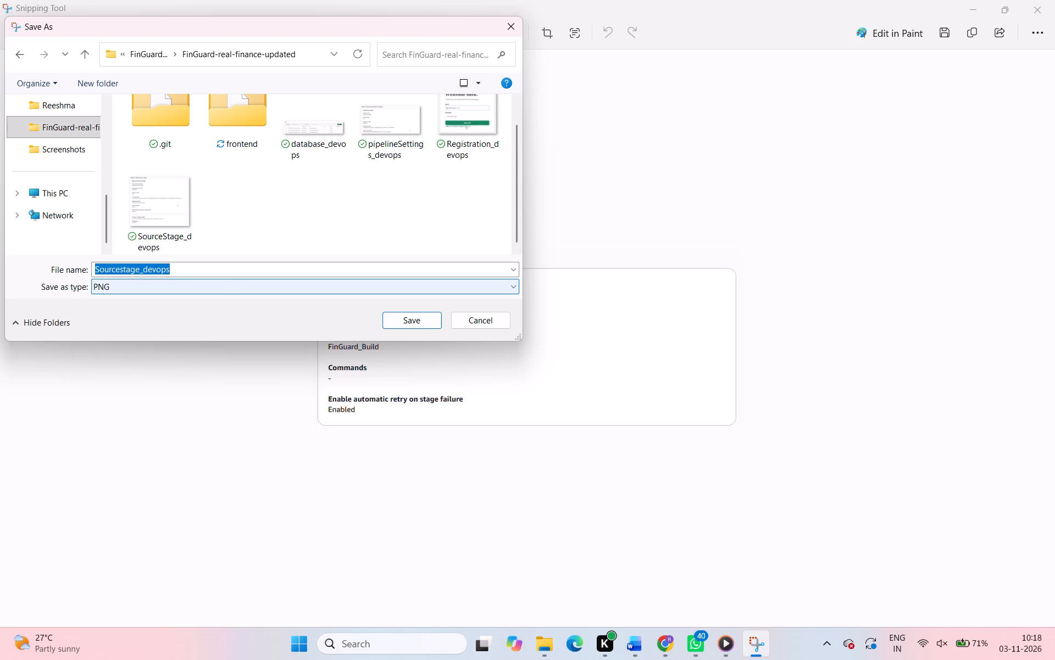
{"action": "left_click", "coordinate": [247, 265]}
{"action": "left_click", "coordinate": [246, 271]}
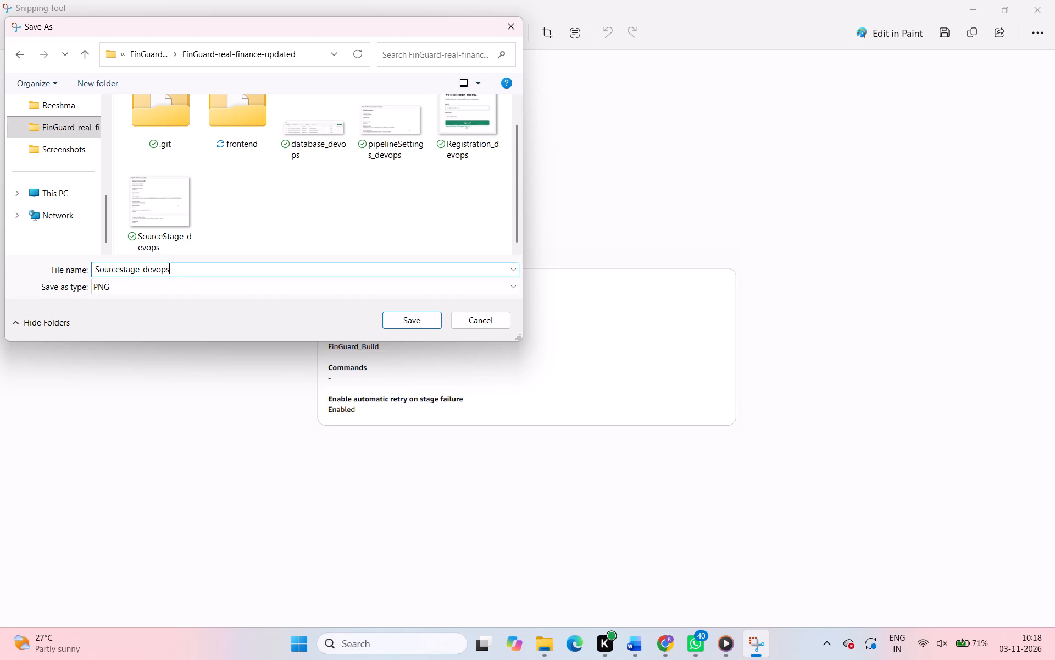
{"action": "type", "text": "bu"}
{"action": "key", "text": "BackSpace"}
{"action": "key", "text": "BackSpace"}
{"action": "key", "text": "BackSpace"}
{"action": "key", "text": "BackSpace"}
{"action": "key", "text": "BackSpace"}
{"action": "key", "text": "BackSpace"}
{"action": "key", "text": "BackSpace"}
{"action": "key", "text": "BackSpace"}
{"action": "key", "text": "BackSpace"}
{"action": "key", "text": "BackSpace"}
{"action": "key", "text": "BackSpace"}
{"action": "key", "text": "BackSpace"}
{"action": "key", "text": "BackSpace"}
{"action": "key", "text": "BackSpace"}
{"action": "key", "text": "BackSpace"}
{"action": "key", "text": "BackSpace"}
{"action": "key", "text": "BackSpace"}
{"action": "key", "text": "BackSpace"}
{"action": "key", "text": "BackSpace"}
{"action": "key", "text": "BackSpace"}
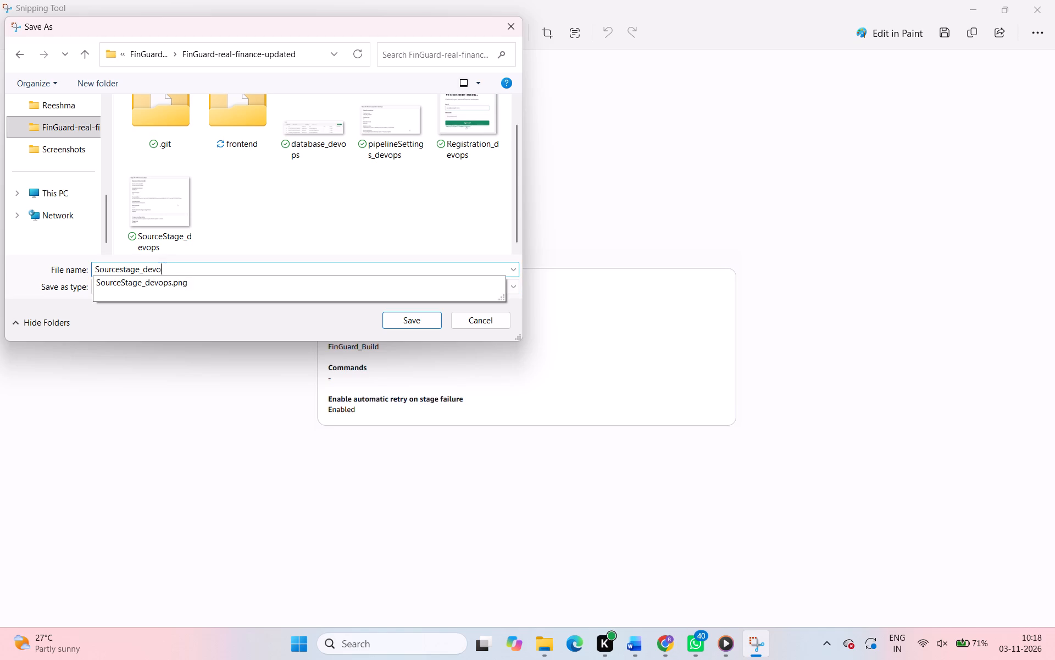
{"action": "type", "text": "build"}
{"action": "type", "text": "Stage"}
{"action": "type", "text": "_devops"}
{"action": "key", "text": "Return"}
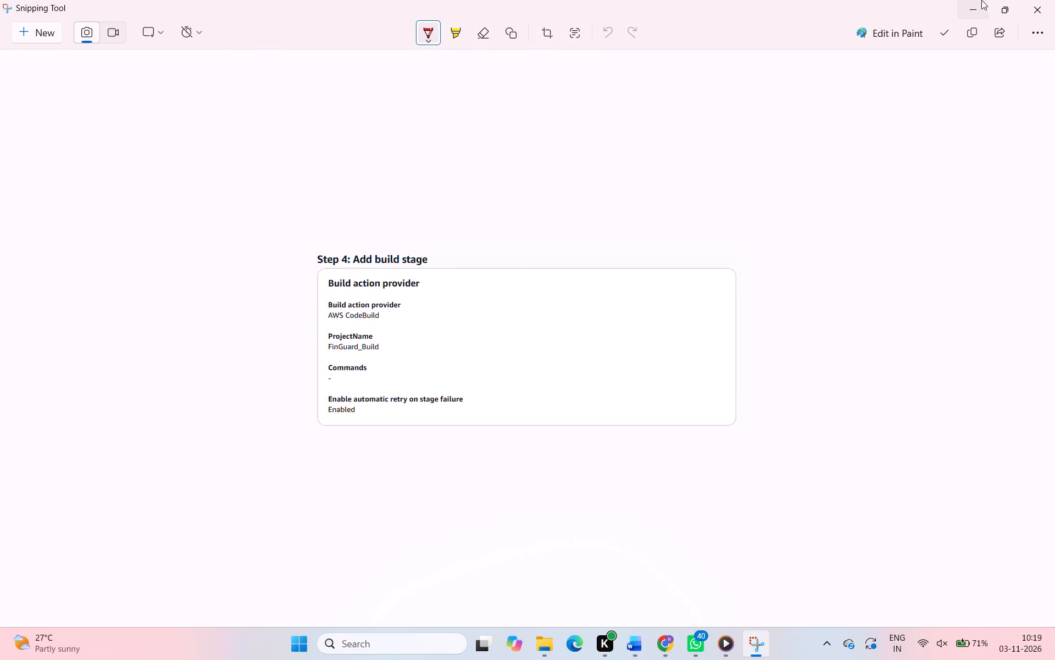
{"action": "left_click", "coordinate": [1044, 9]}
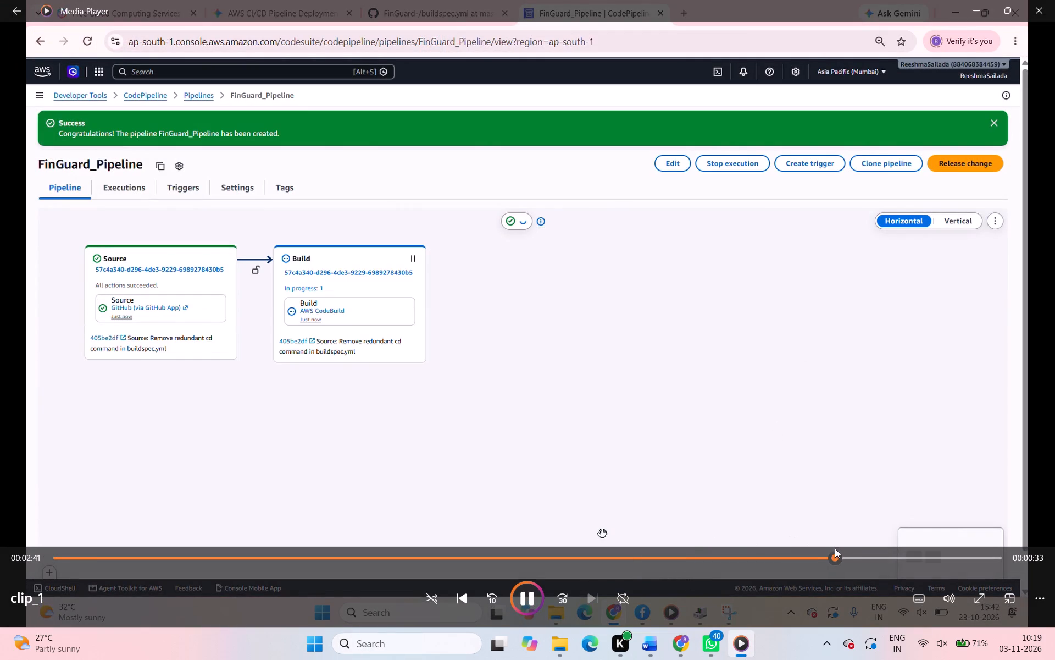
Skim the remaining part of clip_1 for further pipeline frames and close the video.
{"action": "left_click", "coordinate": [847, 553]}
{"action": "left_click", "coordinate": [862, 561]}
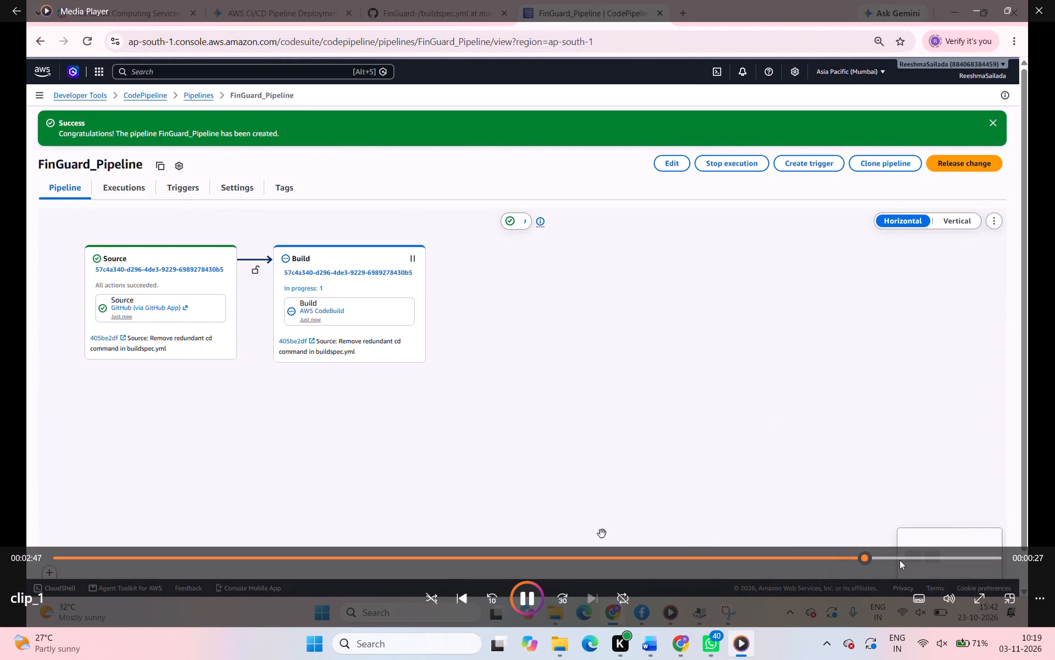
{"action": "left_click", "coordinate": [899, 560]}
{"action": "left_click", "coordinate": [920, 564]}
{"action": "left_click", "coordinate": [954, 557]}
{"action": "left_click", "coordinate": [982, 557]}
{"action": "left_click", "coordinate": [996, 558]}
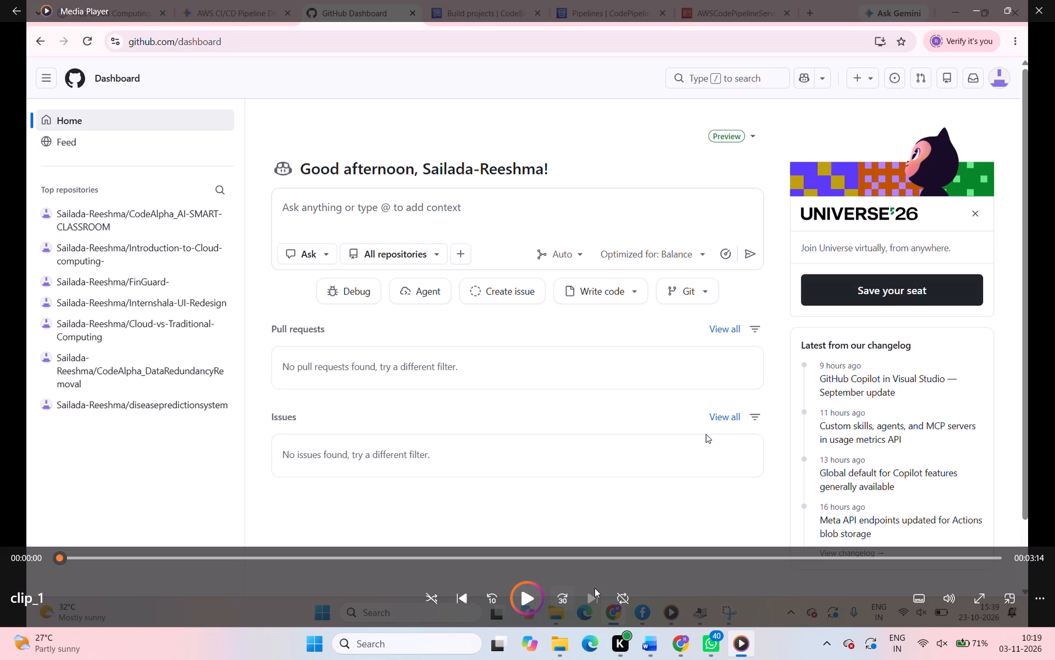
{"action": "left_click_drag", "start_coordinate": [595, 588], "coordinate": [998, 50]}
{"action": "left_click", "coordinate": [1045, 10]}
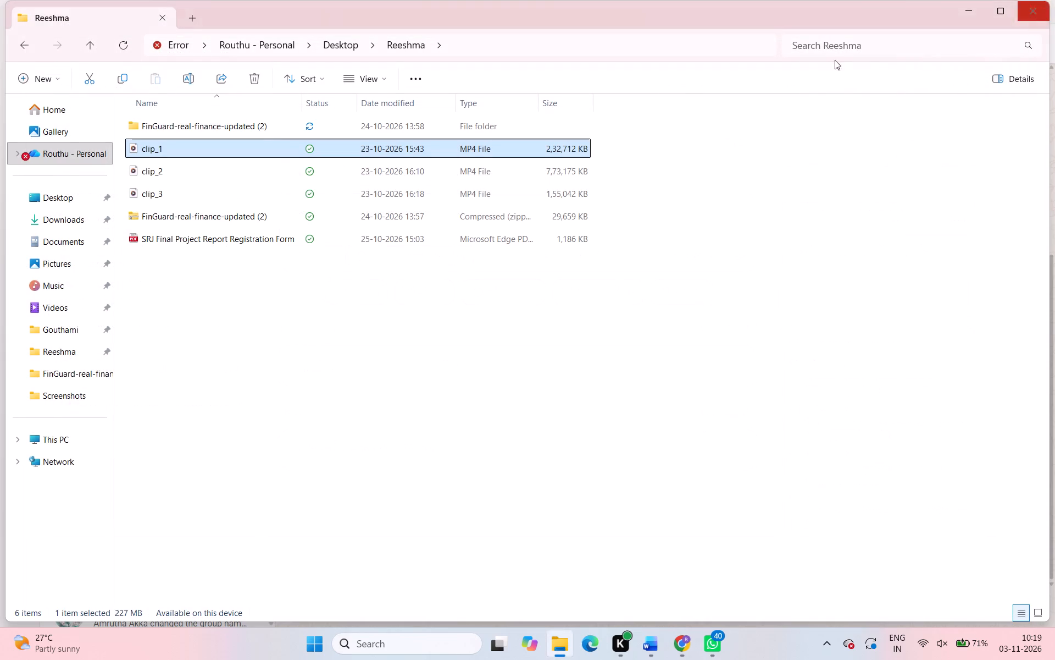
Open clip_2 from the Reeshma folder and look through it for the FinGuard_Pipeline Deploy stage configuration.
{"action": "double_click", "coordinate": [288, 174]}
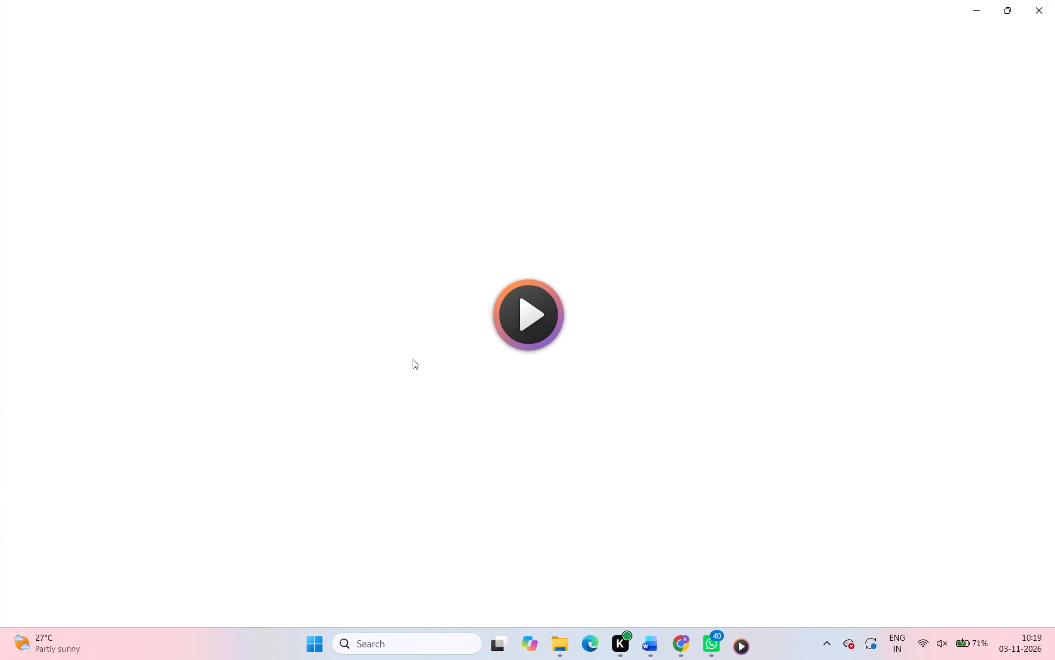
{"action": "left_click", "coordinate": [365, 551]}
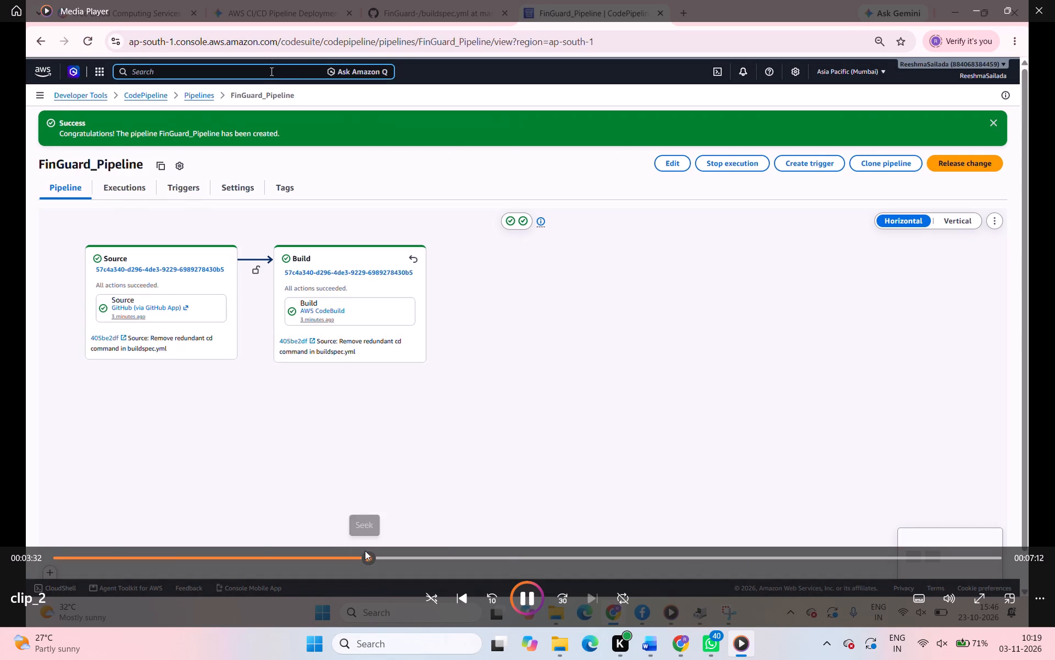
{"action": "left_click", "coordinate": [465, 557]}
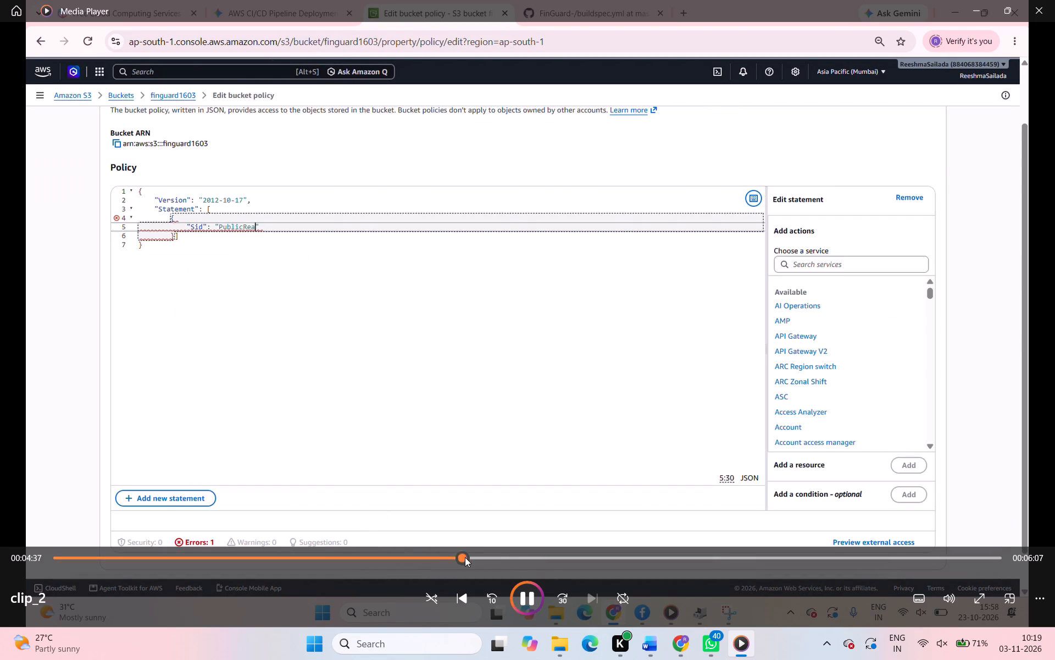
{"action": "left_click", "coordinate": [510, 555]}
{"action": "left_click", "coordinate": [557, 564]}
{"action": "left_click", "coordinate": [607, 554]}
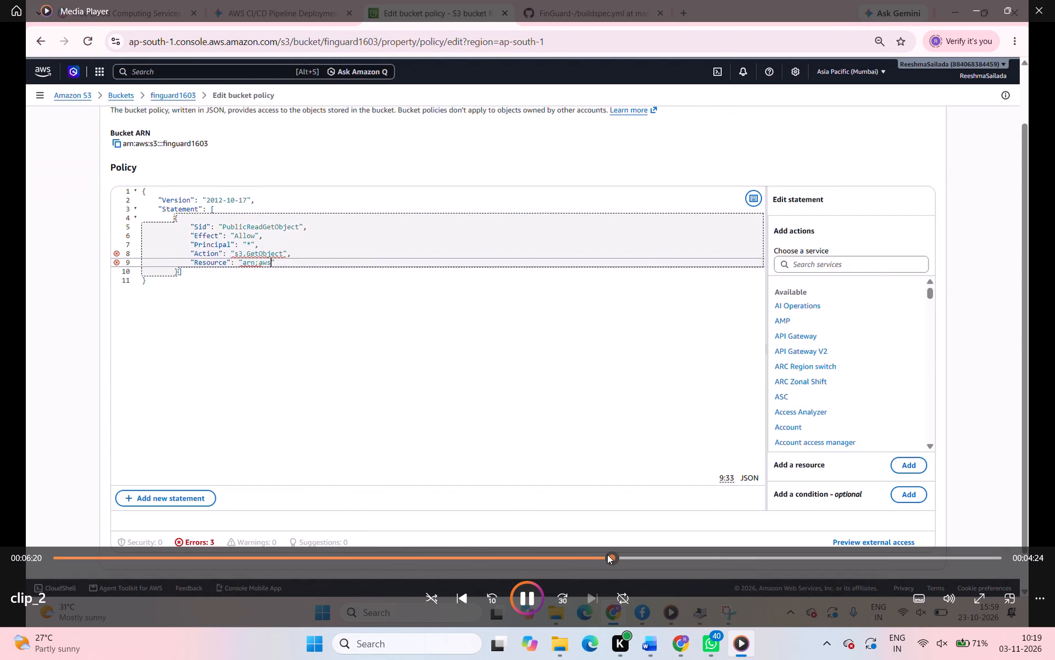
{"action": "left_click", "coordinate": [629, 555]}
{"action": "left_click", "coordinate": [679, 554]}
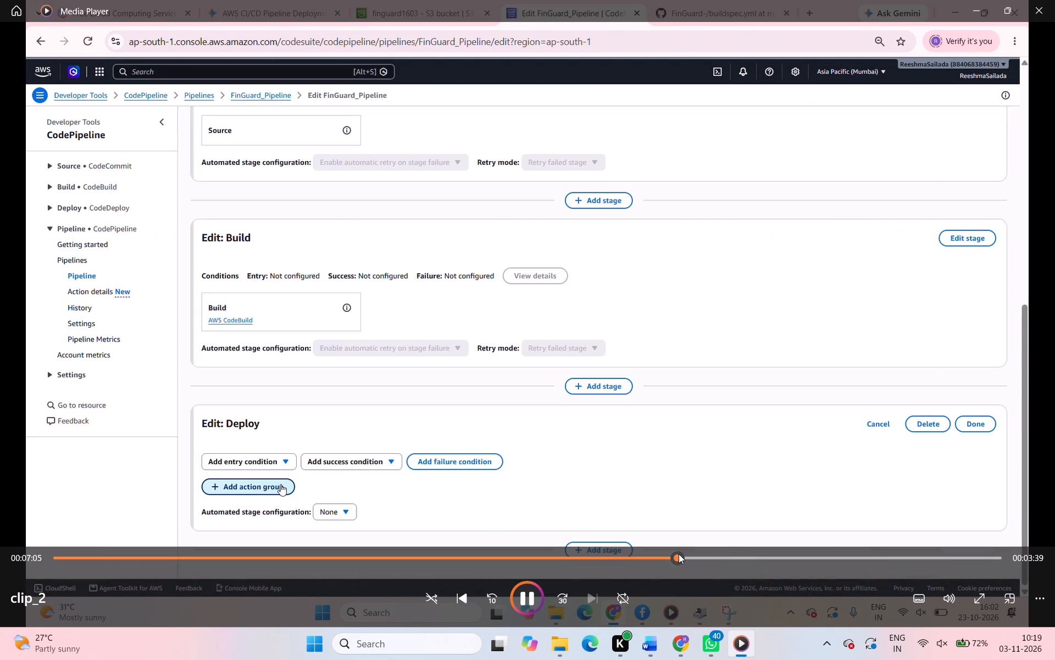
{"action": "left_click", "coordinate": [705, 554]}
{"action": "left_click", "coordinate": [751, 551]}
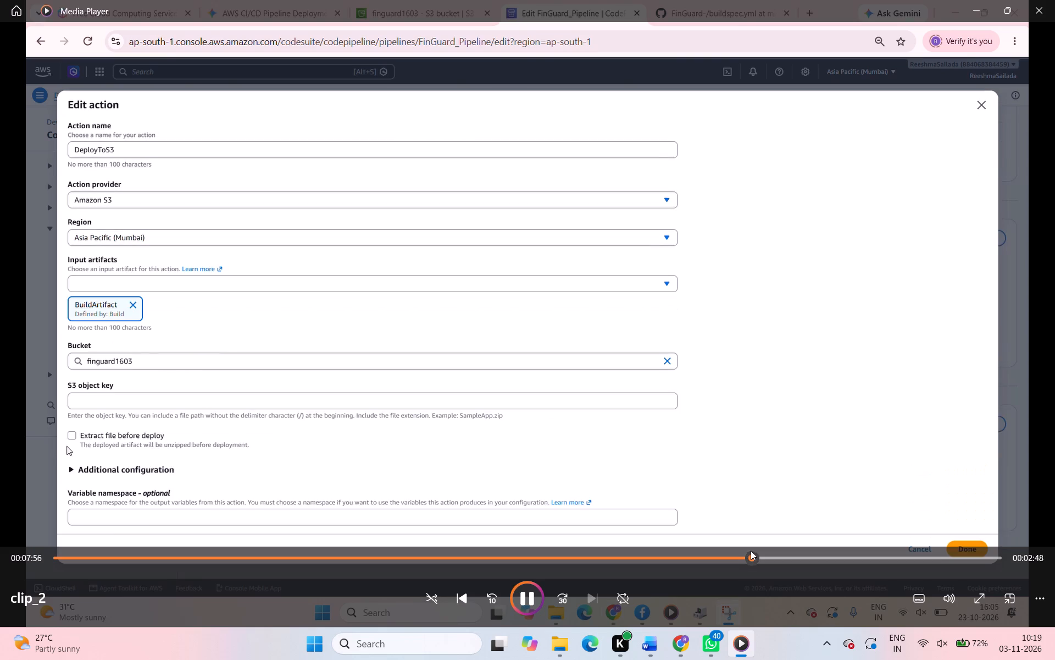
{"action": "left_click", "coordinate": [637, 577]}
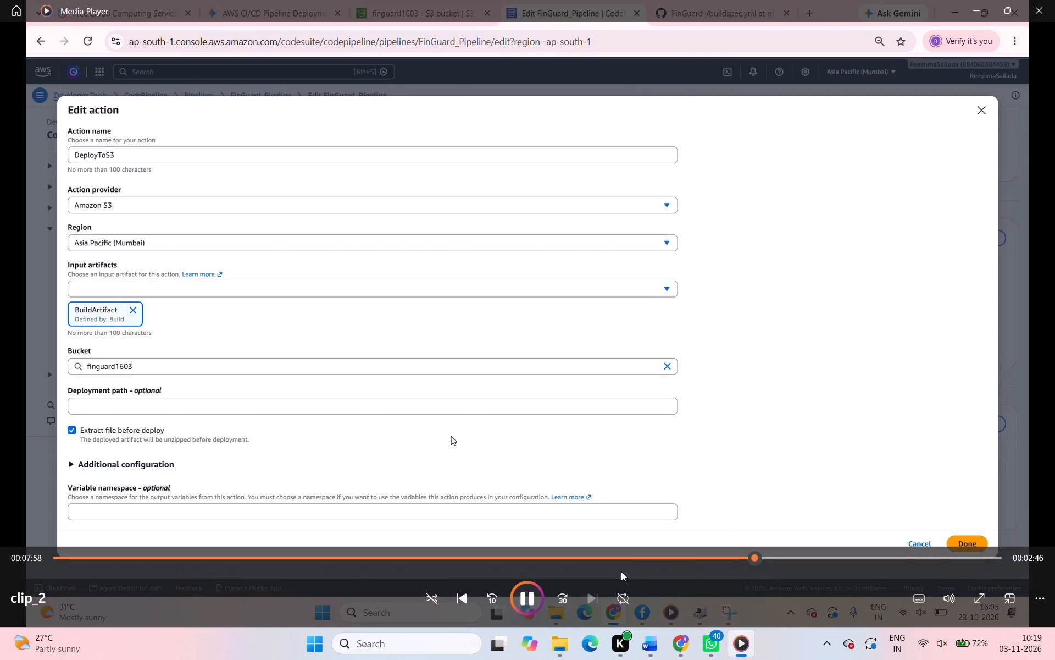
{"action": "left_click_drag", "start_coordinate": [621, 571], "coordinate": [634, 563]}
{"action": "left_click", "coordinate": [634, 563]}
{"action": "left_click", "coordinate": [678, 554]}
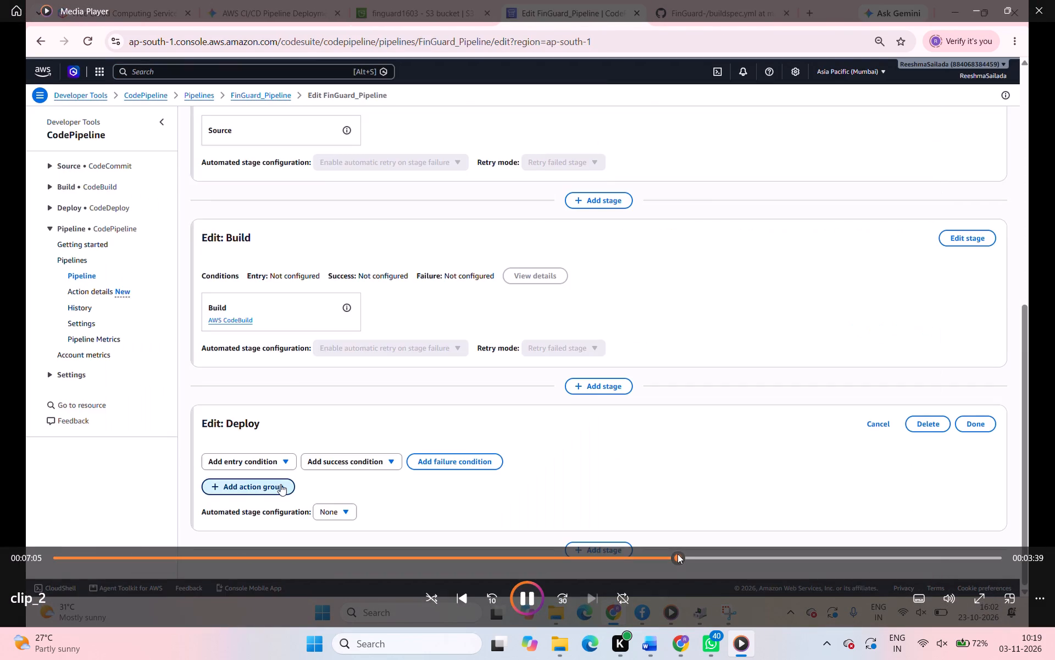
{"action": "left_click", "coordinate": [727, 552]}
{"action": "left_click", "coordinate": [775, 552]}
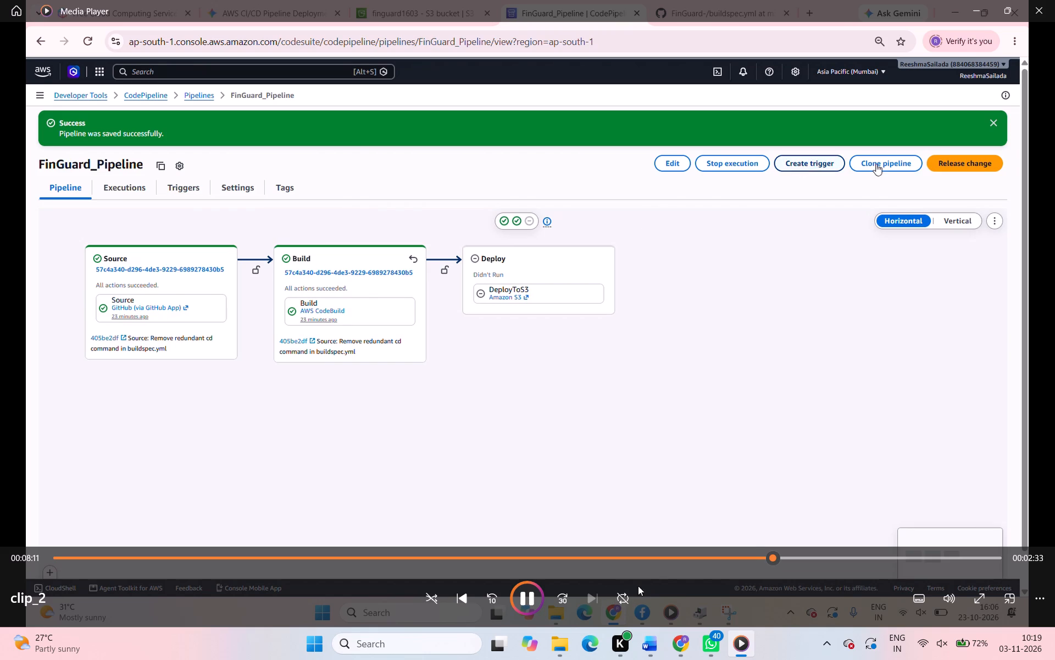
Pause clip_2 at 00:08:00 on the DeployToS3 Edit action form, capture the form, and open the capture in Snipping Tool.
{"action": "left_click", "coordinate": [749, 561]}
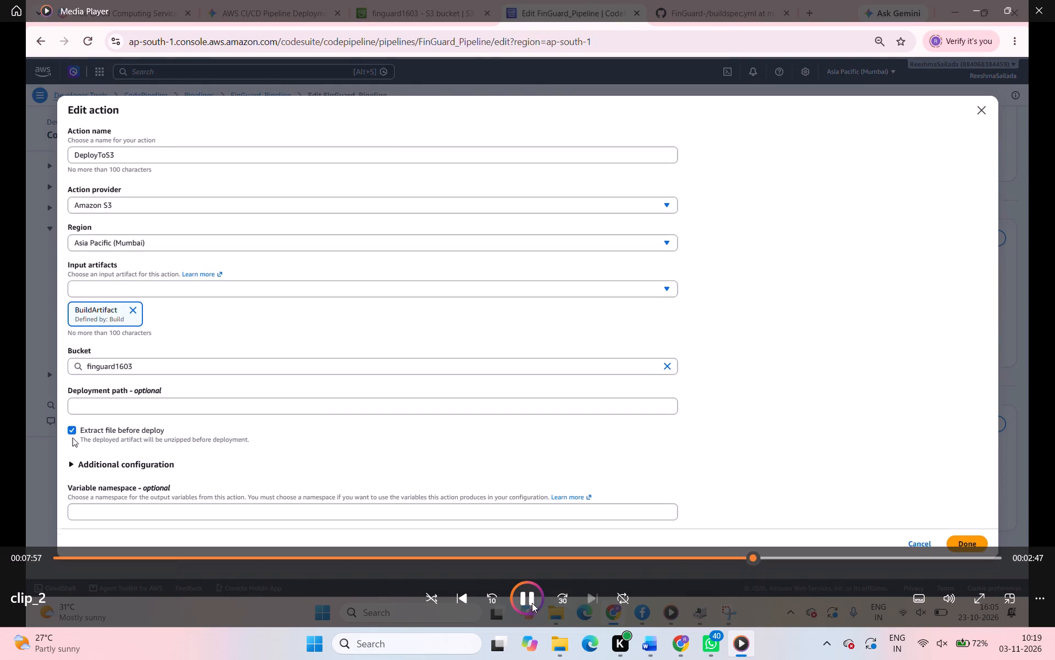
{"action": "left_click", "coordinate": [527, 601]}
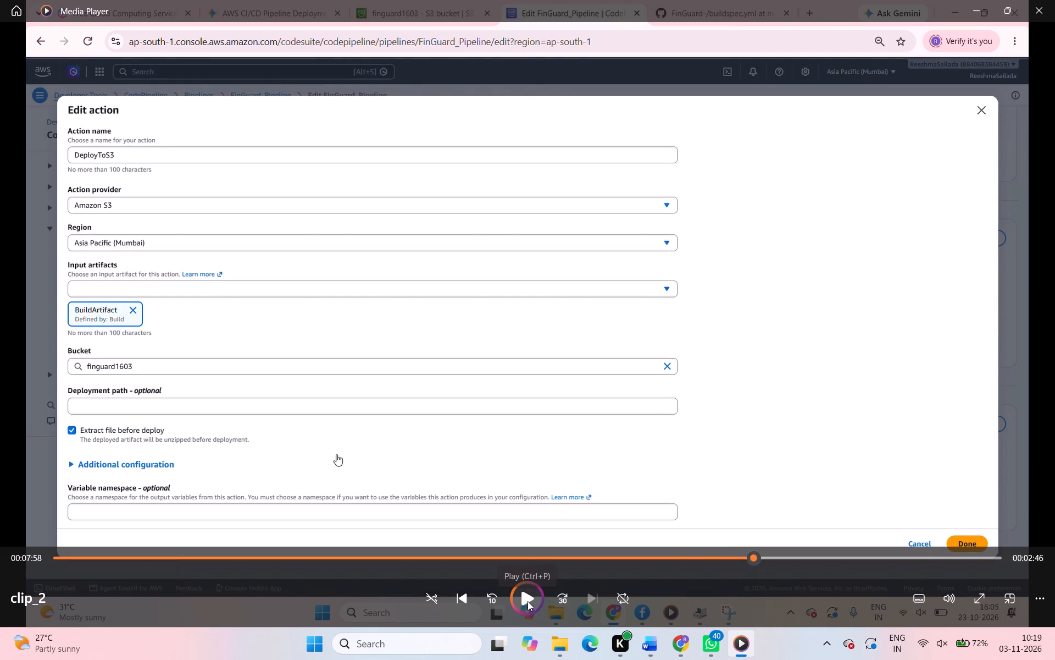
{"action": "left_click", "coordinate": [527, 601]}
{"action": "left_click", "coordinate": [527, 601]}
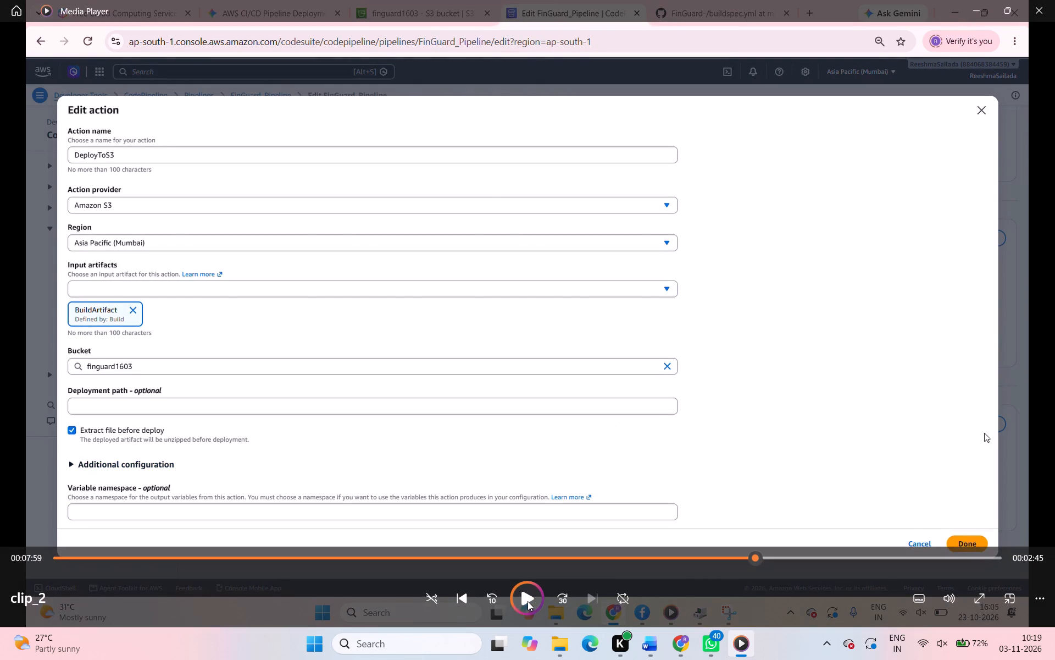
{"action": "key", "text": "space"}
{"action": "key", "text": "space"}
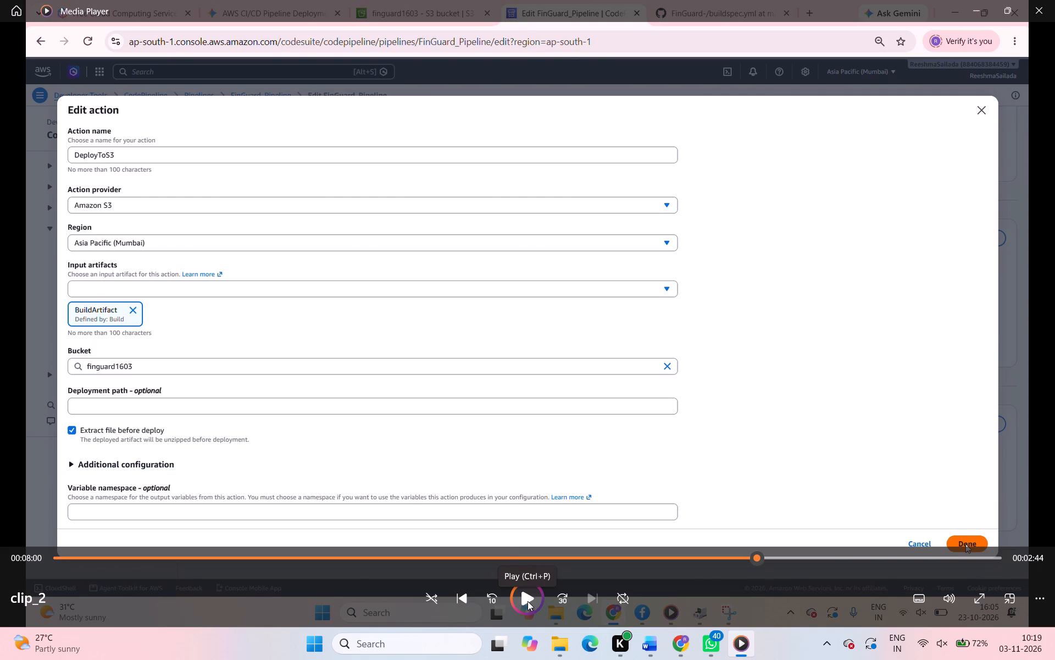
{"action": "key", "text": "shift+super+s"}
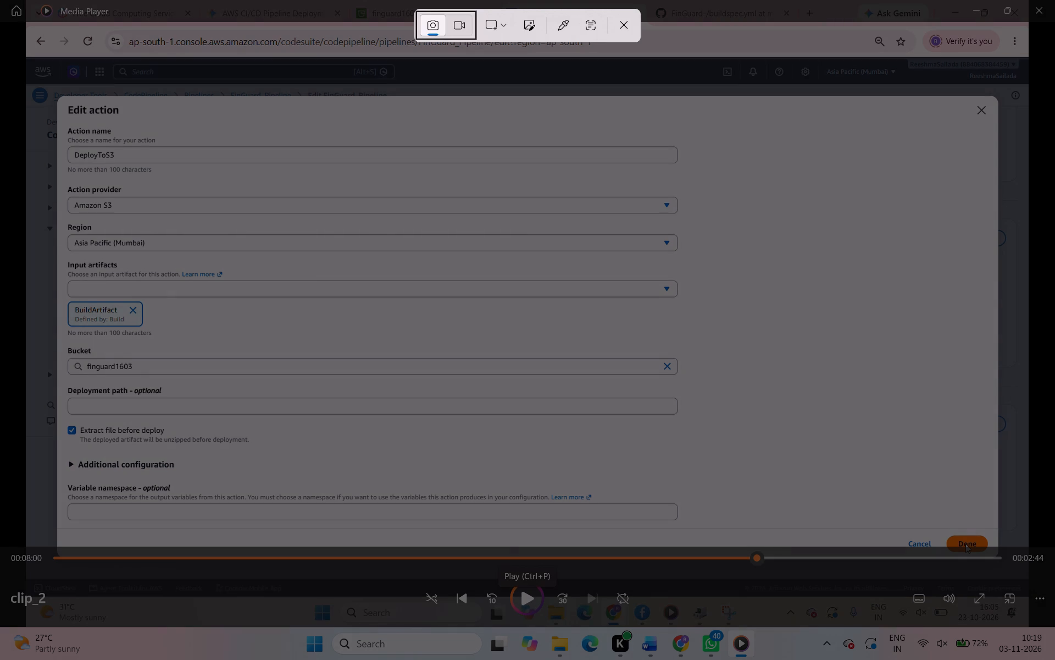
{"action": "left_click_drag", "start_coordinate": [58, 112], "coordinate": [892, 595]}
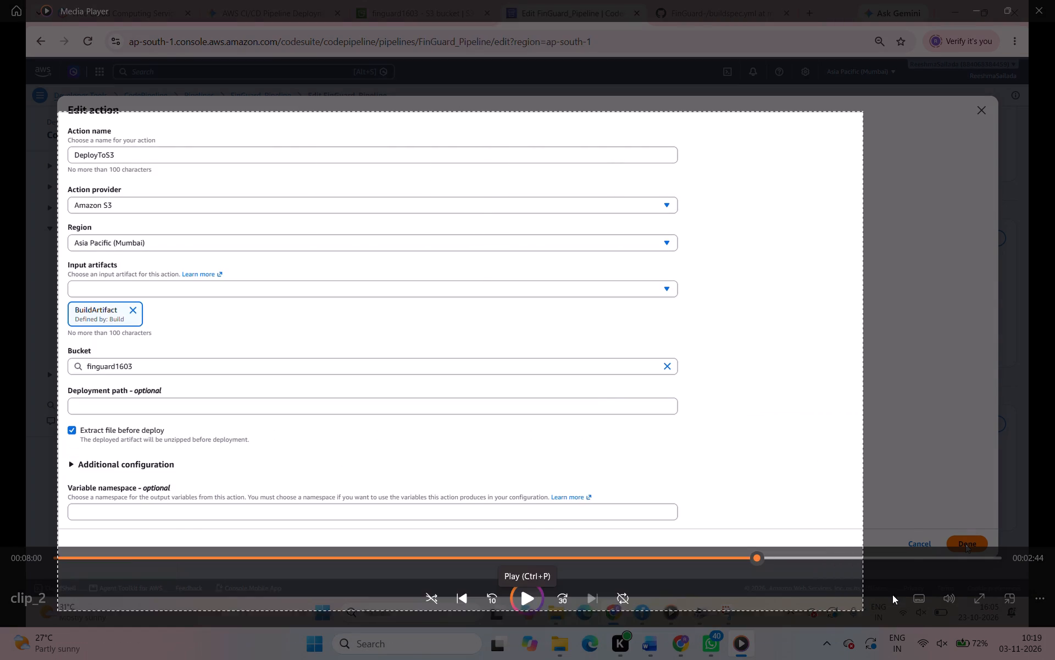
{"action": "left_click_drag", "start_coordinate": [892, 595], "coordinate": [715, 525]}
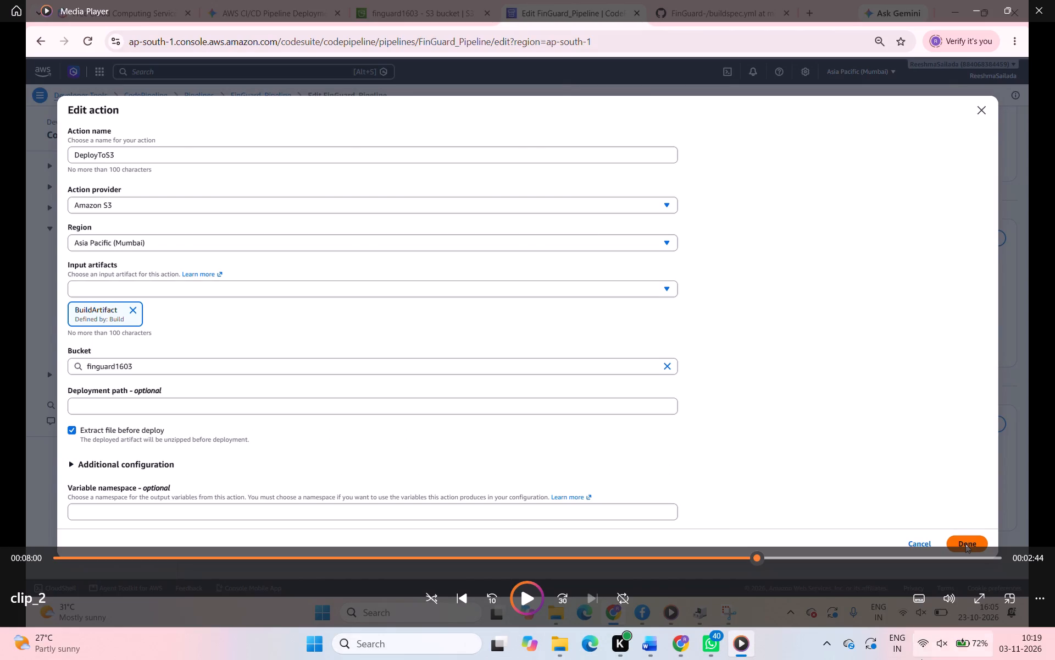
{"action": "left_click", "coordinate": [869, 430]}
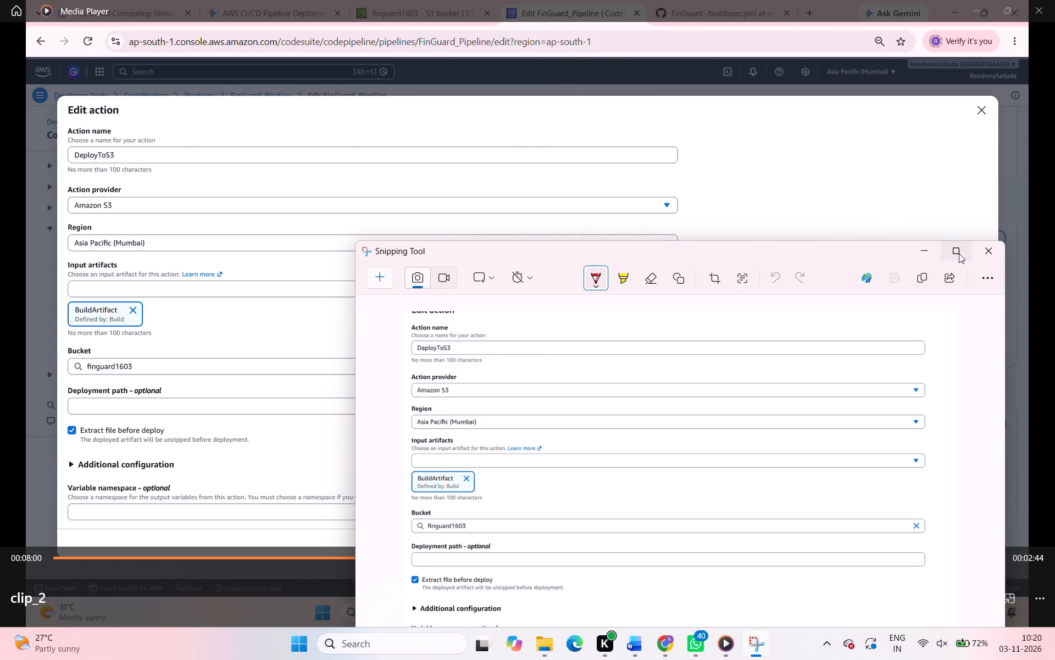
Save the deploy action screenshot as a PNG named deploy_stage in the FinGuard-real-finance-updated folder and close Snipping Tool.
{"action": "left_click", "coordinate": [959, 254]}
{"action": "left_click", "coordinate": [937, 35]}
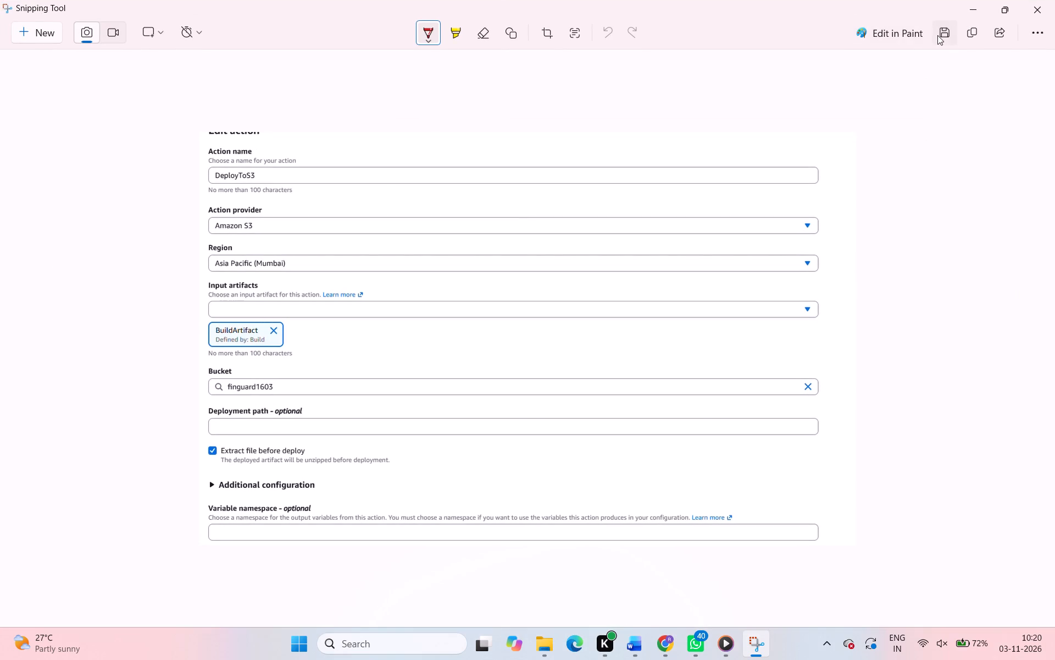
{"action": "double_click", "coordinate": [75, 128]}
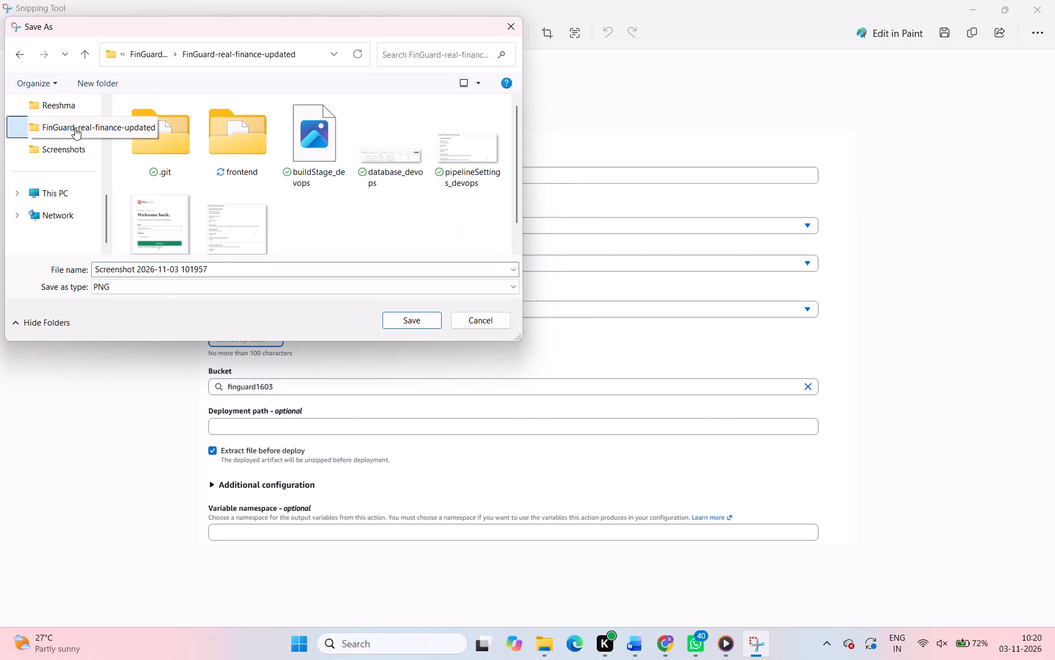
{"action": "left_click", "coordinate": [187, 268]}
{"action": "type", "text": "deploy"}
{"action": "type", "text": "_stage"}
{"action": "key", "text": "Return"}
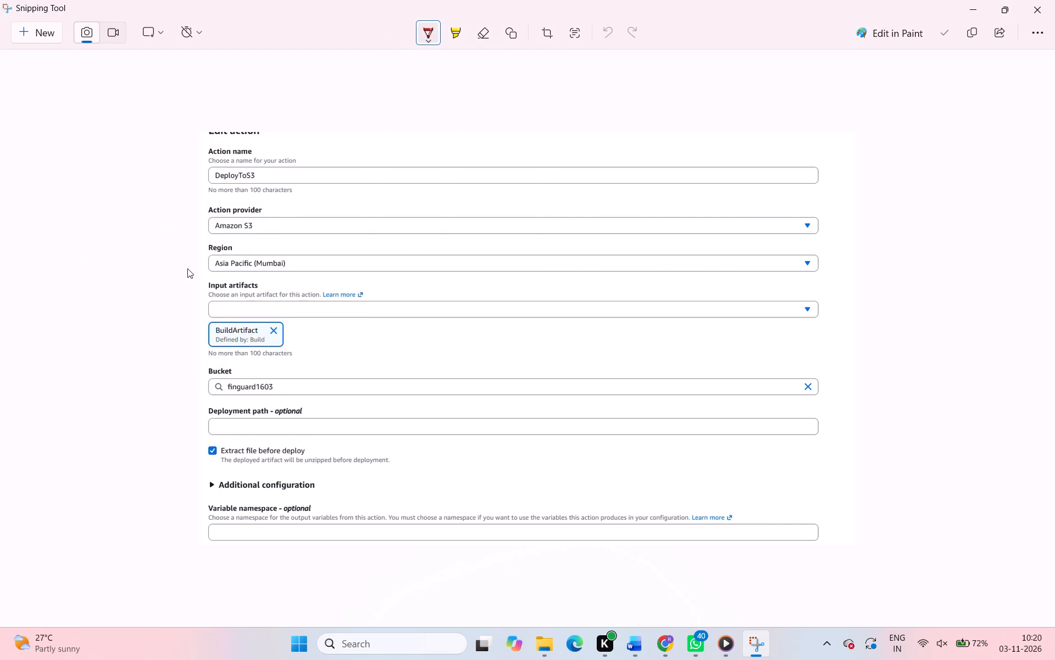
{"action": "left_click", "coordinate": [1052, 5]}
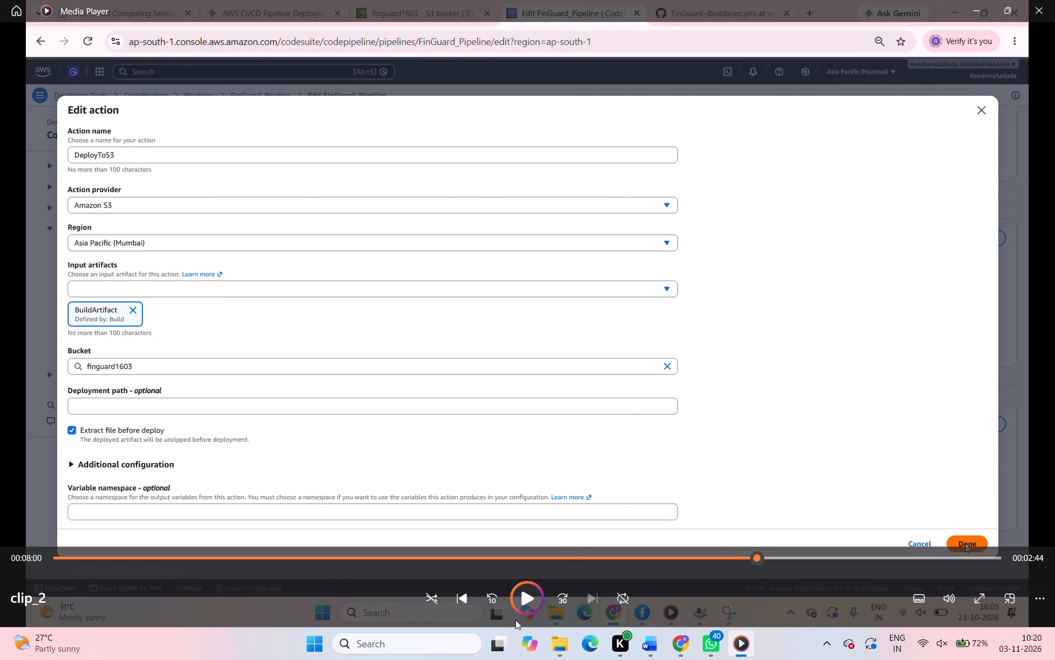
Resume clip_2, examine the remaining pipeline execution footage through to near its end, and close the video.
{"action": "left_click", "coordinate": [531, 609]}
{"action": "left_click", "coordinate": [787, 558]}
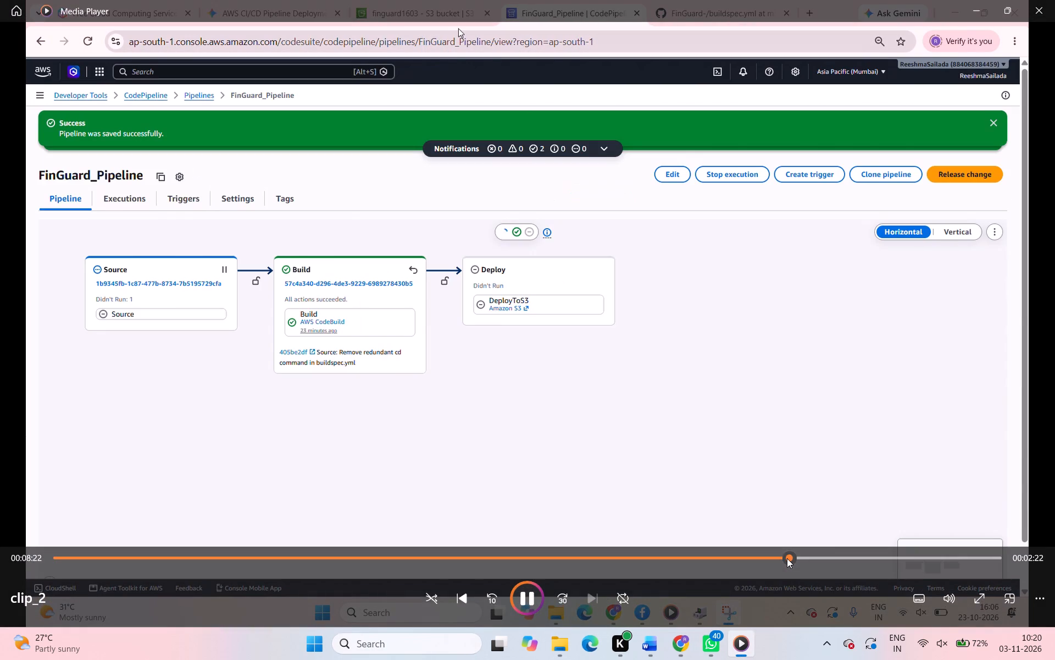
{"action": "left_click", "coordinate": [831, 555]}
{"action": "left_click", "coordinate": [870, 560]}
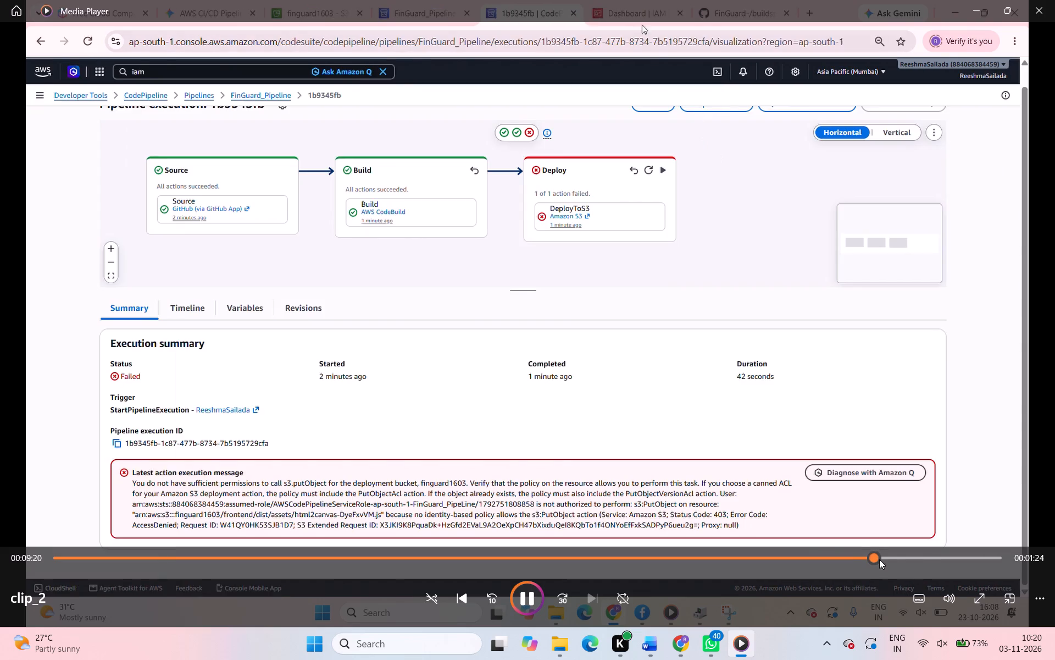
{"action": "left_click", "coordinate": [926, 555]}
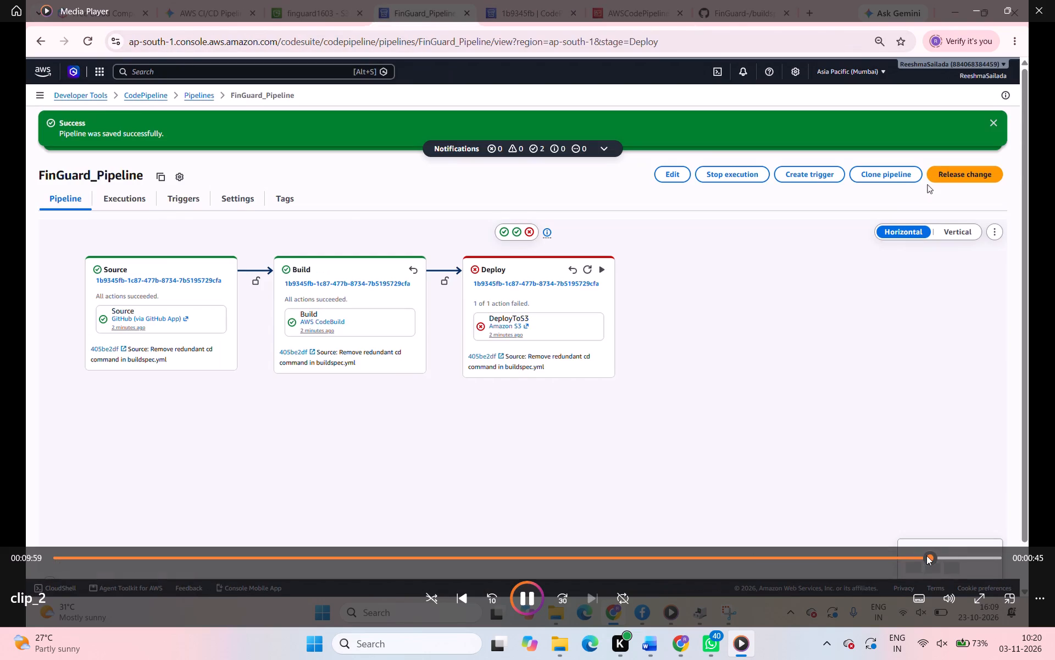
{"action": "left_click", "coordinate": [966, 550]}
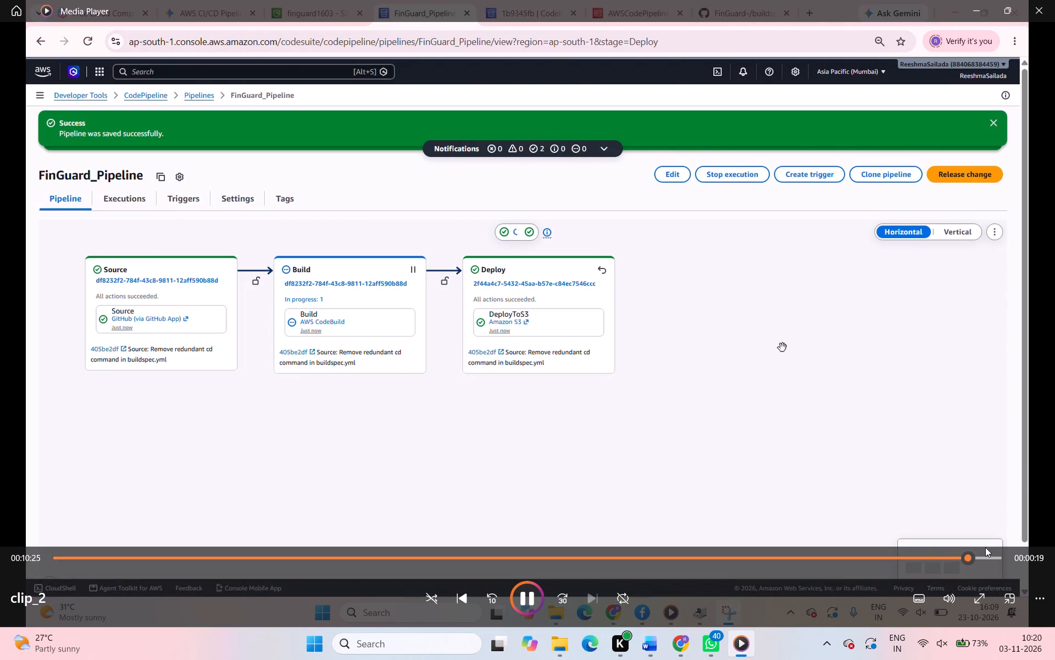
{"action": "left_click", "coordinate": [1002, 555]}
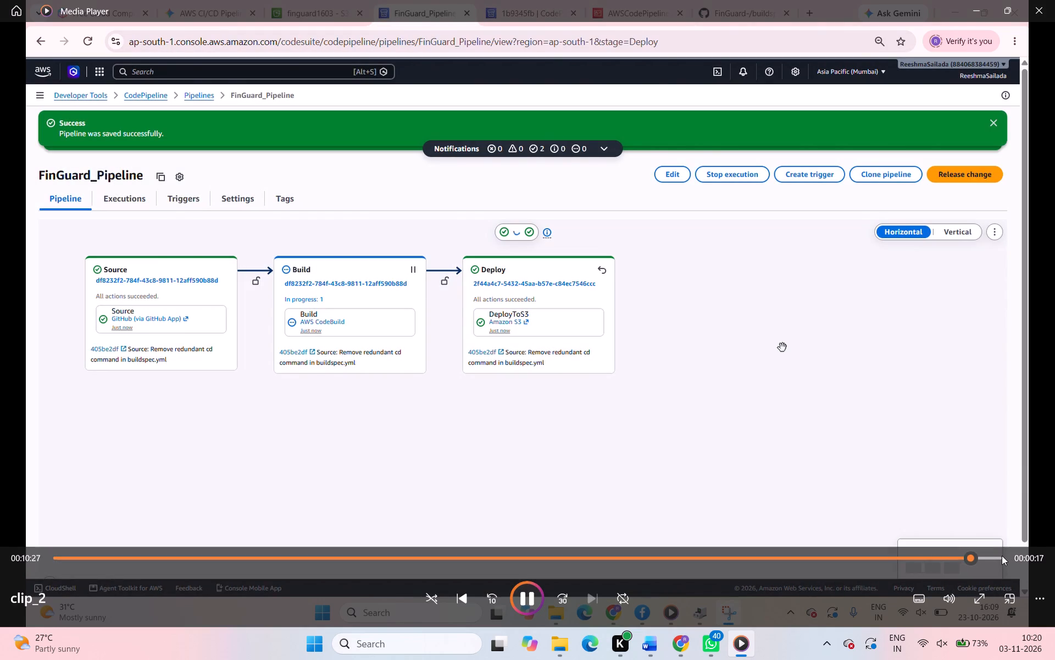
{"action": "left_click", "coordinate": [1048, 7]}
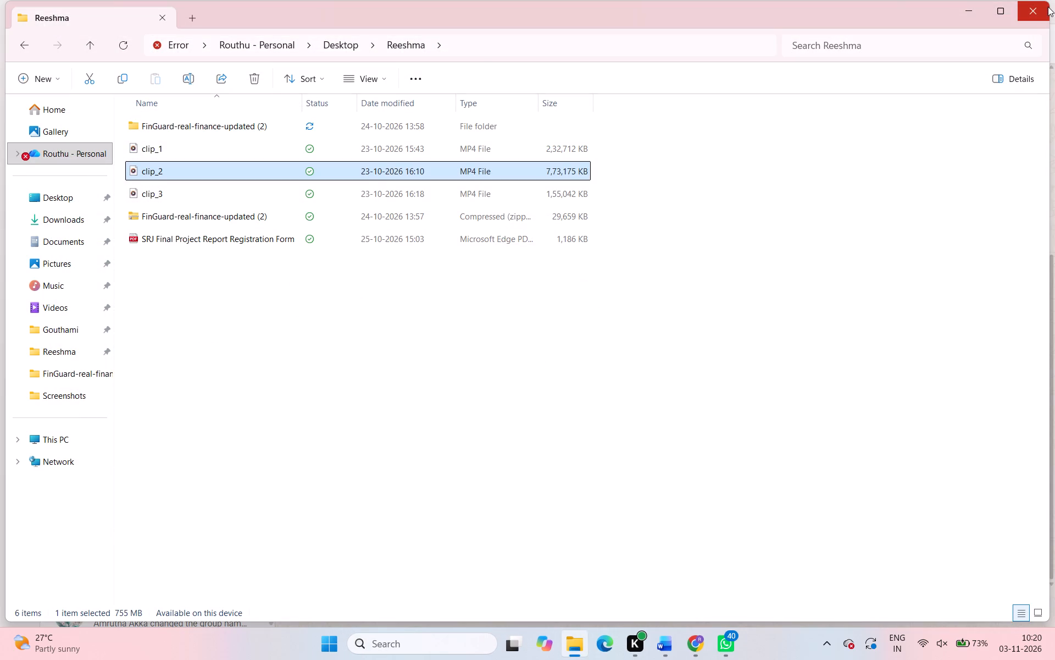
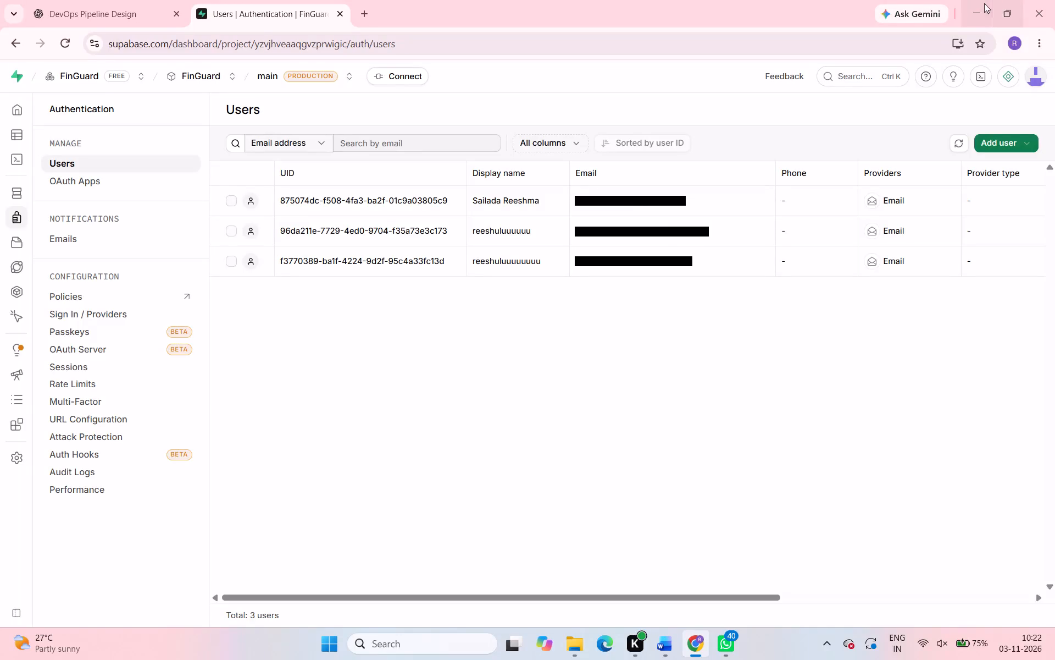
{"action": "left_click", "coordinate": [983, 4]}
{"action": "scroll", "coordinate": [722, 296], "scroll_direction": "down", "scroll_amount": 1}
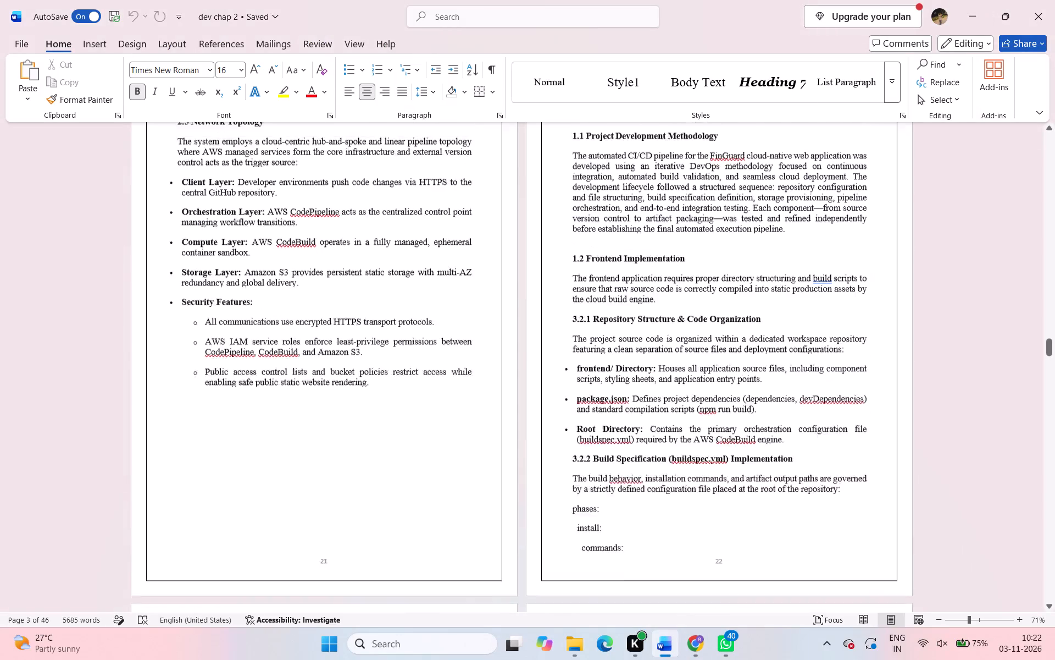
{"action": "scroll", "coordinate": [722, 296], "scroll_direction": "down", "scroll_amount": 1}
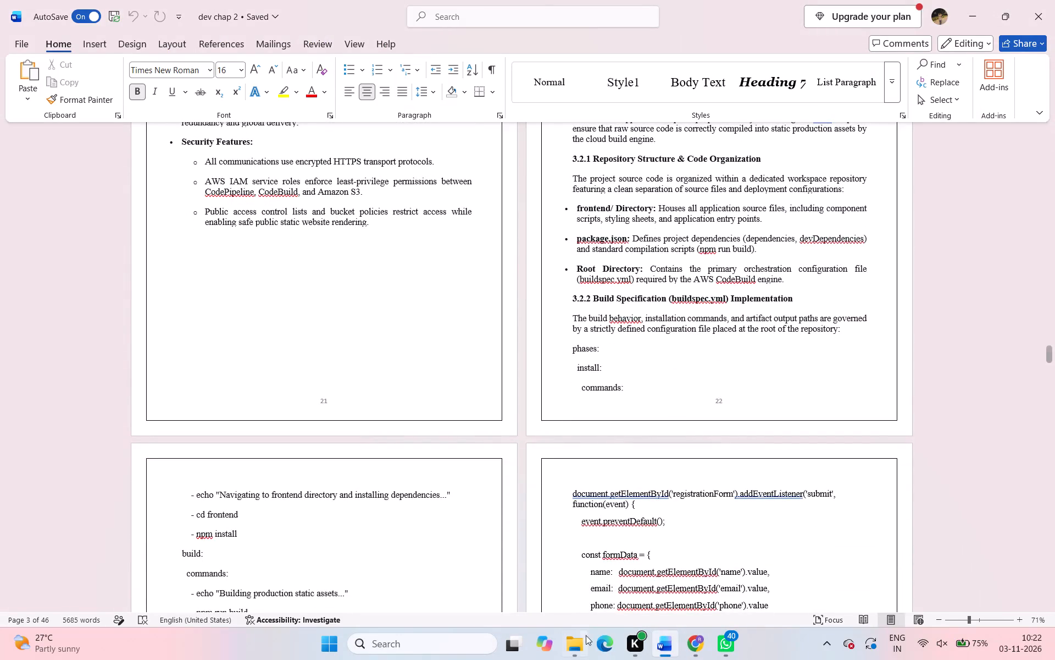
{"action": "left_click", "coordinate": [699, 629]}
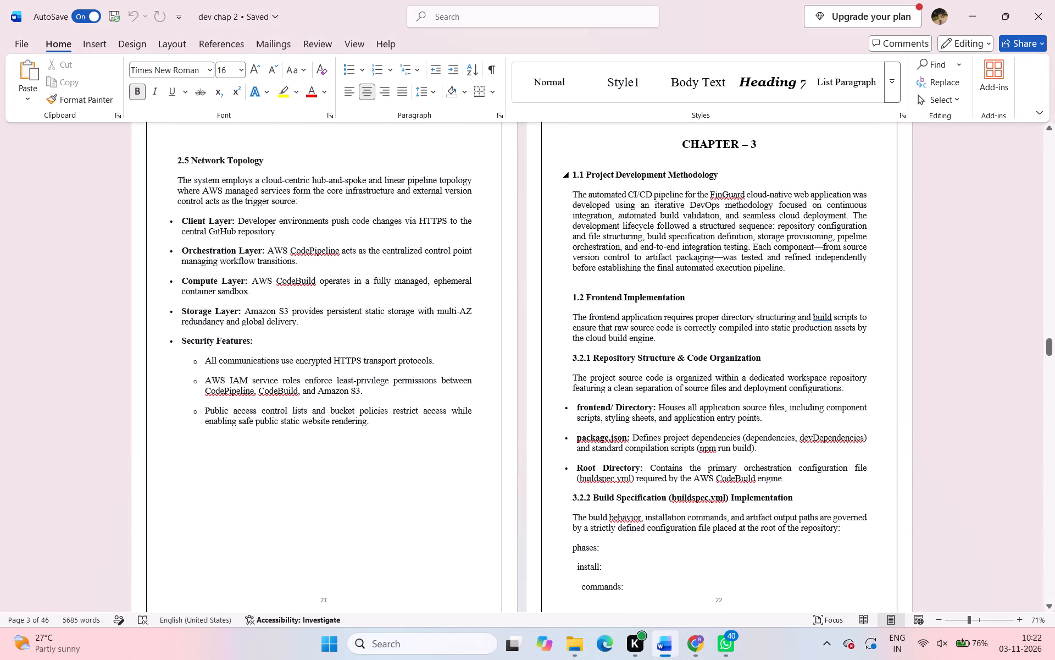
{"action": "left_click_drag", "start_coordinate": [586, 168], "coordinate": [596, 575]}
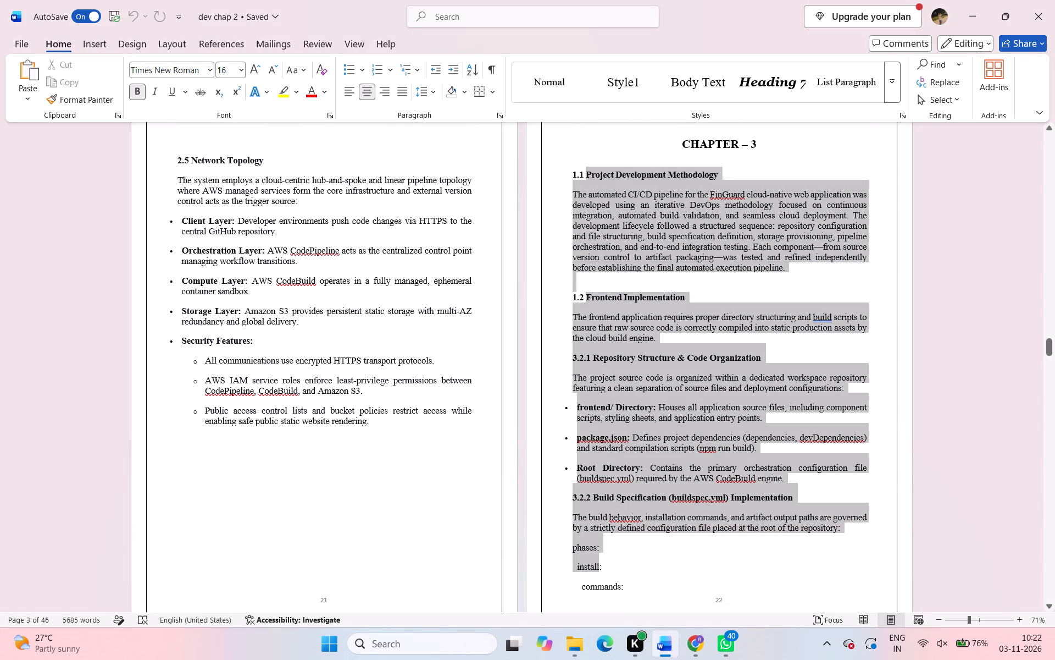
{"action": "left_click_drag", "start_coordinate": [596, 575], "coordinate": [617, 640]}
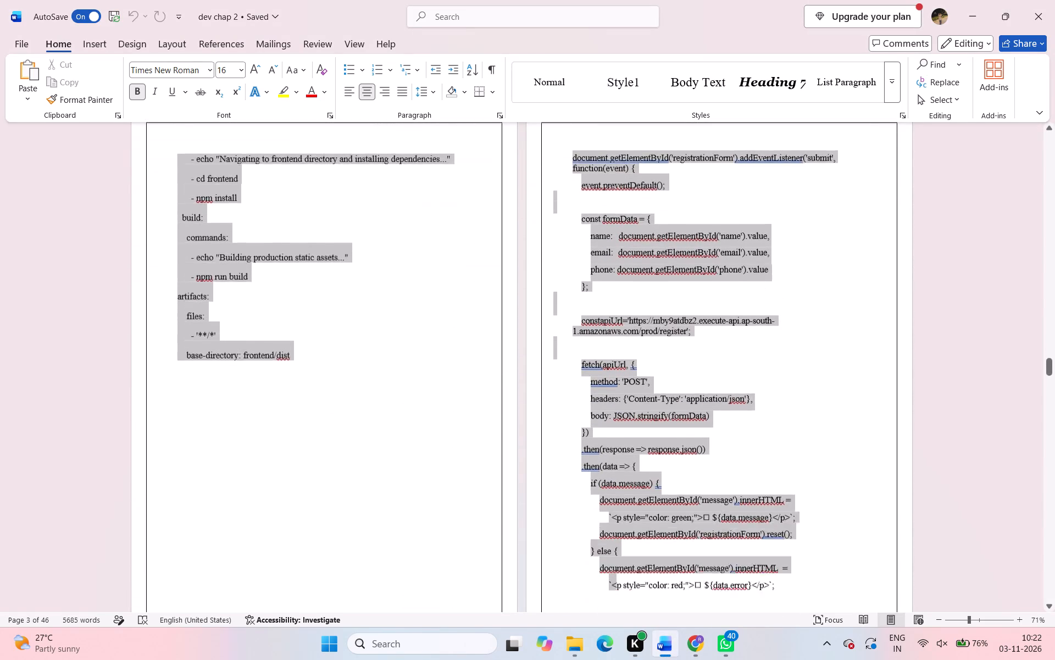
{"action": "left_click_drag", "start_coordinate": [617, 640], "coordinate": [592, 610]}
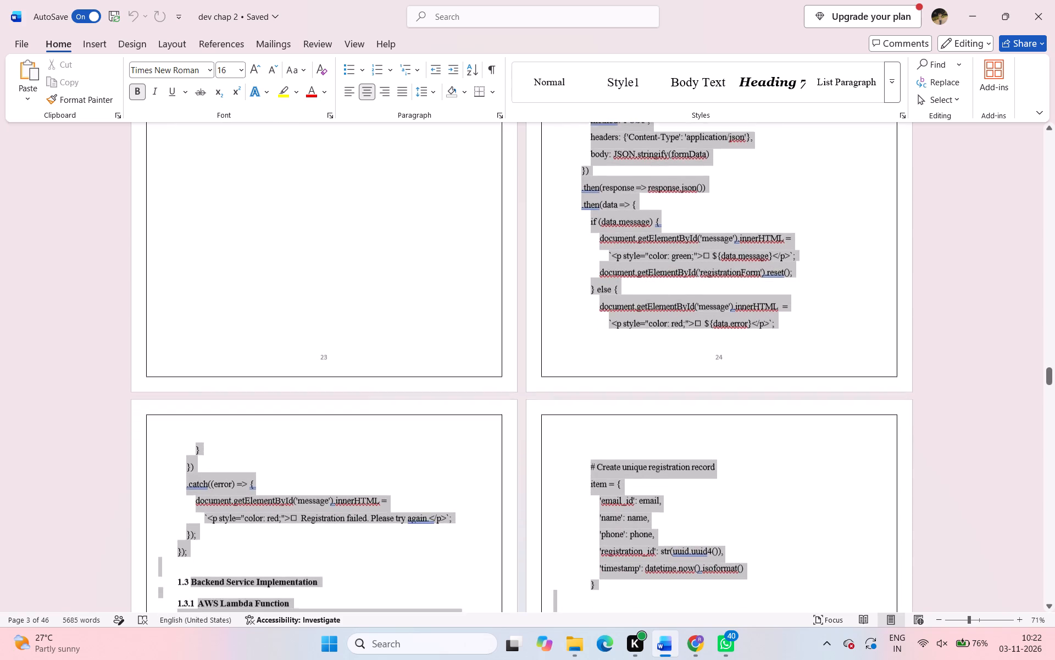
{"action": "left_click_drag", "start_coordinate": [592, 610], "coordinate": [623, 625]}
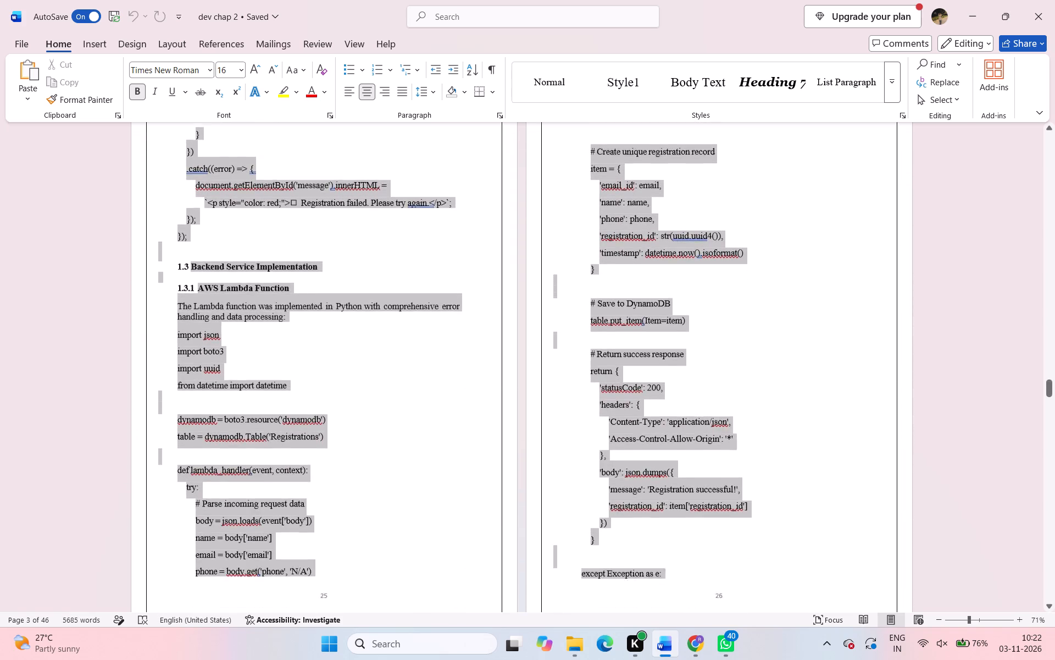
{"action": "left_click_drag", "start_coordinate": [623, 625], "coordinate": [608, 633]}
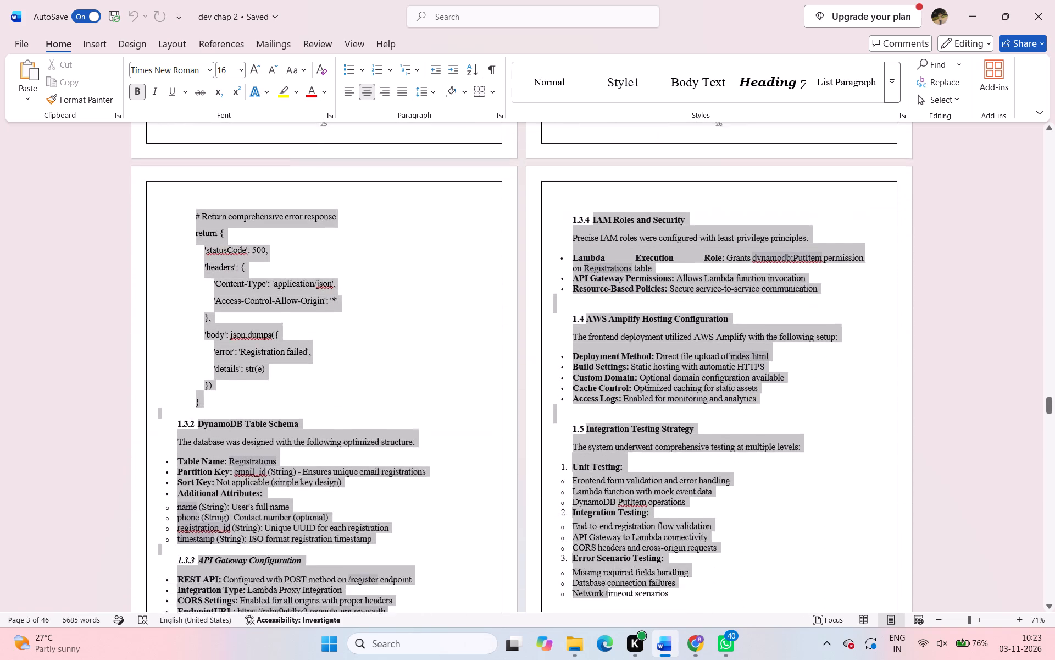
{"action": "left_click_drag", "start_coordinate": [608, 633], "coordinate": [563, 349]}
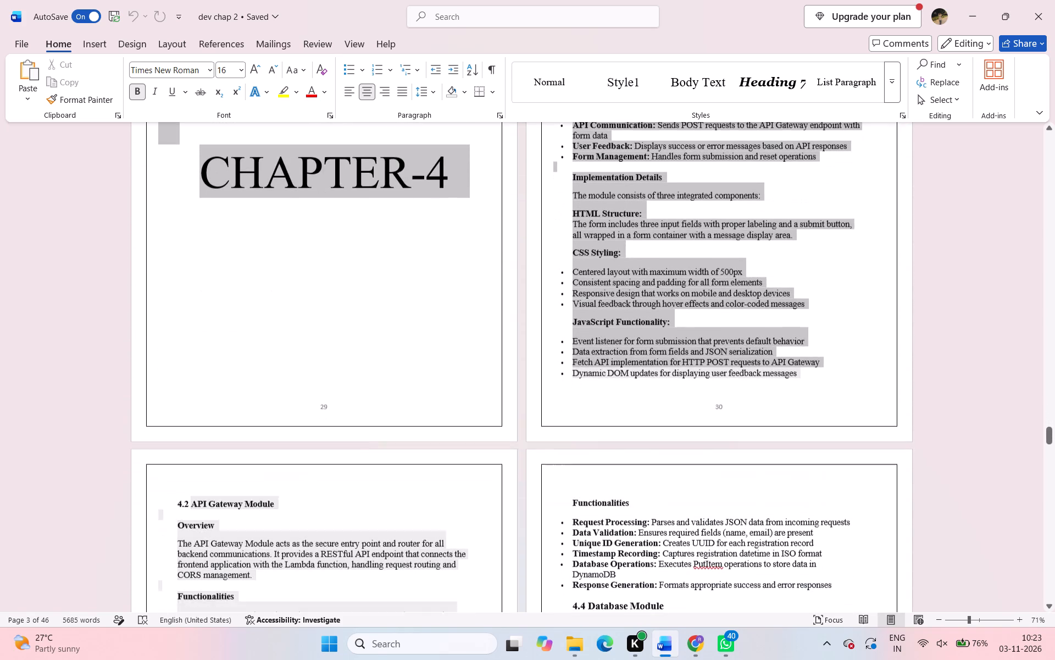
{"action": "left_click_drag", "start_coordinate": [563, 349], "coordinate": [604, 76]}
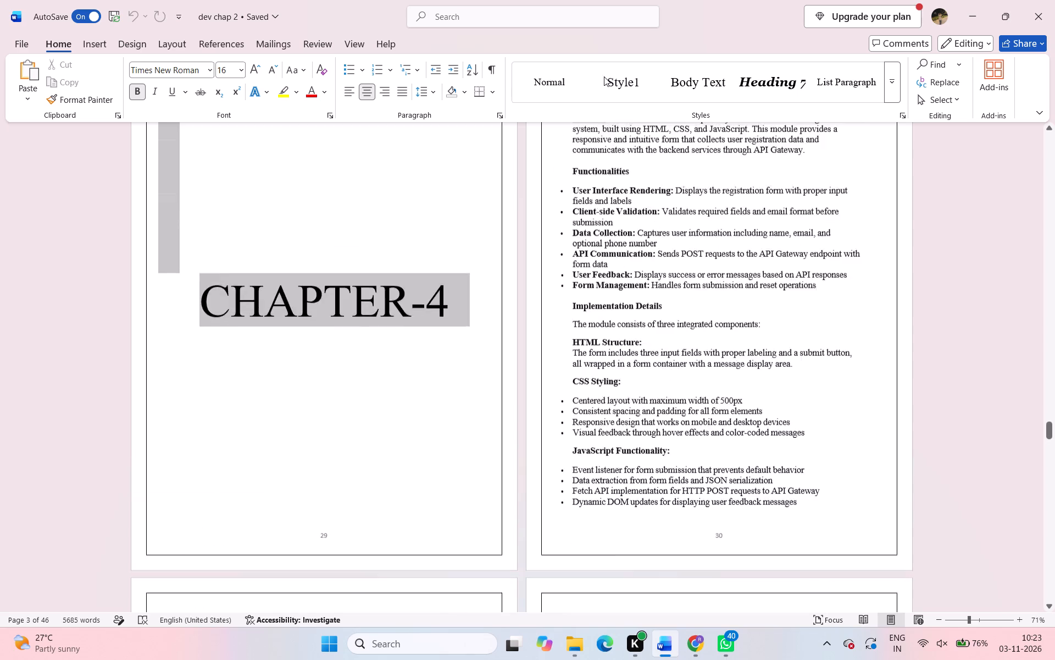
{"action": "left_click_drag", "start_coordinate": [604, 76], "coordinate": [665, 542]}
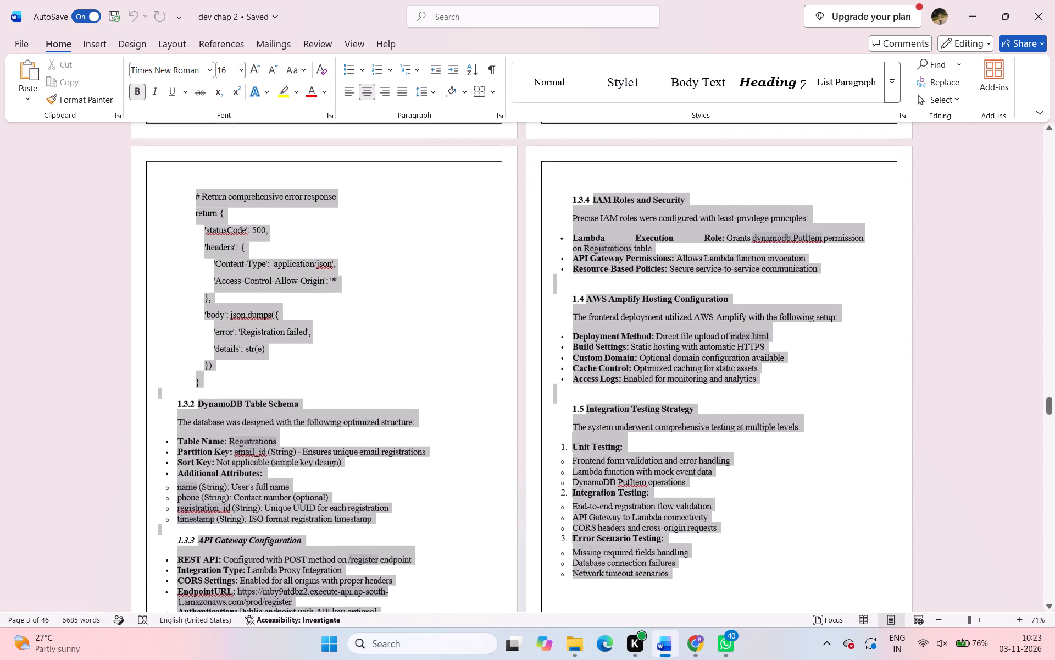
{"action": "left_click_drag", "start_coordinate": [665, 542], "coordinate": [674, 591]}
{"action": "key", "text": "BackSpace"}
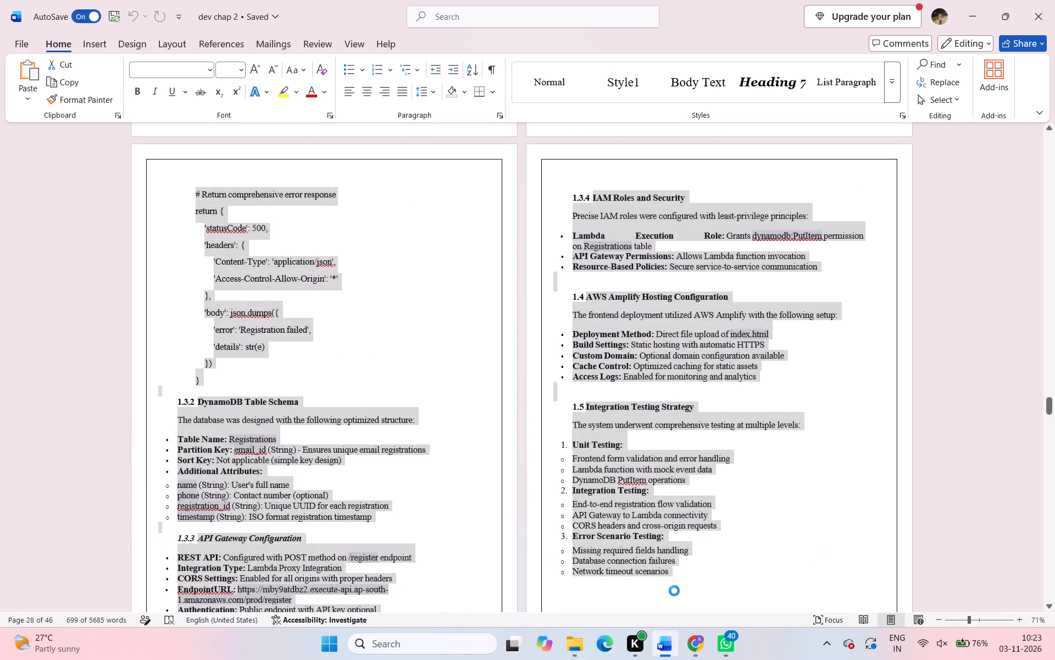
{"action": "scroll", "coordinate": [649, 588], "scroll_direction": "up", "scroll_amount": 2}
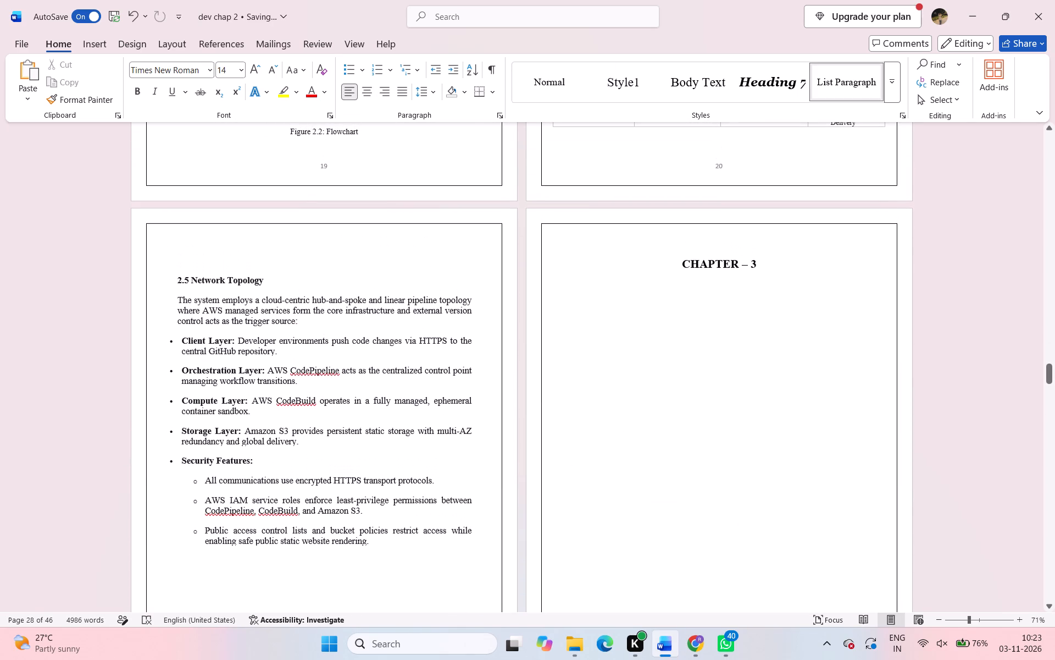
Apply Style1 to the empty line below the CHAPTER – 3 heading and paste the copied chapter text there.
{"action": "left_click", "coordinate": [618, 96]}
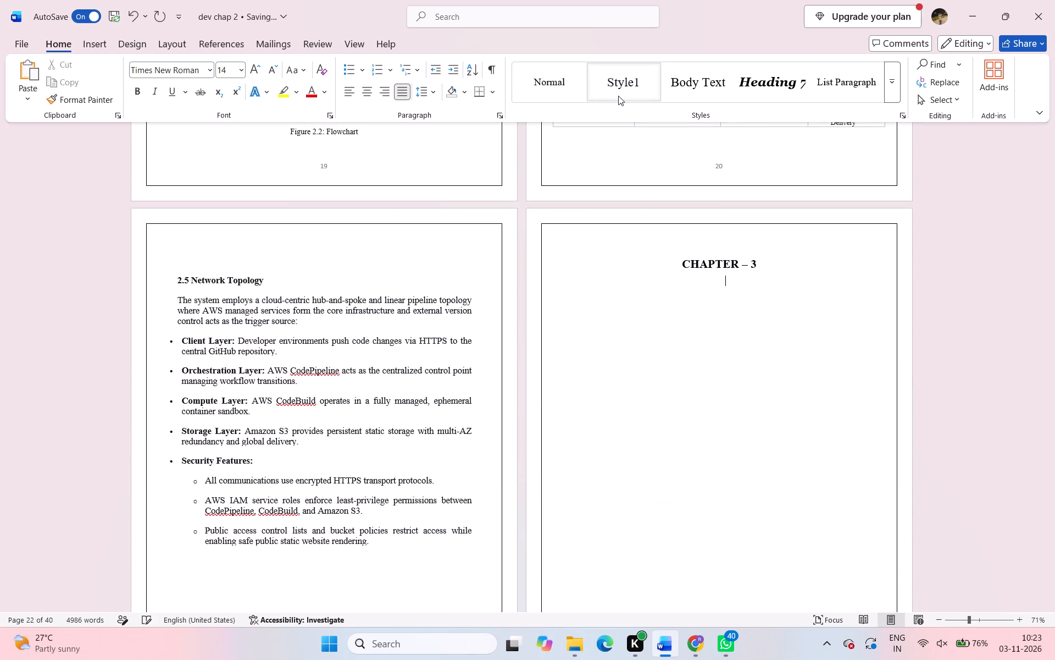
{"action": "left_click", "coordinate": [618, 96]}
{"action": "key", "text": "Return"}
{"action": "key", "text": "ctrl+v"}
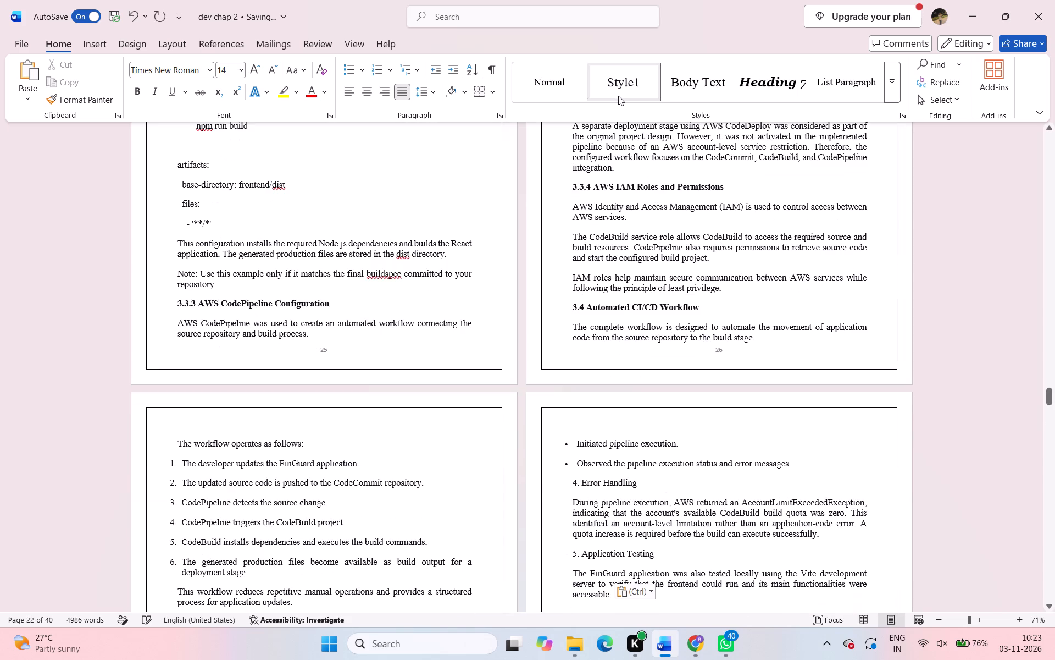
Delete the blank lines before phases, build and artifacts in the example buildspec code of section 3.3.2.
{"action": "scroll", "coordinate": [594, 254], "scroll_direction": "up", "scroll_amount": 3}
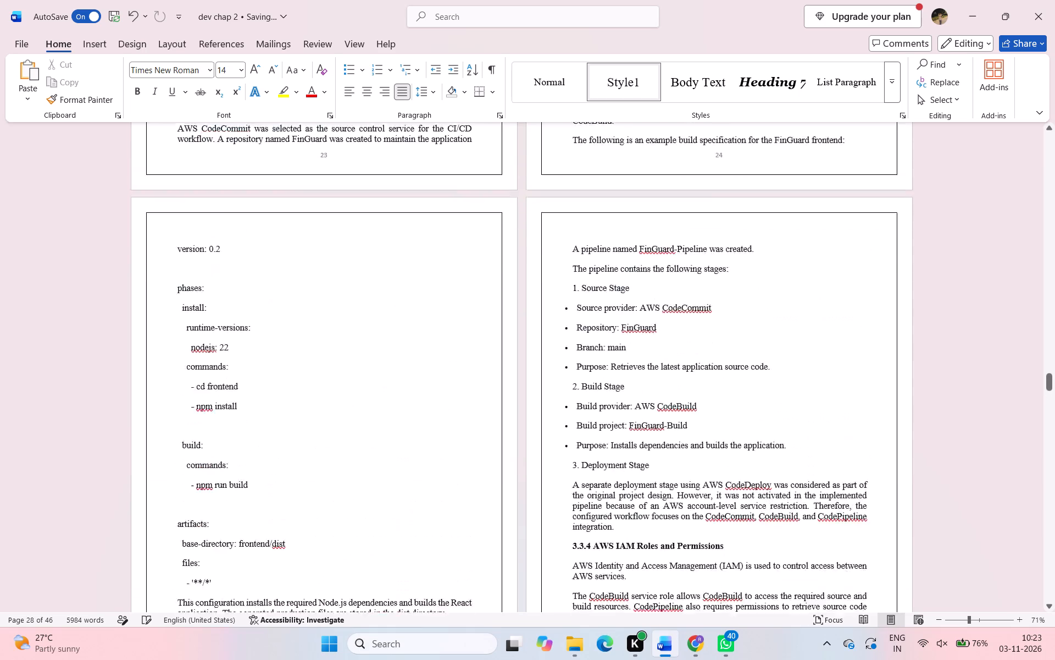
{"action": "scroll", "coordinate": [594, 254], "scroll_direction": "up", "scroll_amount": 2}
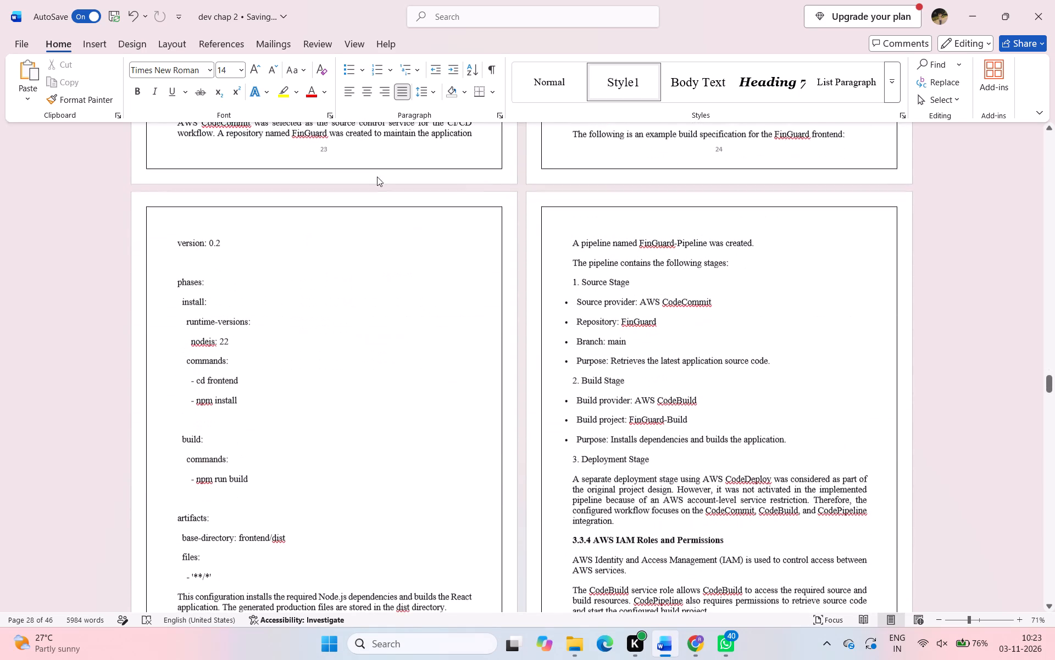
{"action": "left_click", "coordinate": [201, 265]}
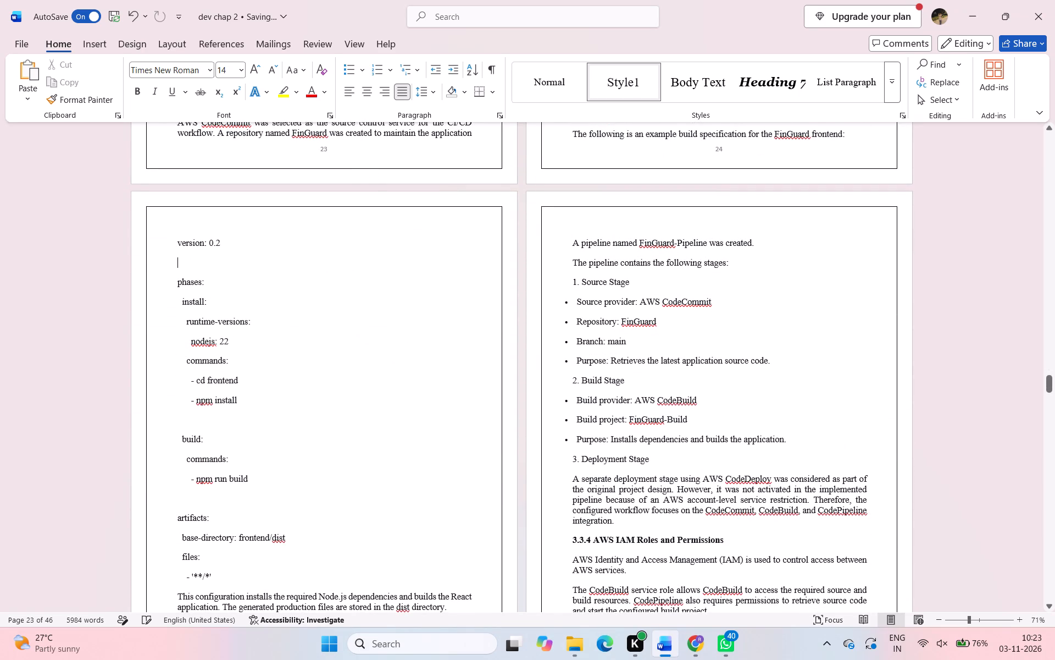
{"action": "key", "text": "BackSpace"}
{"action": "key", "text": "BackSpace"}
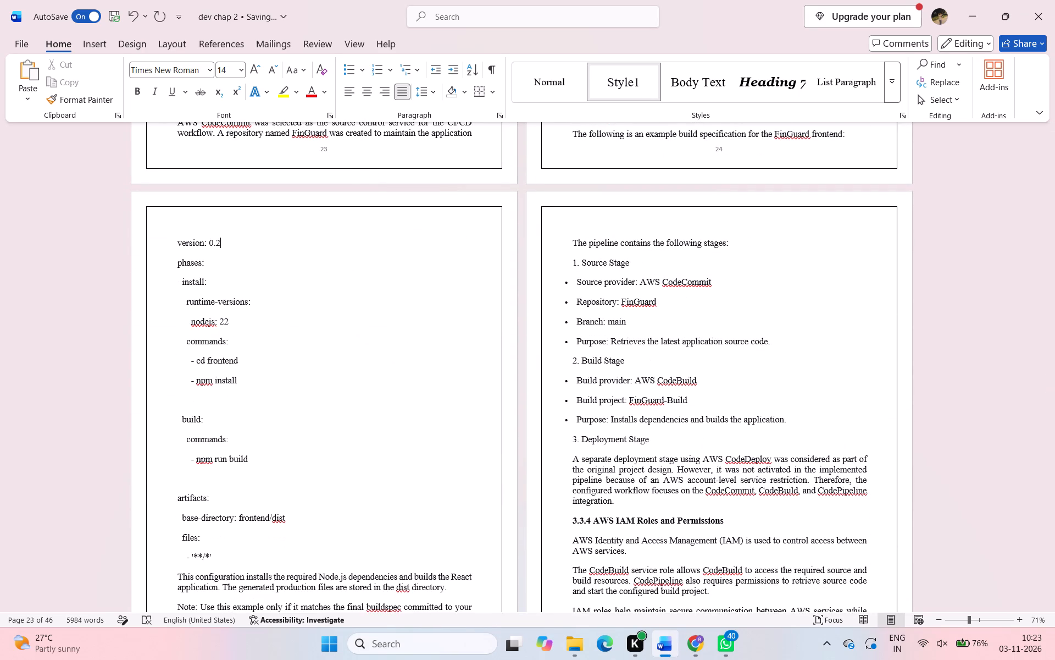
{"action": "left_click", "coordinate": [195, 403]}
{"action": "key", "text": "BackSpace"}
{"action": "key", "text": "BackSpace"}
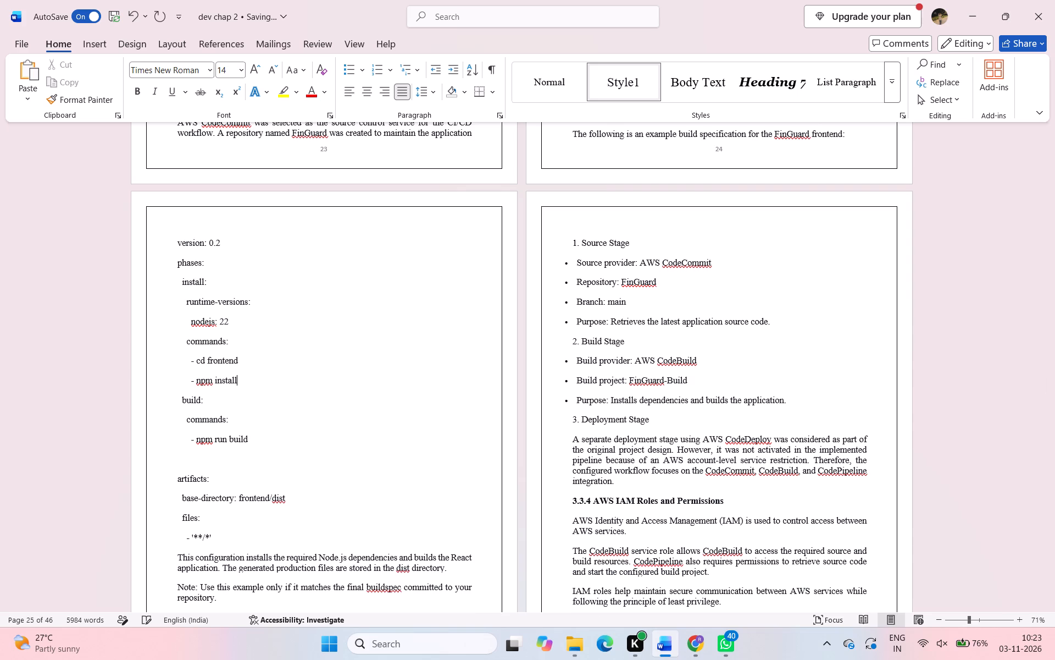
{"action": "left_click", "coordinate": [179, 461]}
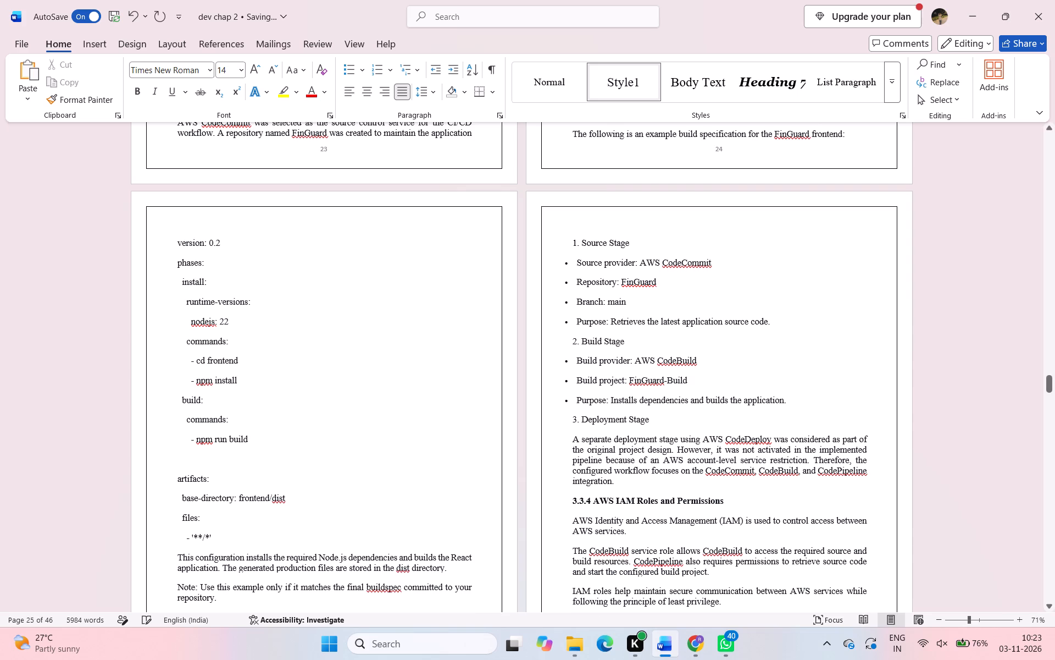
{"action": "left_click", "coordinate": [179, 461]}
{"action": "key", "text": "BackSpace"}
{"action": "key", "text": "BackSpace"}
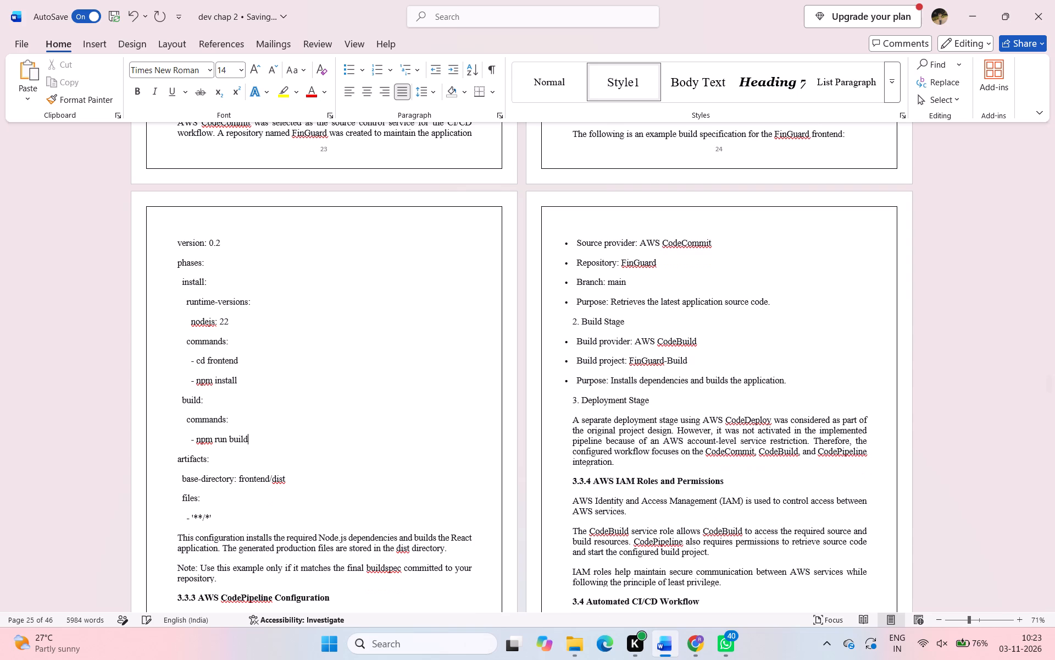
Remove the extra empty line between the CHAPTER – 3 heading and 3.1 Project Development Methodology.
{"action": "scroll", "coordinate": [253, 413], "scroll_direction": "up", "scroll_amount": 2}
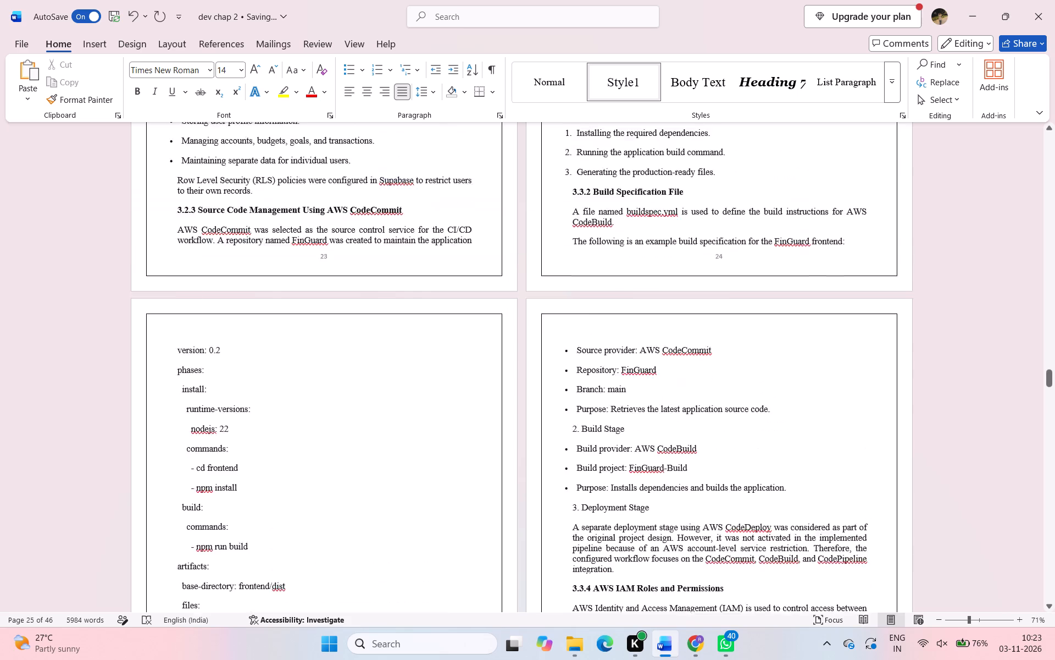
{"action": "scroll", "coordinate": [253, 413], "scroll_direction": "up", "scroll_amount": 8}
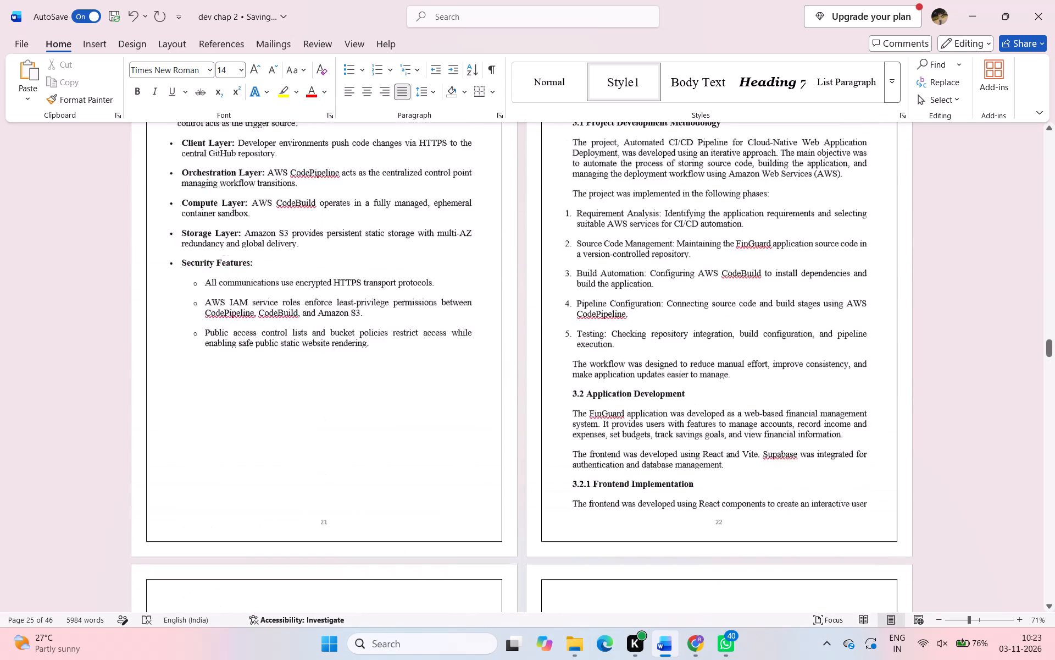
{"action": "scroll", "coordinate": [253, 413], "scroll_direction": "up", "scroll_amount": 2}
{"action": "scroll", "coordinate": [253, 413], "scroll_direction": "down", "scroll_amount": 1}
{"action": "scroll", "coordinate": [253, 413], "scroll_direction": "up", "scroll_amount": 1}
{"action": "scroll", "coordinate": [253, 413], "scroll_direction": "down", "scroll_amount": 3}
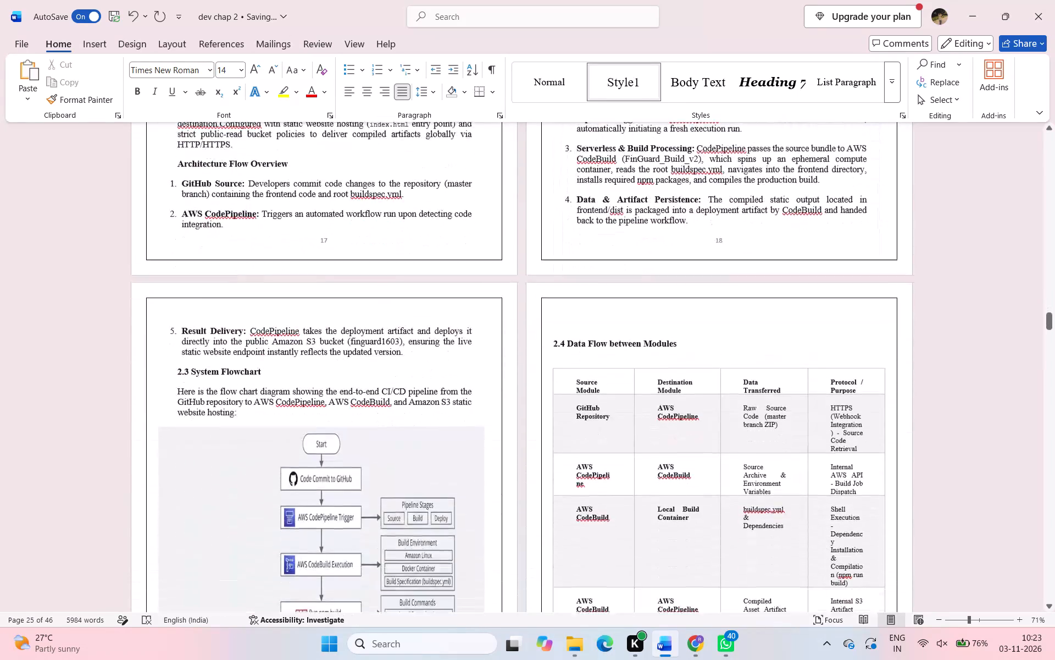
{"action": "scroll", "coordinate": [253, 413], "scroll_direction": "down", "scroll_amount": 3}
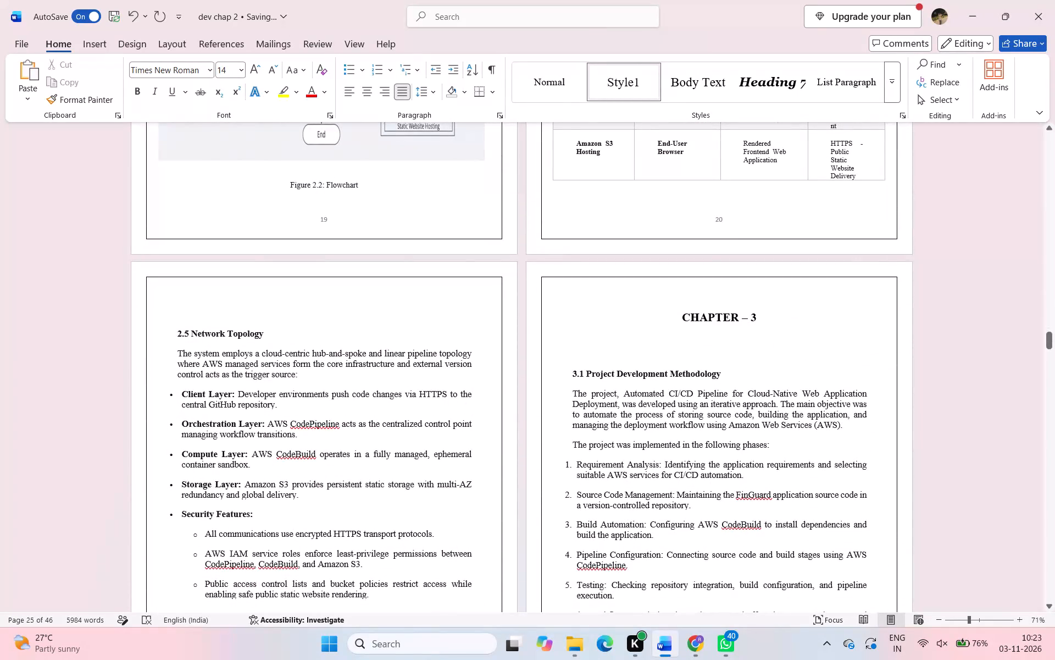
{"action": "left_click", "coordinate": [586, 346]}
{"action": "key", "text": "BackSpace"}
{"action": "key", "text": "BackSpace"}
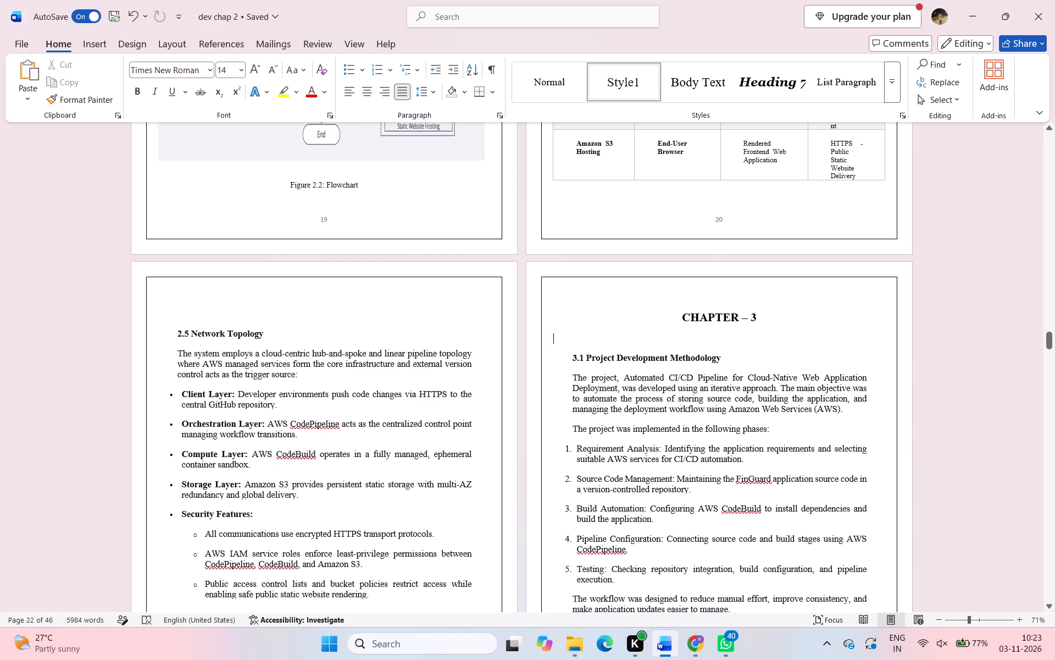
Remove the space before paragraphs in the 3.3.1 bullet list from Project name through Build specification.
{"action": "scroll", "coordinate": [645, 406], "scroll_direction": "down", "scroll_amount": 5}
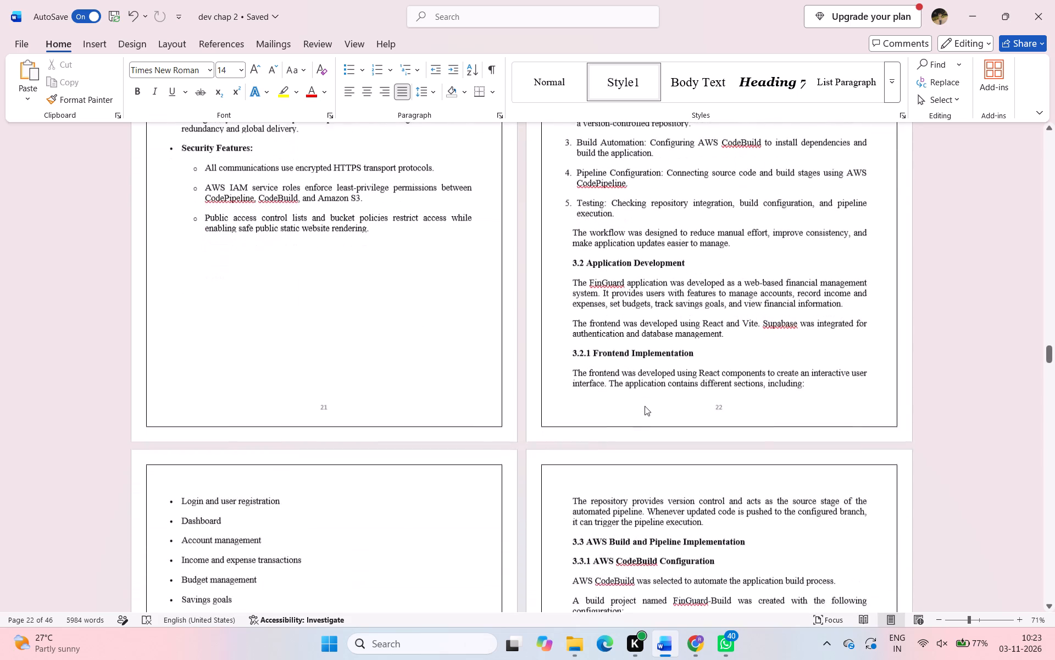
{"action": "scroll", "coordinate": [645, 406], "scroll_direction": "down", "scroll_amount": 5}
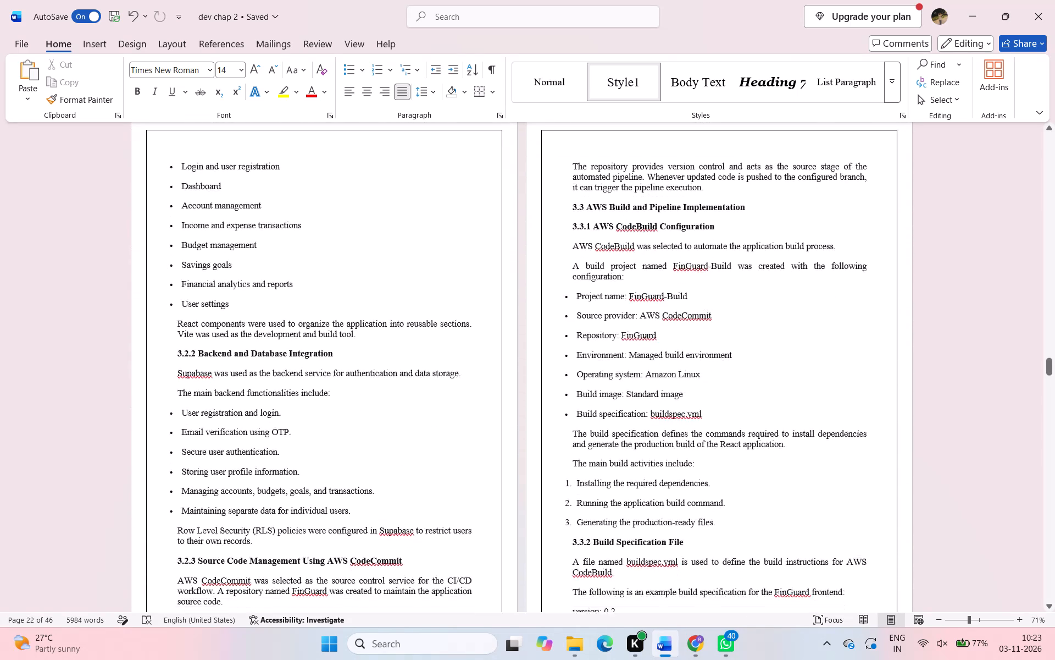
{"action": "scroll", "coordinate": [645, 406], "scroll_direction": "down", "scroll_amount": 5}
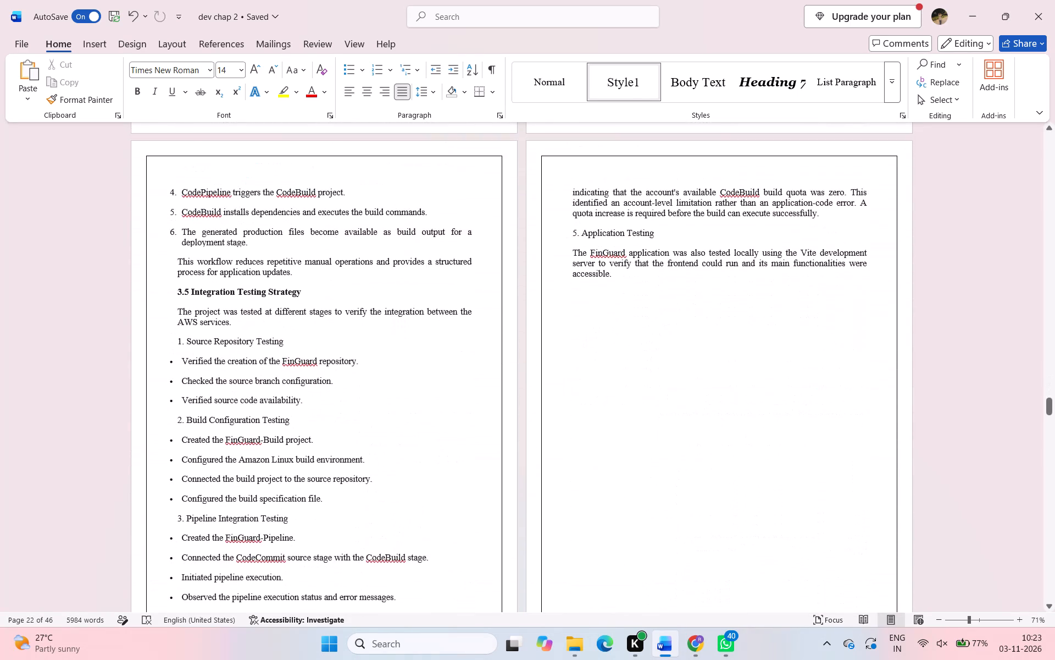
{"action": "scroll", "coordinate": [674, 369], "scroll_direction": "down", "scroll_amount": 4}
{"action": "scroll", "coordinate": [674, 369], "scroll_direction": "up", "scroll_amount": 7}
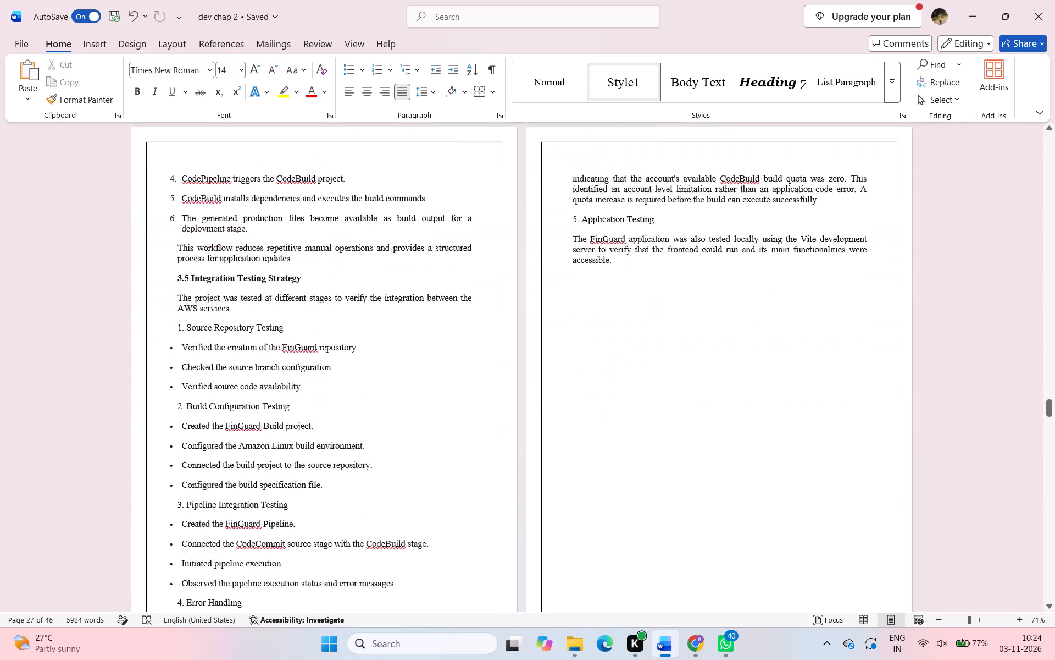
{"action": "scroll", "coordinate": [674, 369], "scroll_direction": "up", "scroll_amount": 1}
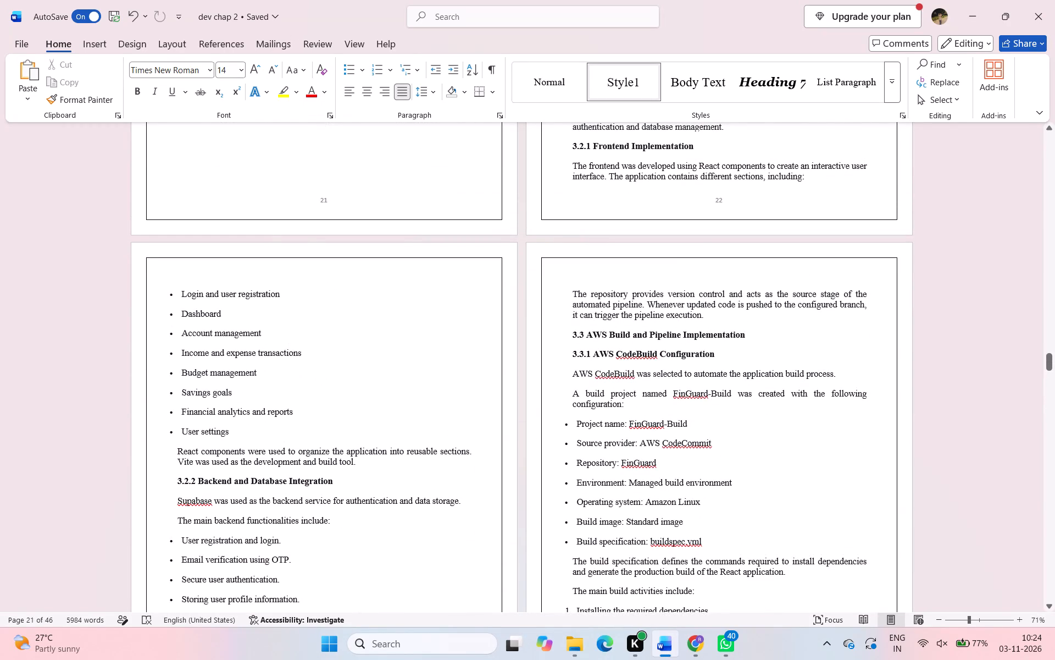
{"action": "left_click_drag", "start_coordinate": [582, 420], "coordinate": [684, 539]}
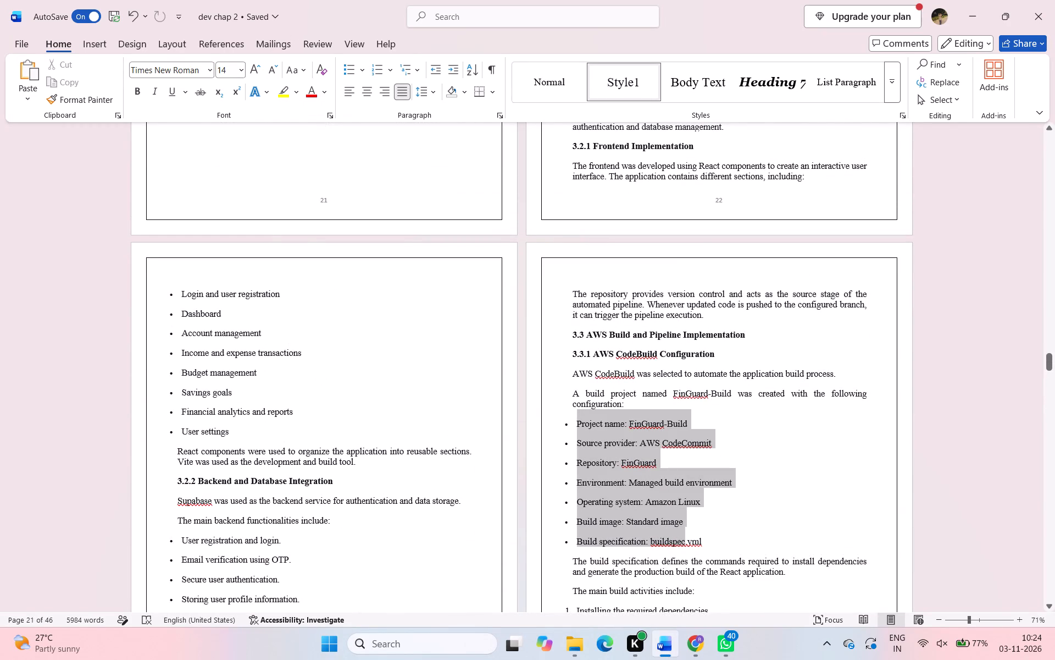
{"action": "left_click_drag", "start_coordinate": [684, 539], "coordinate": [697, 544]}
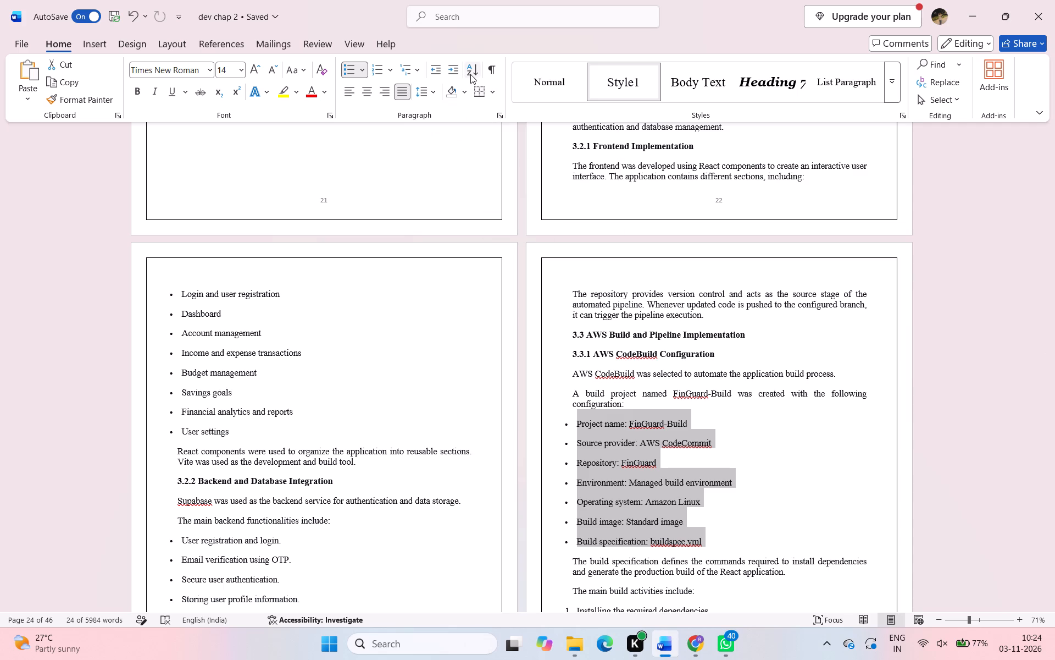
{"action": "left_click", "coordinate": [432, 95]}
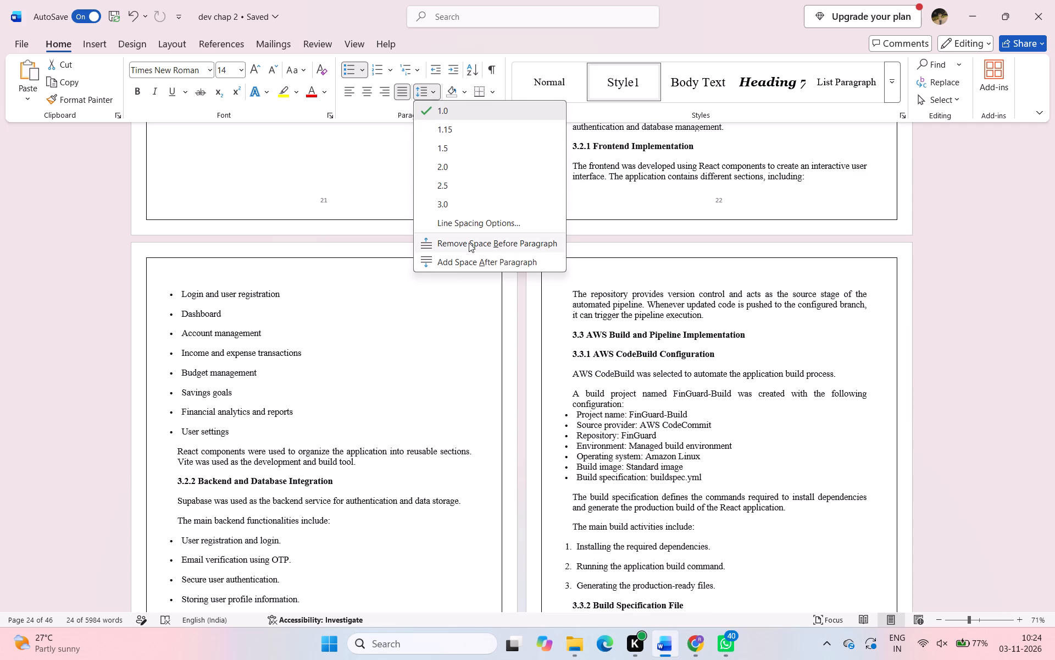
{"action": "left_click", "coordinate": [469, 243]}
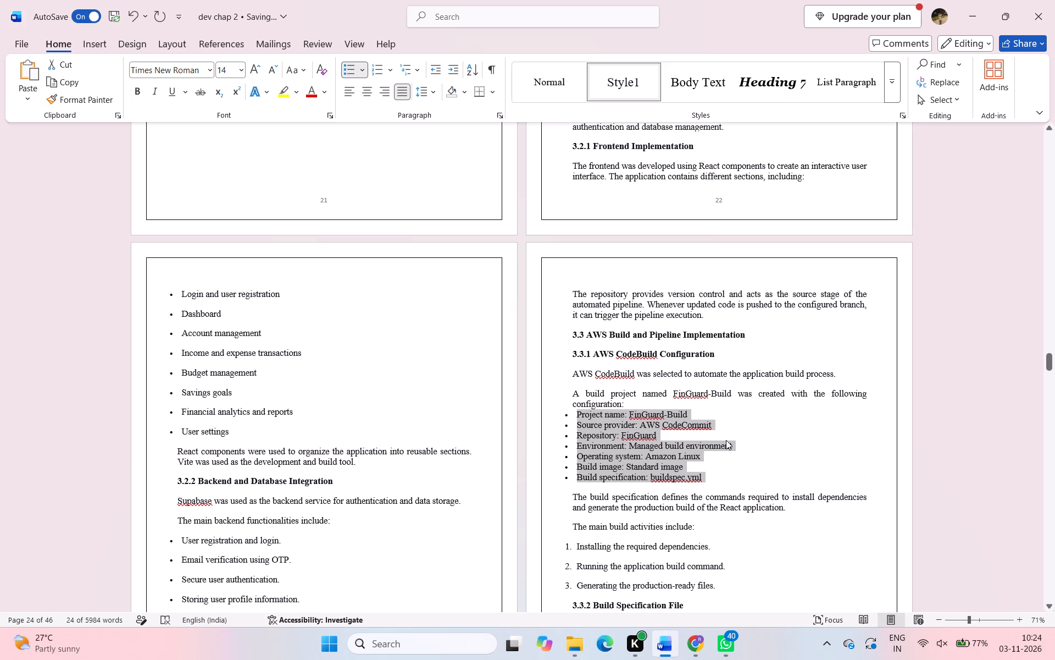
{"action": "left_click", "coordinate": [743, 438]}
In section 3.5, remove the space before paragraphs from the Source Repository Testing bullets through the 2. Build Configuration Testing line.
{"action": "scroll", "coordinate": [743, 438], "scroll_direction": "down", "scroll_amount": 4}
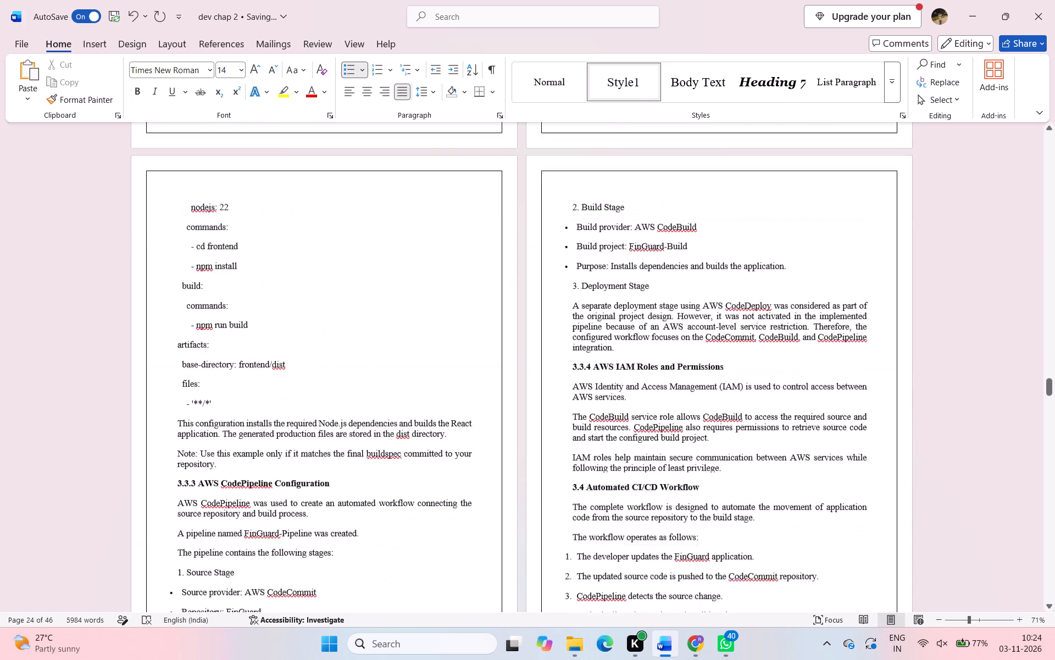
{"action": "scroll", "coordinate": [743, 438], "scroll_direction": "down", "scroll_amount": 2}
{"action": "scroll", "coordinate": [743, 438], "scroll_direction": "up", "scroll_amount": 1}
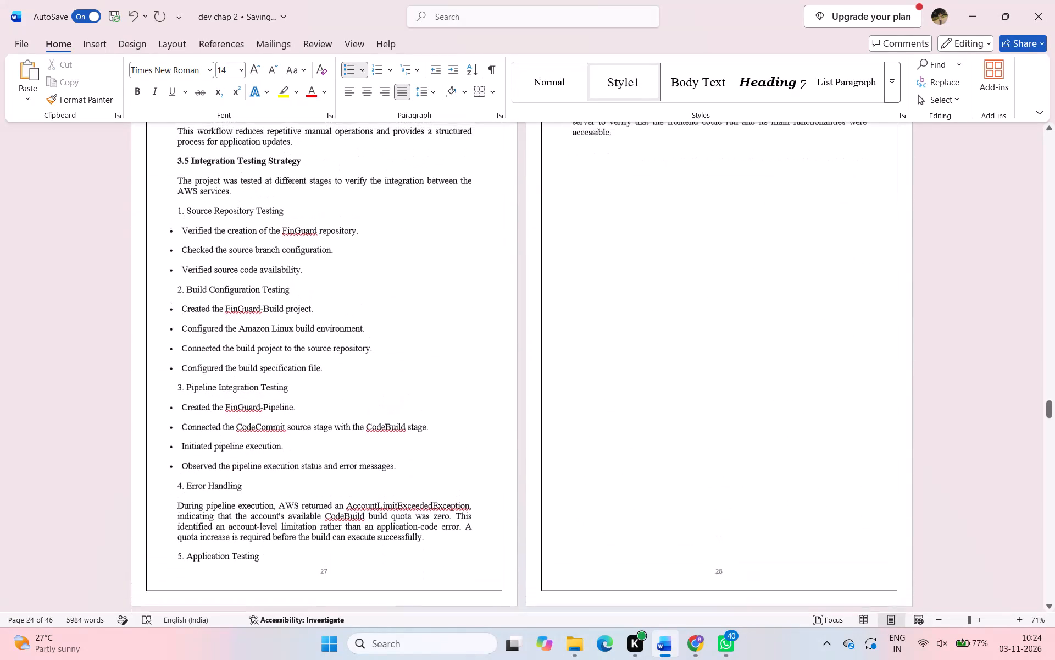
{"action": "scroll", "coordinate": [743, 438], "scroll_direction": "up", "scroll_amount": 2}
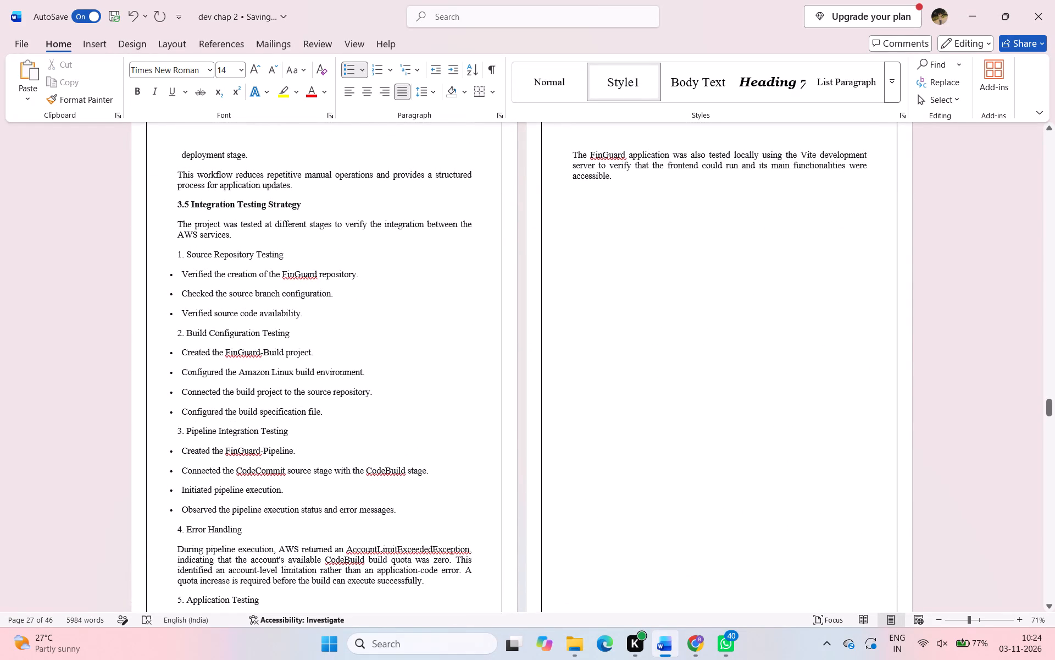
{"action": "left_click_drag", "start_coordinate": [180, 269], "coordinate": [184, 272]}
{"action": "left_click_drag", "start_coordinate": [184, 272], "coordinate": [299, 333]}
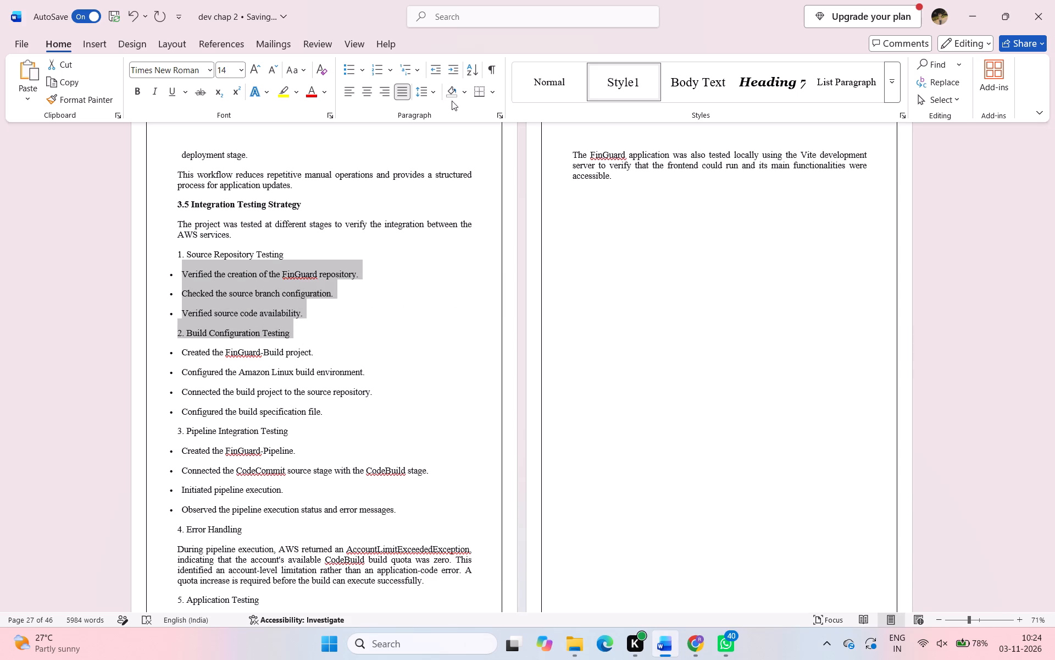
{"action": "left_click", "coordinate": [425, 94]}
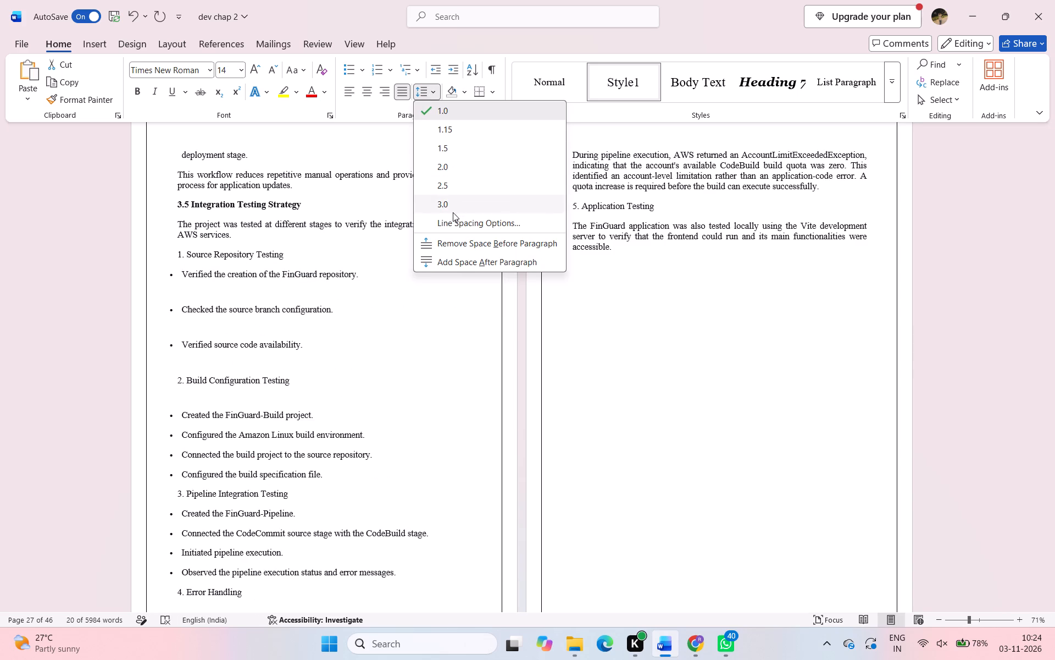
{"action": "left_click", "coordinate": [453, 251]}
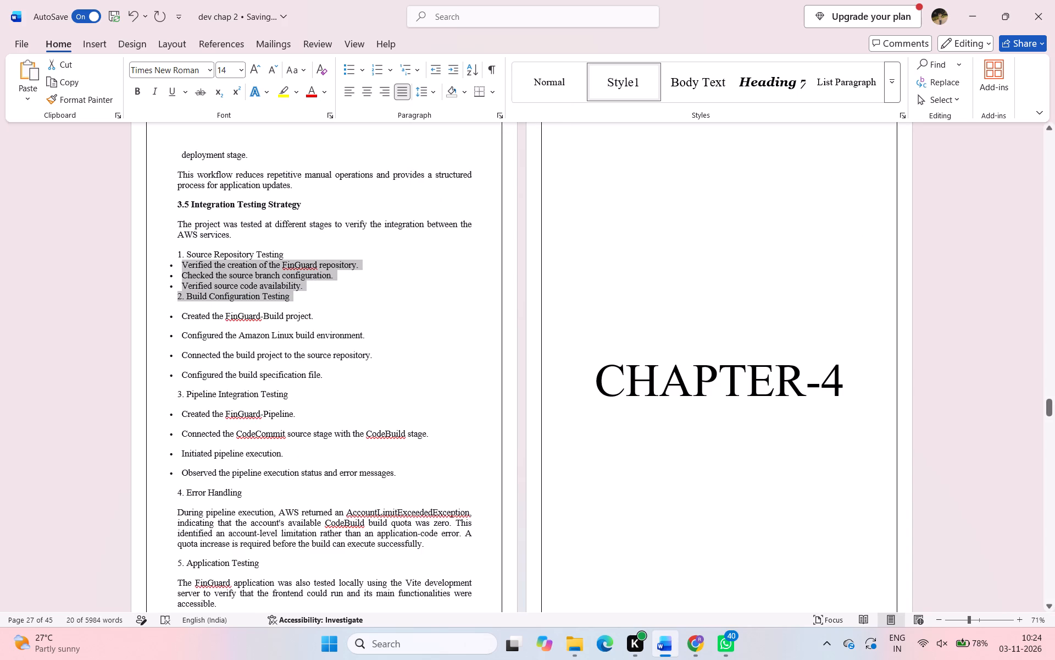
Remove the space before paragraphs from the Build Configuration Testing bullets through the last Pipeline Integration Testing bullet.
{"action": "left_click_drag", "start_coordinate": [183, 315], "coordinate": [335, 449]}
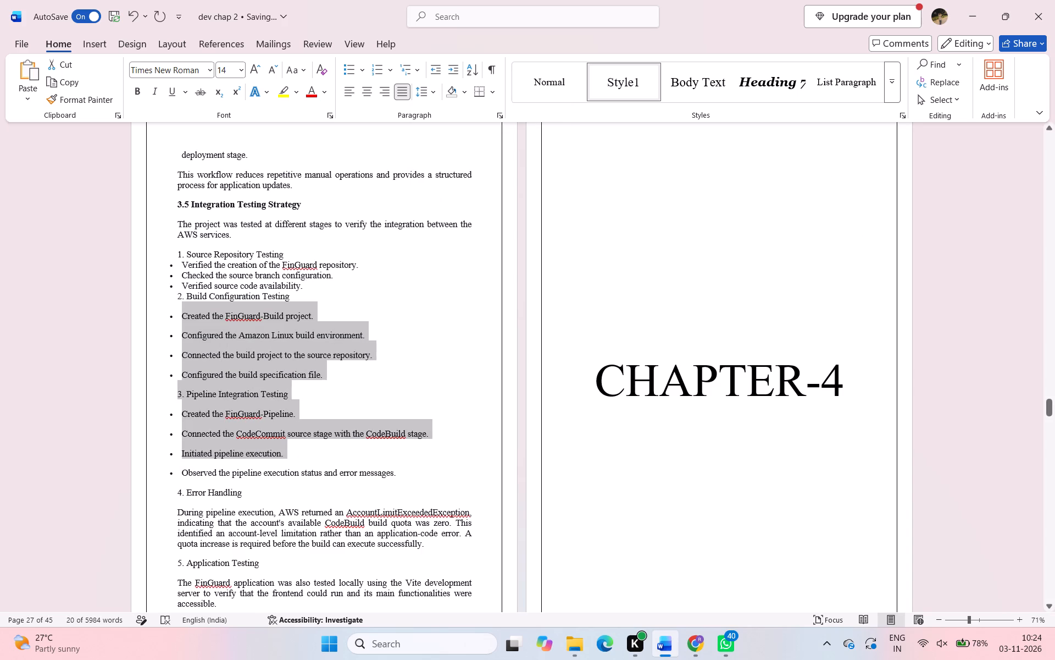
{"action": "left_click_drag", "start_coordinate": [335, 449], "coordinate": [378, 468]}
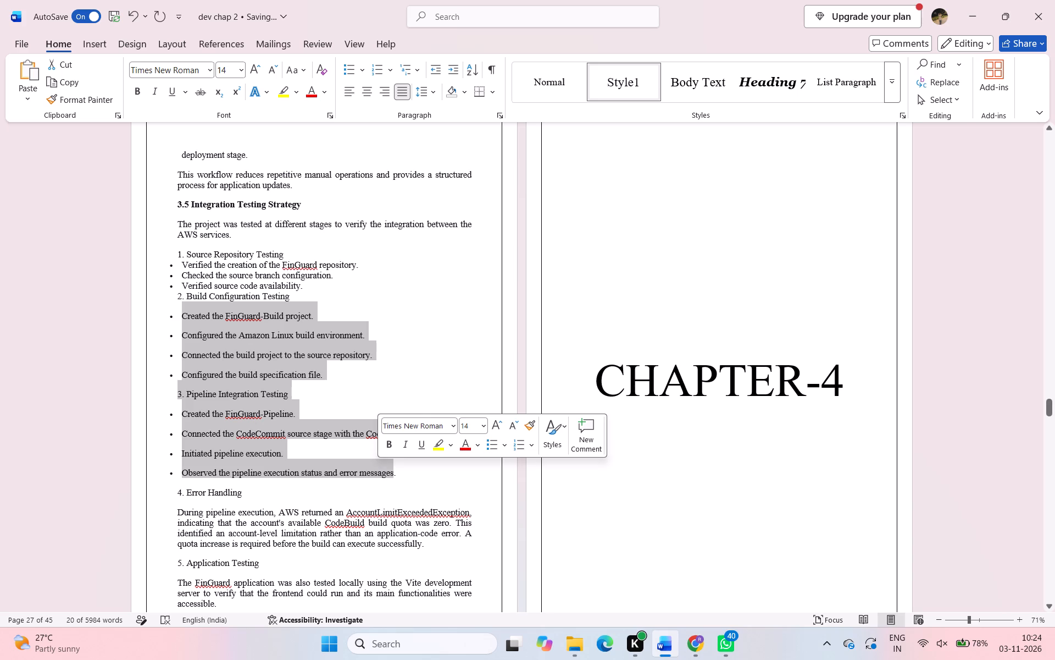
{"action": "left_click", "coordinate": [425, 94]}
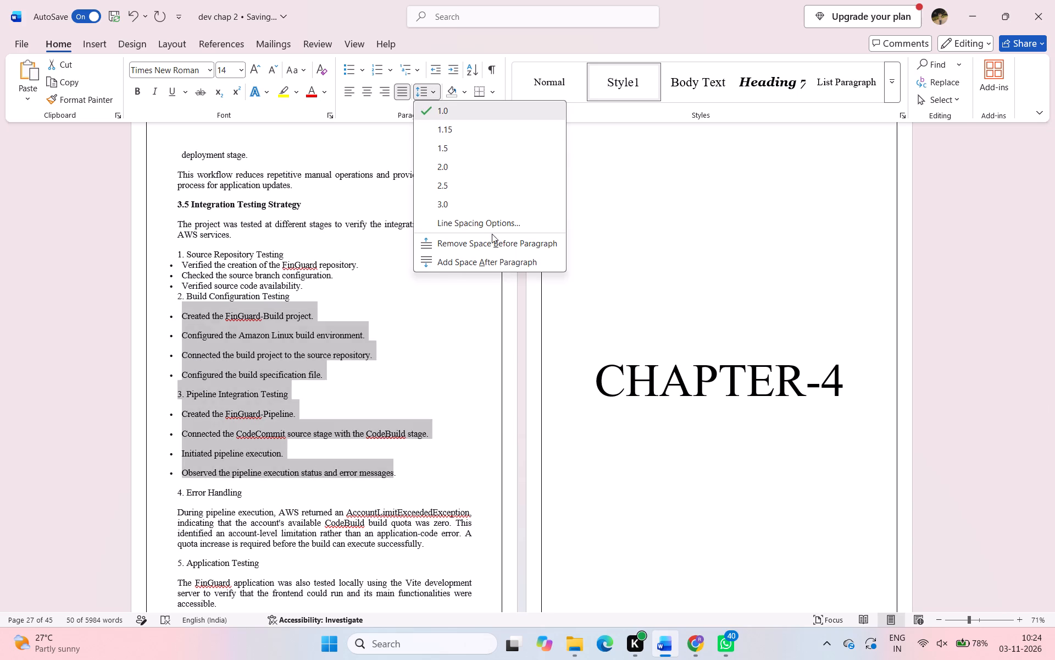
{"action": "left_click", "coordinate": [490, 237]}
{"action": "left_click", "coordinate": [399, 339]}
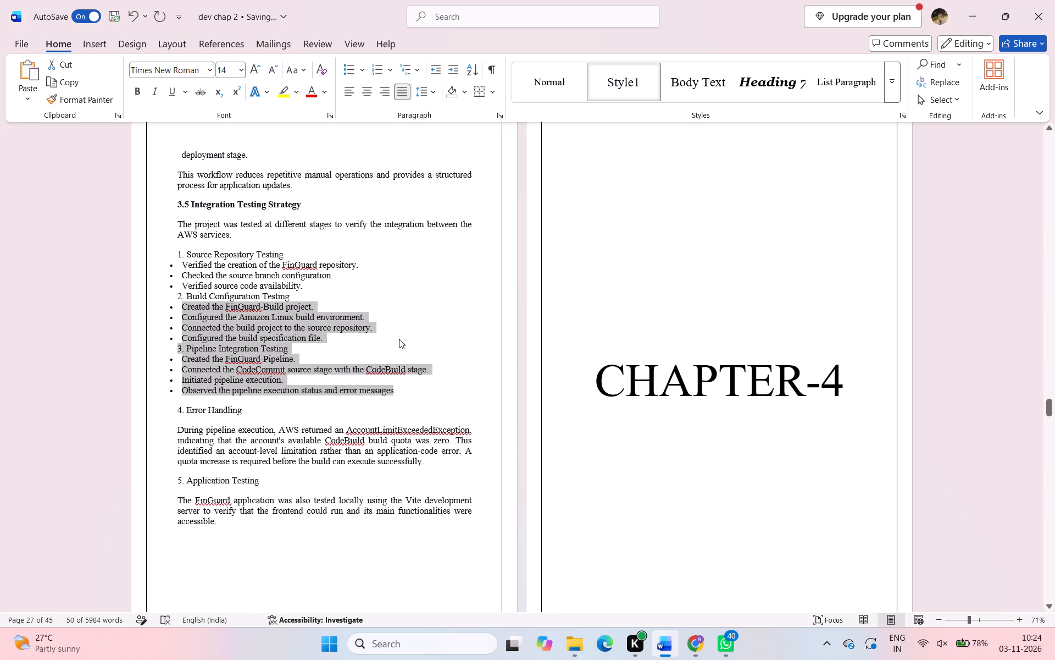
Insert an unbulleted blank line between the Source Repository Testing bullets and 2. Build Configuration Testing.
{"action": "left_click", "coordinate": [308, 289]}
{"action": "key", "text": "Return"}
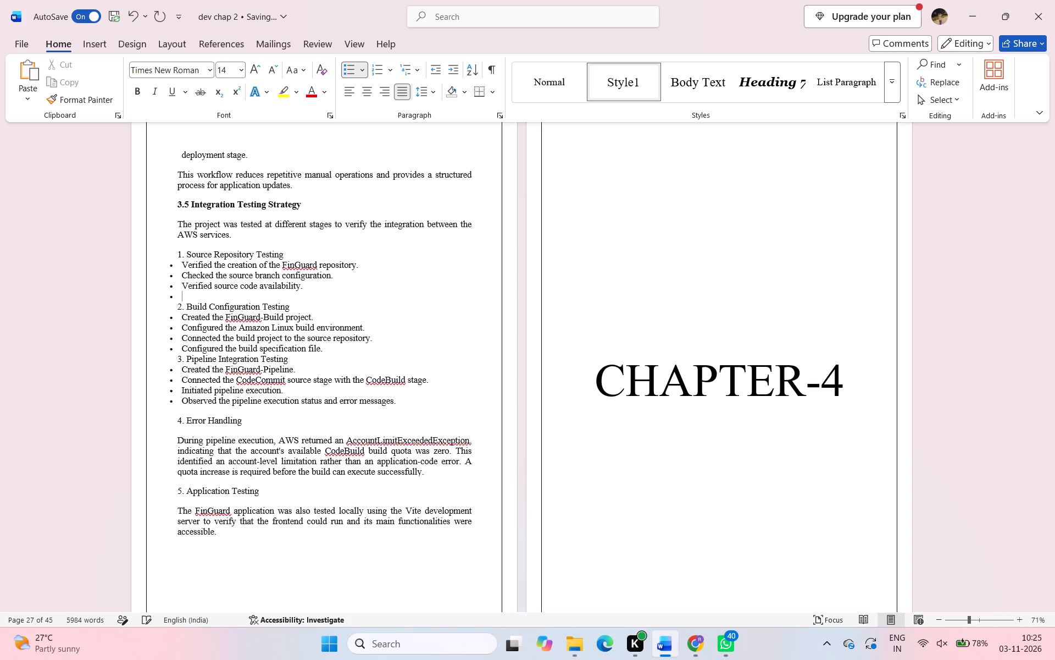
{"action": "key", "text": "BackSpace"}
Insert an unbulleted blank line between the Build Configuration Testing bullets and 3. Pipeline Integration Testing.
{"action": "left_click", "coordinate": [323, 353]}
{"action": "key", "text": "Right"}
{"action": "key", "text": "Return"}
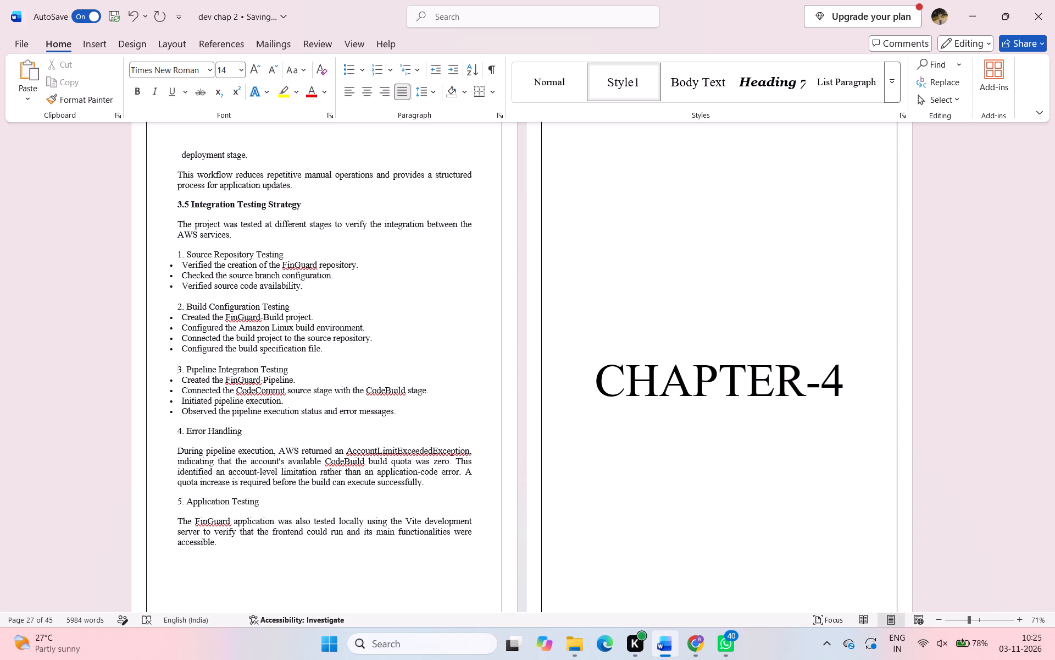
Delete the large CHAPTER-4 title page, showing formatting marks to remove its next-page section break as well.
{"action": "scroll", "coordinate": [349, 375], "scroll_direction": "down", "scroll_amount": 3}
{"action": "scroll", "coordinate": [349, 375], "scroll_direction": "right", "scroll_amount": 1}
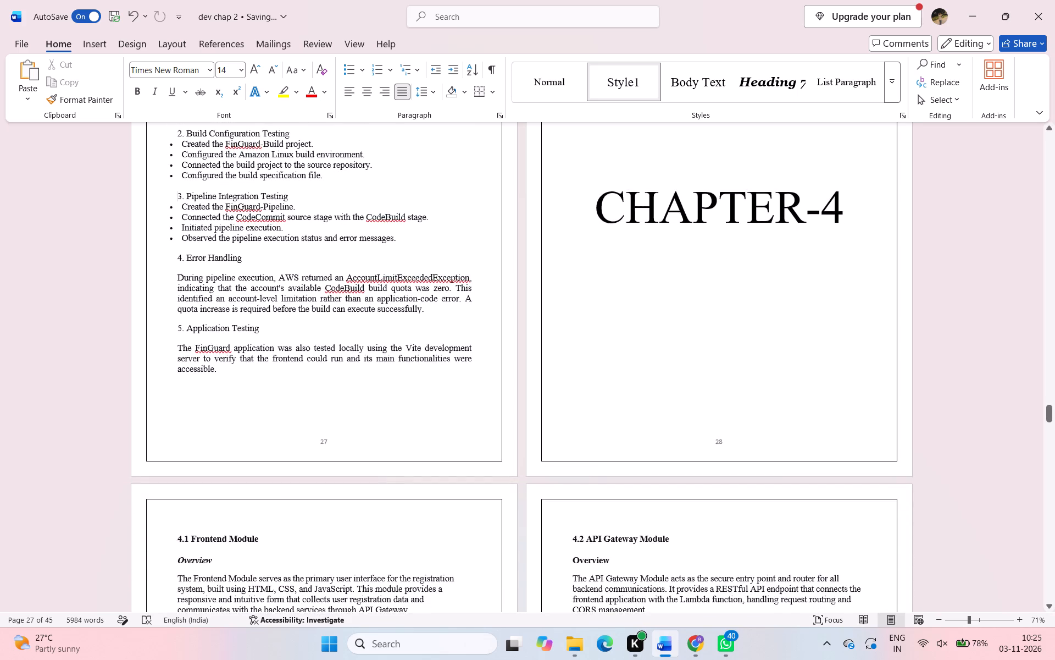
{"action": "scroll", "coordinate": [349, 375], "scroll_direction": "up", "scroll_amount": 2}
{"action": "scroll", "coordinate": [578, 141], "scroll_direction": "up", "scroll_amount": 1}
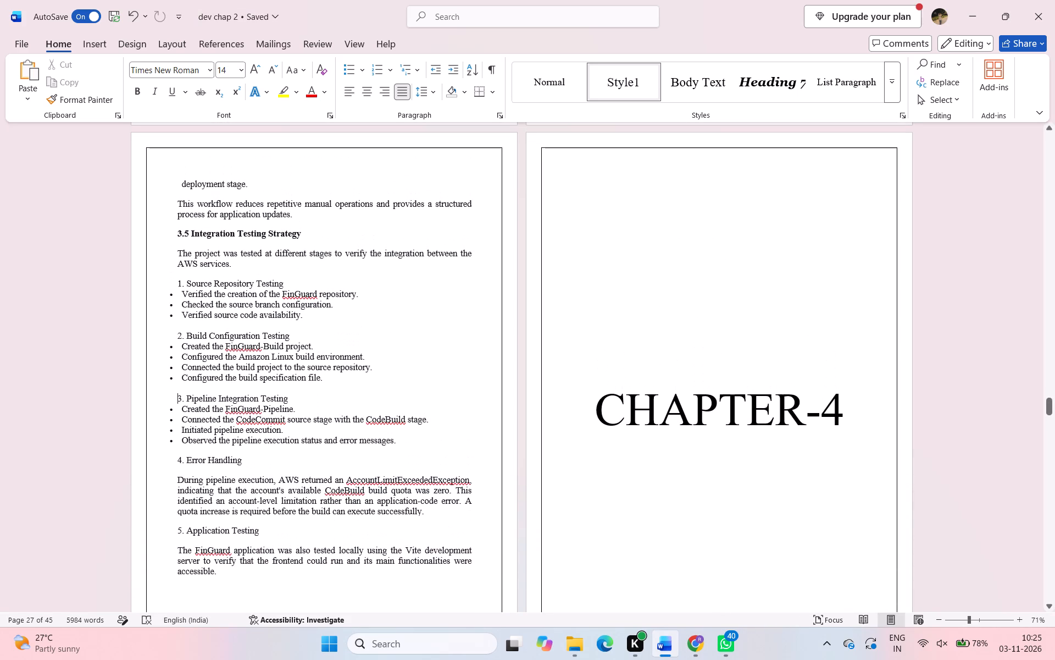
{"action": "left_click_drag", "start_coordinate": [567, 185], "coordinate": [842, 394]}
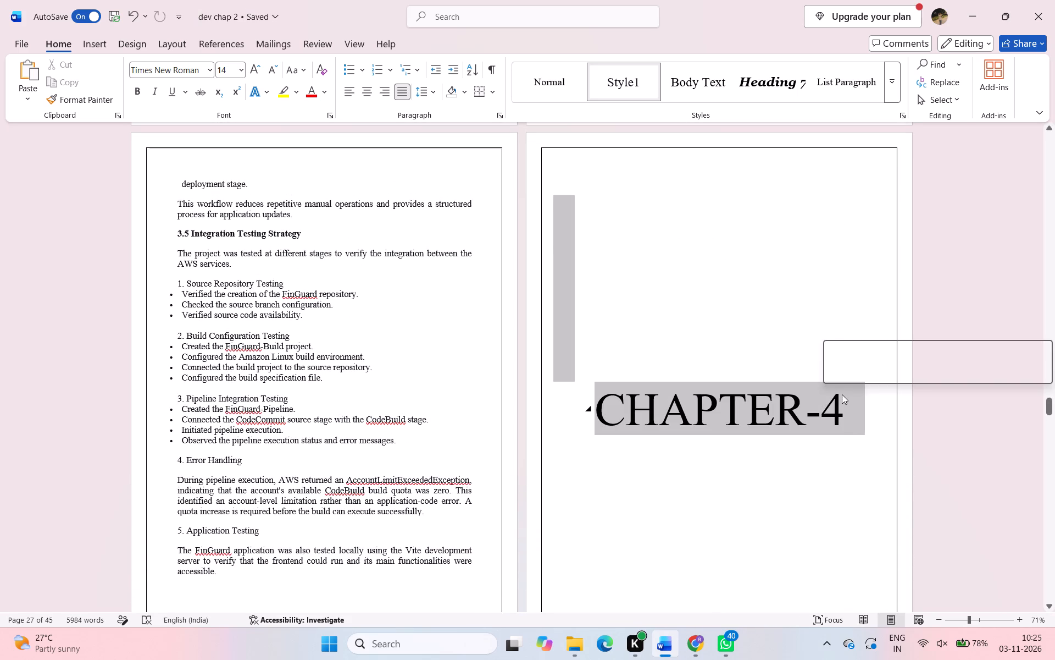
{"action": "key", "text": "BackSpace"}
{"action": "key", "text": "BackSpace"}
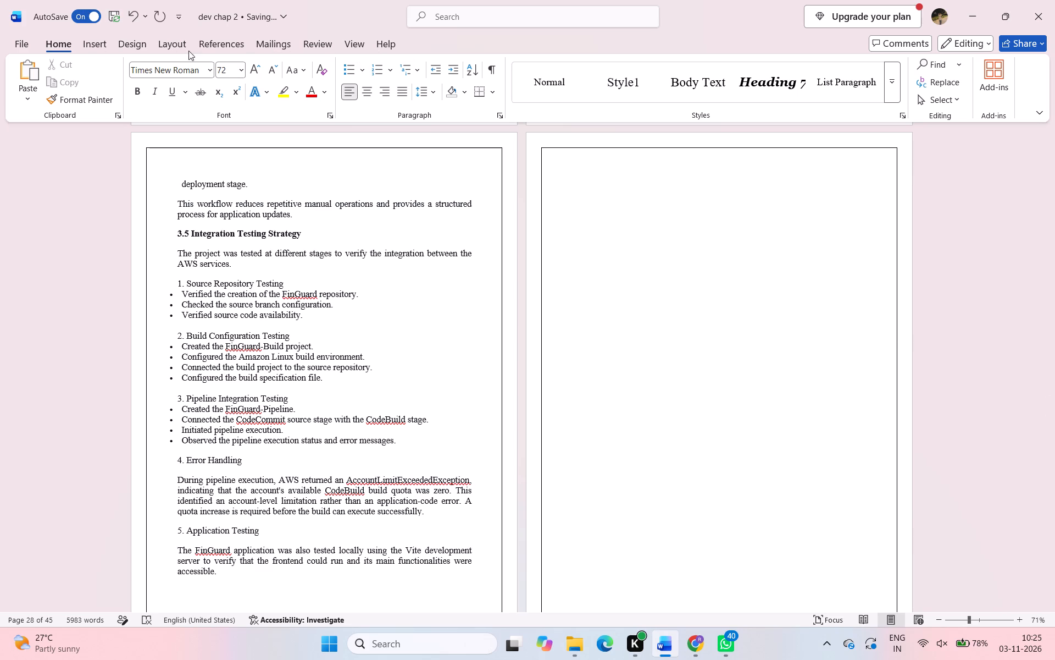
{"action": "left_click", "coordinate": [486, 70]}
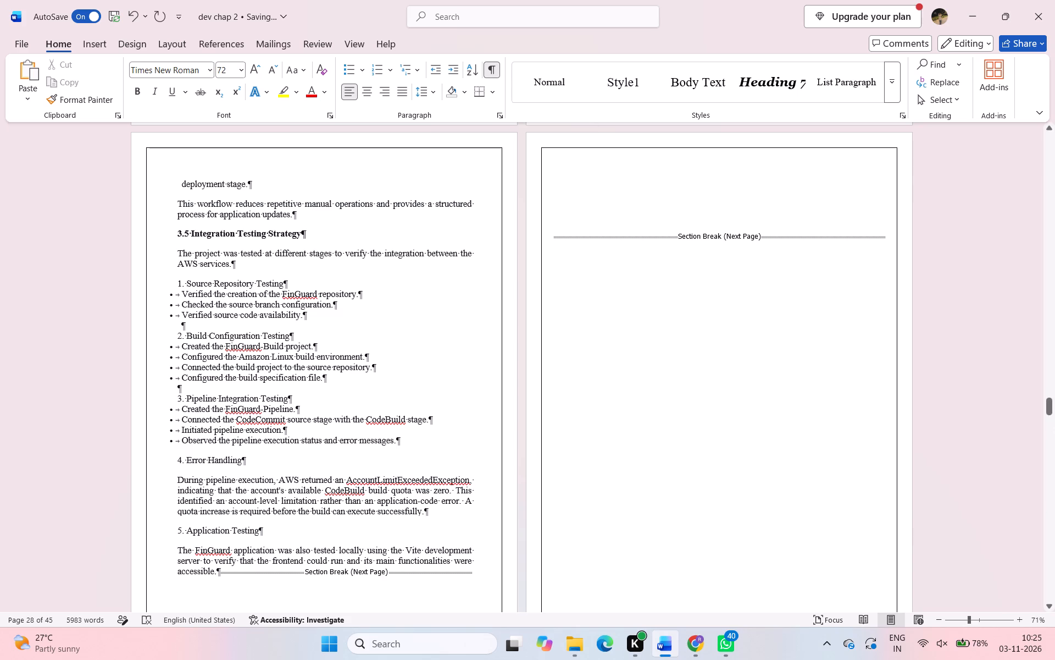
{"action": "left_click", "coordinate": [756, 237]}
{"action": "key", "text": "Delete"}
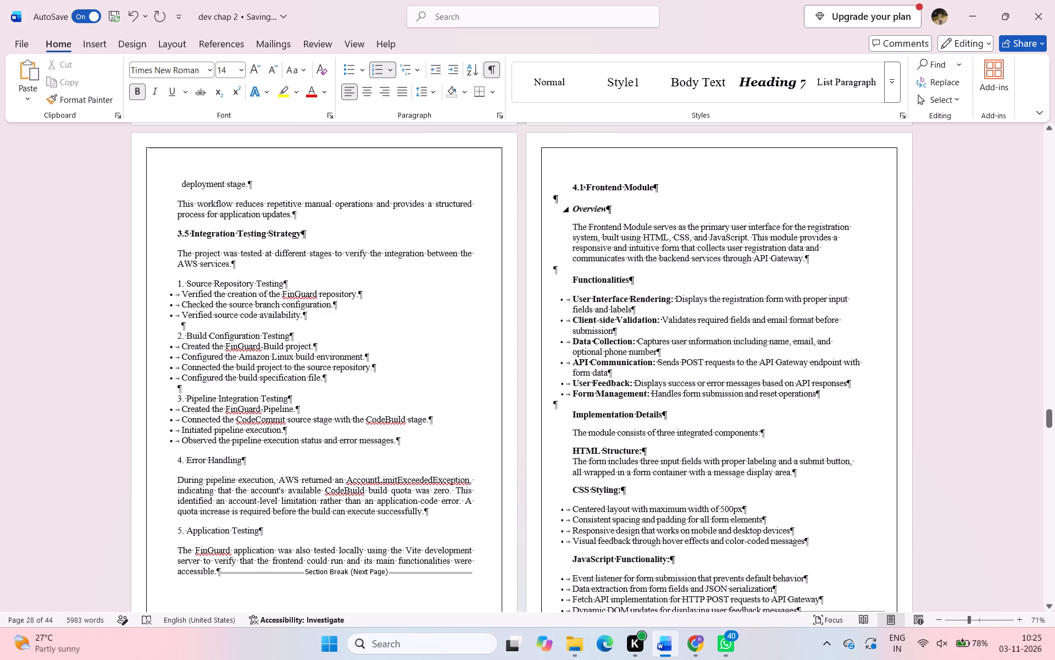
{"action": "key", "text": "Up"}
{"action": "key", "text": "Down"}
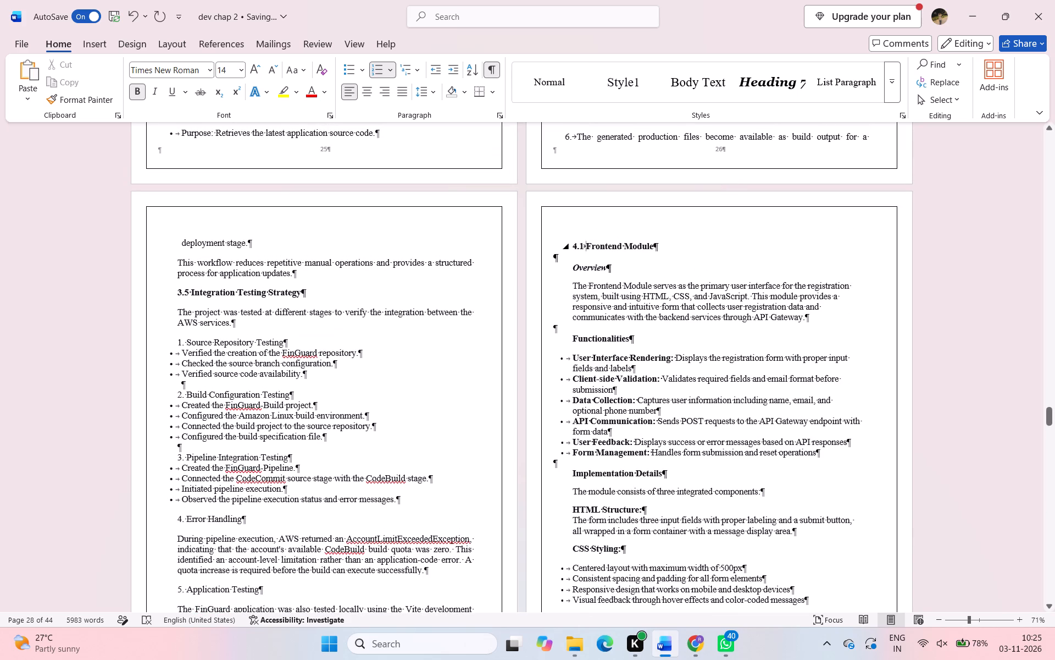
{"action": "scroll", "coordinate": [590, 247], "scroll_direction": "down", "scroll_amount": 3}
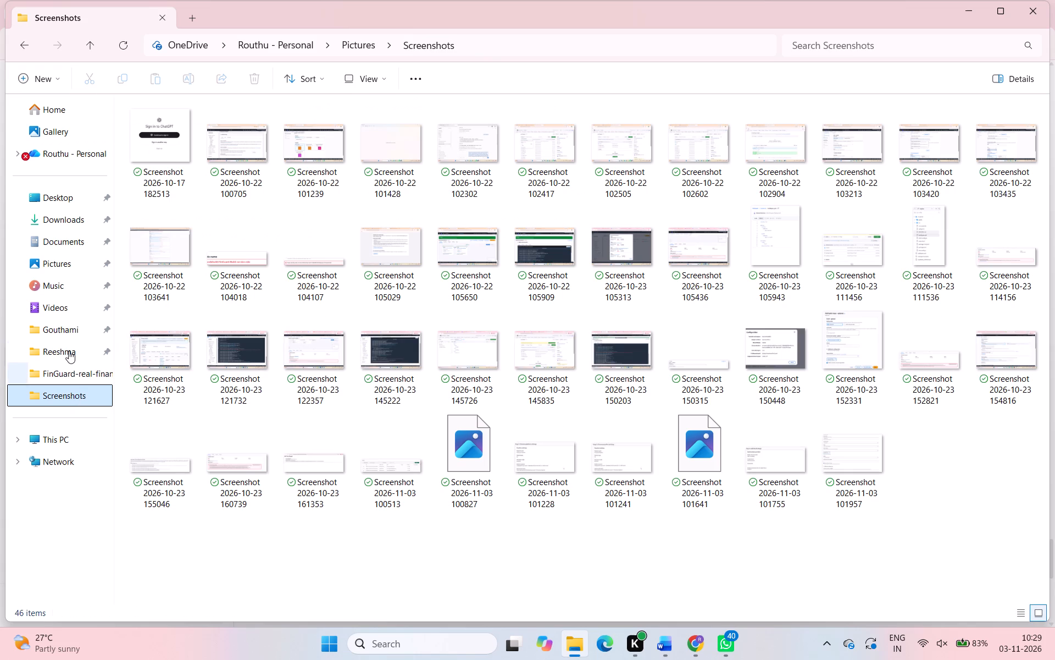
{"action": "left_click", "coordinate": [69, 350]}
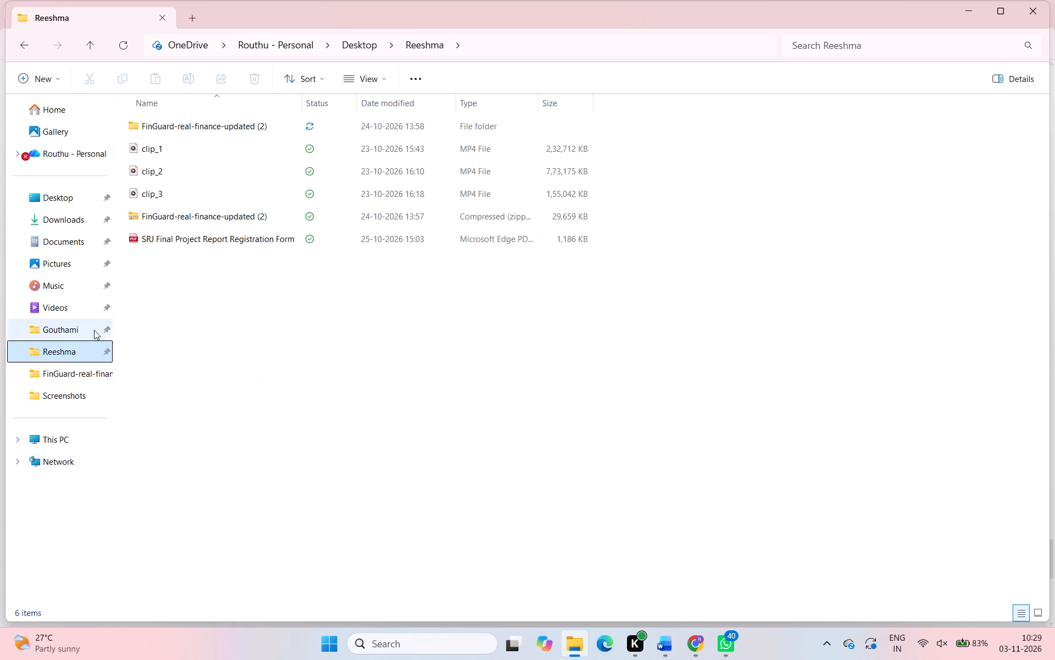
{"action": "double_click", "coordinate": [240, 129]}
{"action": "left_click", "coordinate": [240, 129]}
{"action": "double_click", "coordinate": [240, 129]}
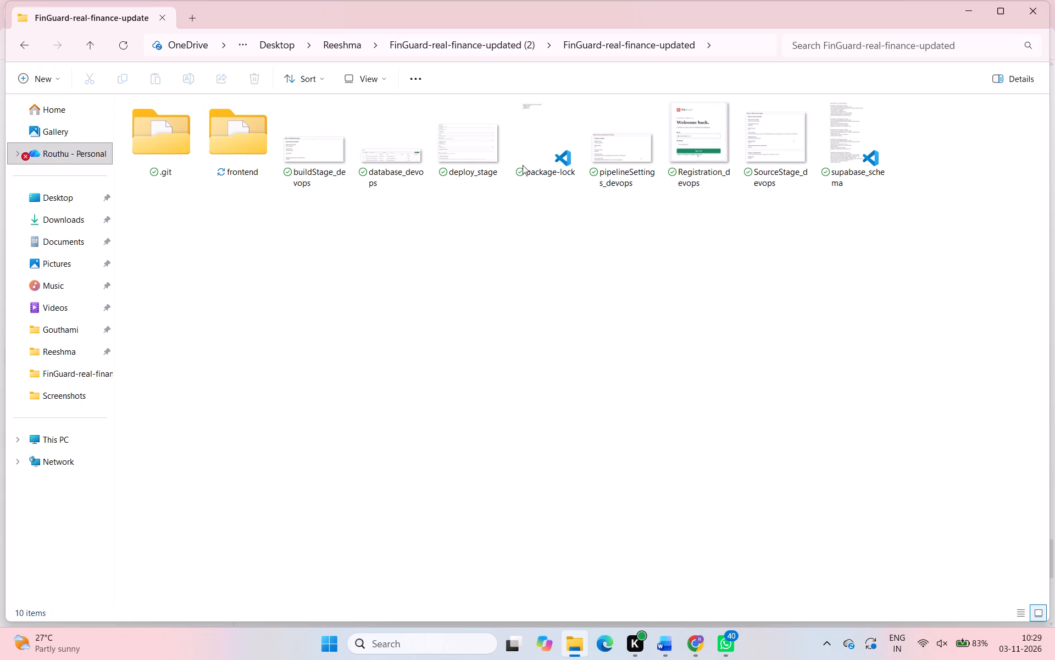
{"action": "left_click", "coordinate": [385, 160]}
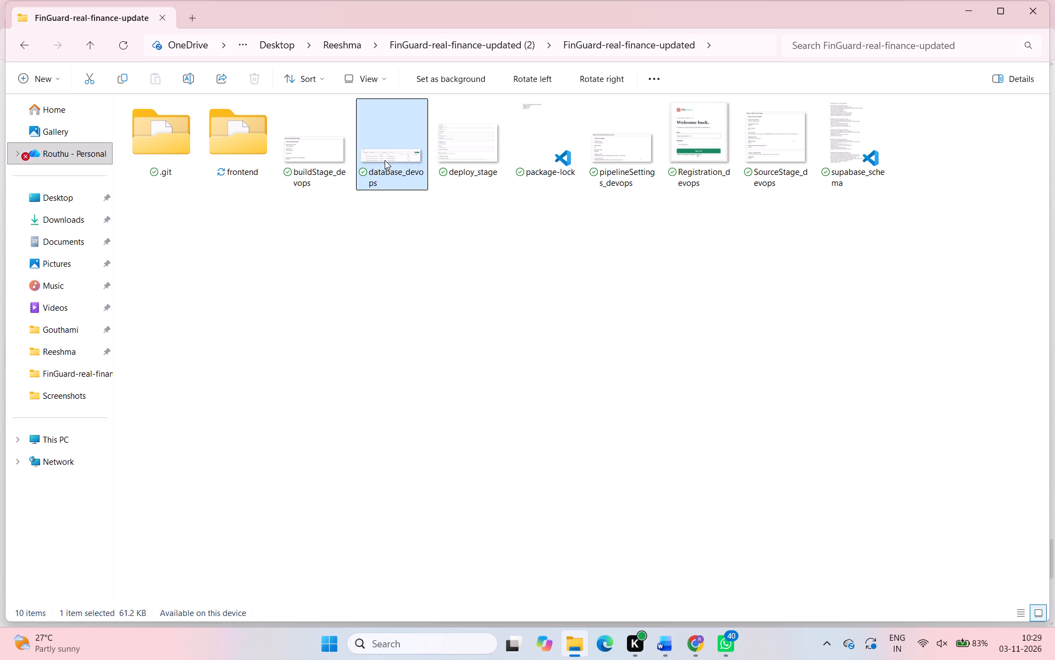
{"action": "key", "text": "ctrl+c"}
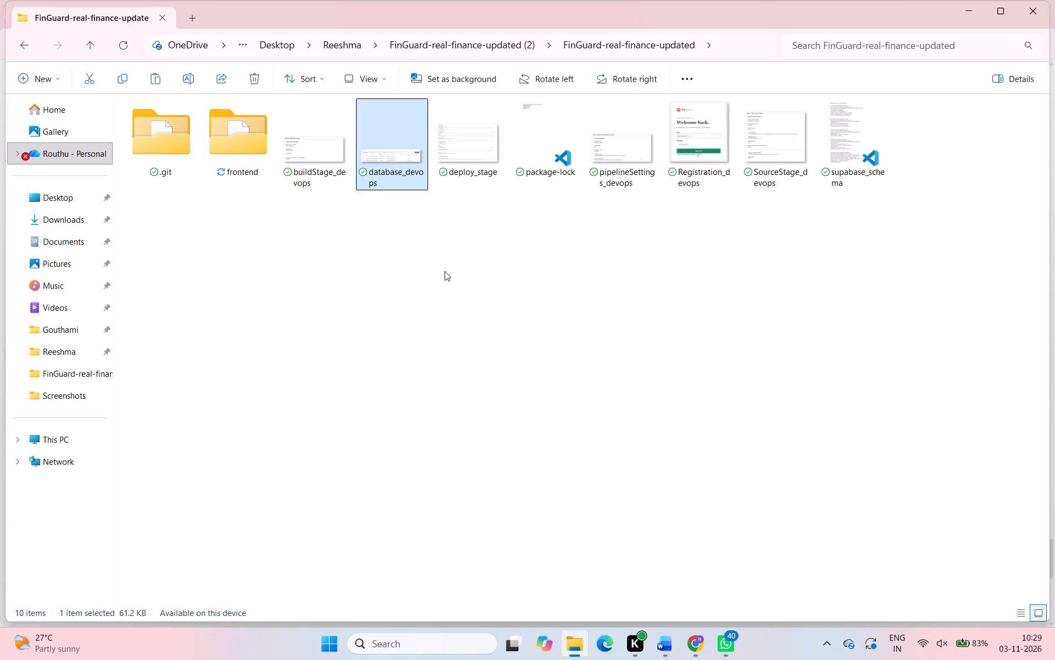
Back in the Word report, paste the database image on a new line below the Database Output heading in section 4.4.
{"action": "left_click", "coordinate": [665, 651]}
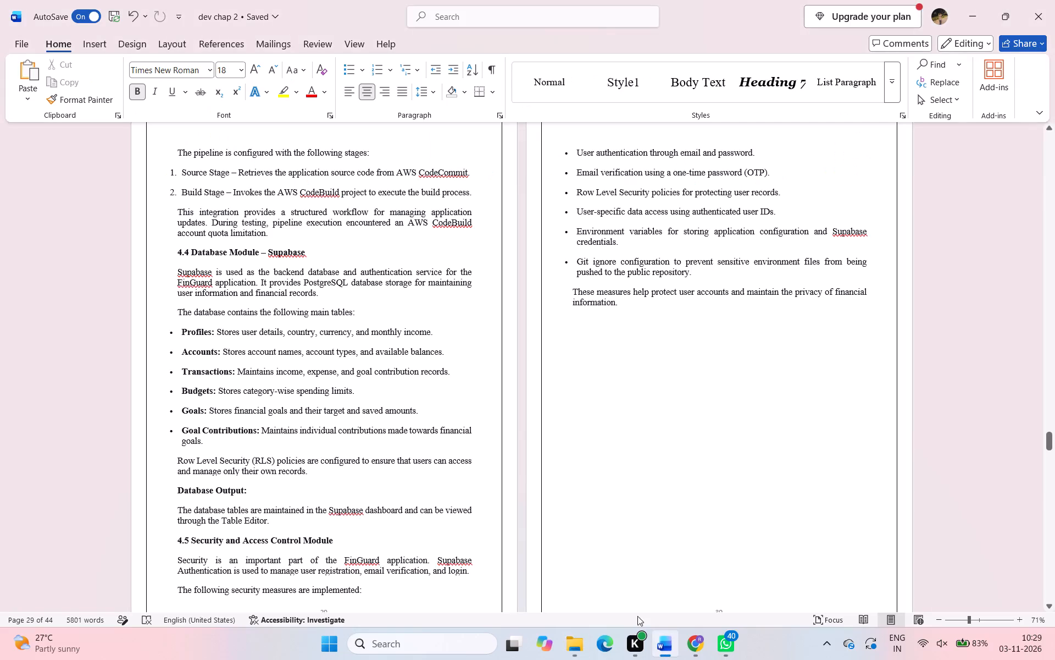
{"action": "scroll", "coordinate": [636, 416], "scroll_direction": "up", "scroll_amount": 1}
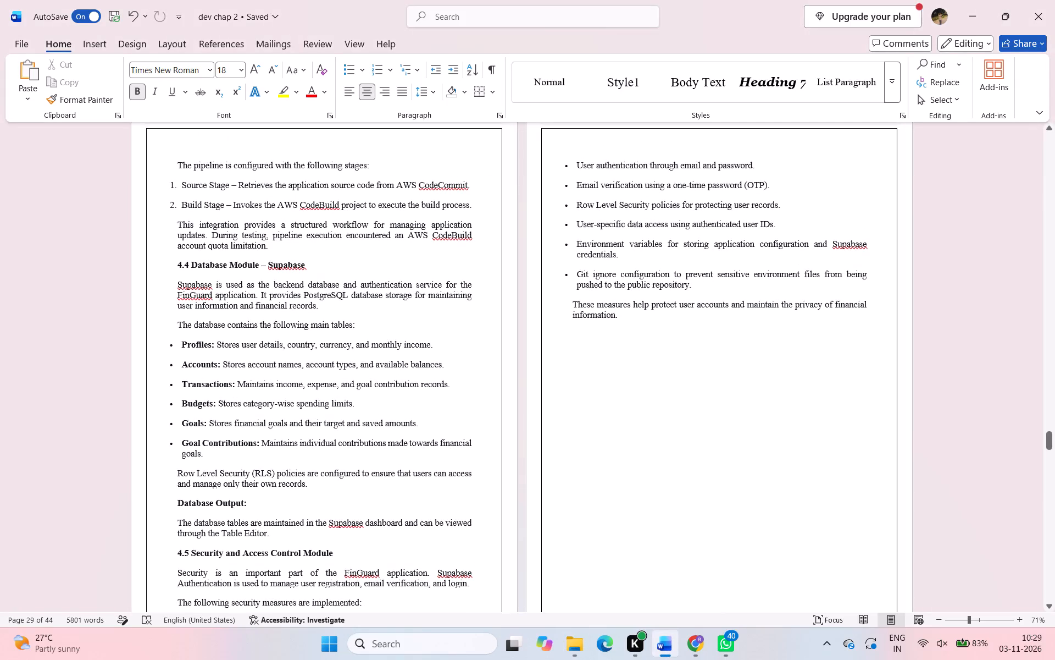
{"action": "left_click", "coordinate": [259, 505]}
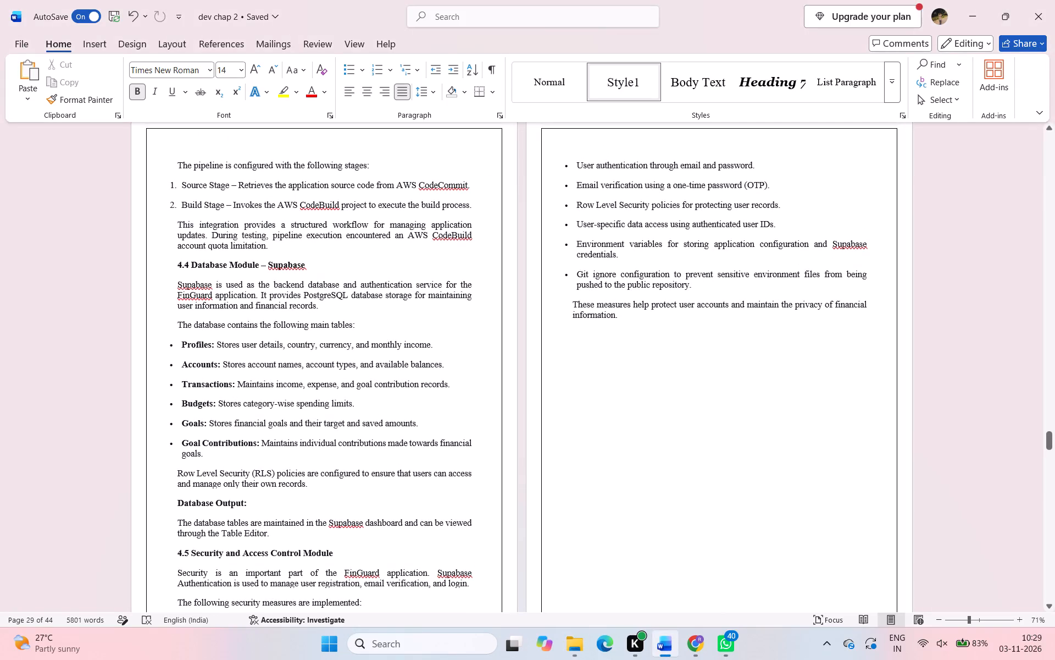
{"action": "key", "text": "Return"}
{"action": "key", "text": "ctrl+v"}
Resize the database screenshot to fit inside the page border and remove its paragraph's left indent.
{"action": "scroll", "coordinate": [259, 505], "scroll_direction": "down", "scroll_amount": 1}
{"action": "left_click", "coordinate": [374, 387]}
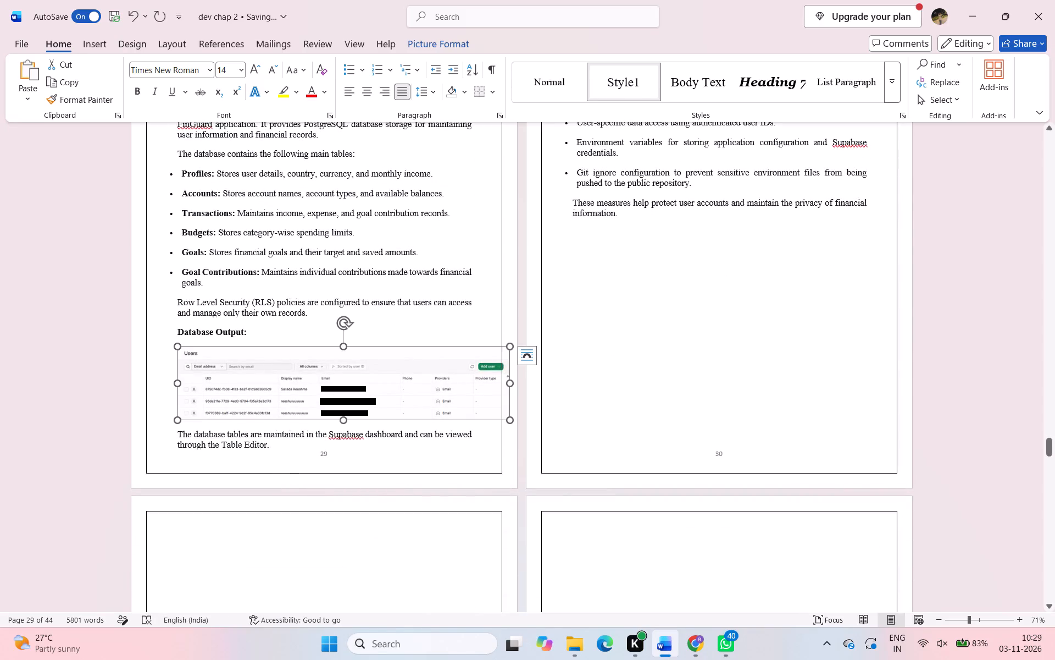
{"action": "left_click_drag", "start_coordinate": [508, 421], "coordinate": [468, 419]}
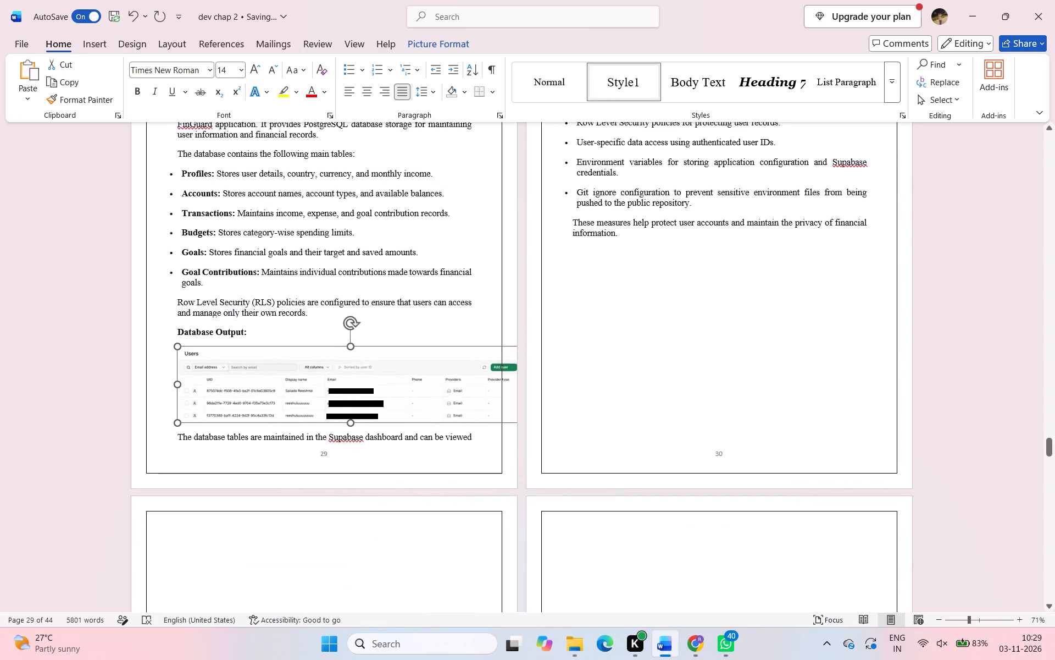
{"action": "left_click_drag", "start_coordinate": [468, 419], "coordinate": [479, 392]}
{"action": "left_click", "coordinate": [164, 409]}
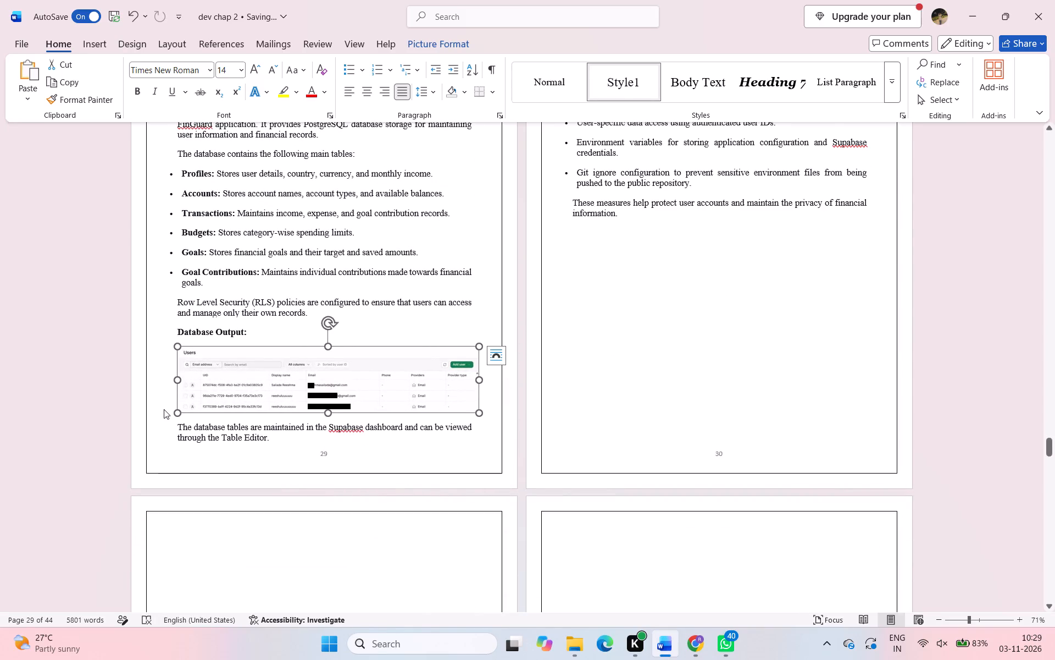
{"action": "key", "text": "BackSpace"}
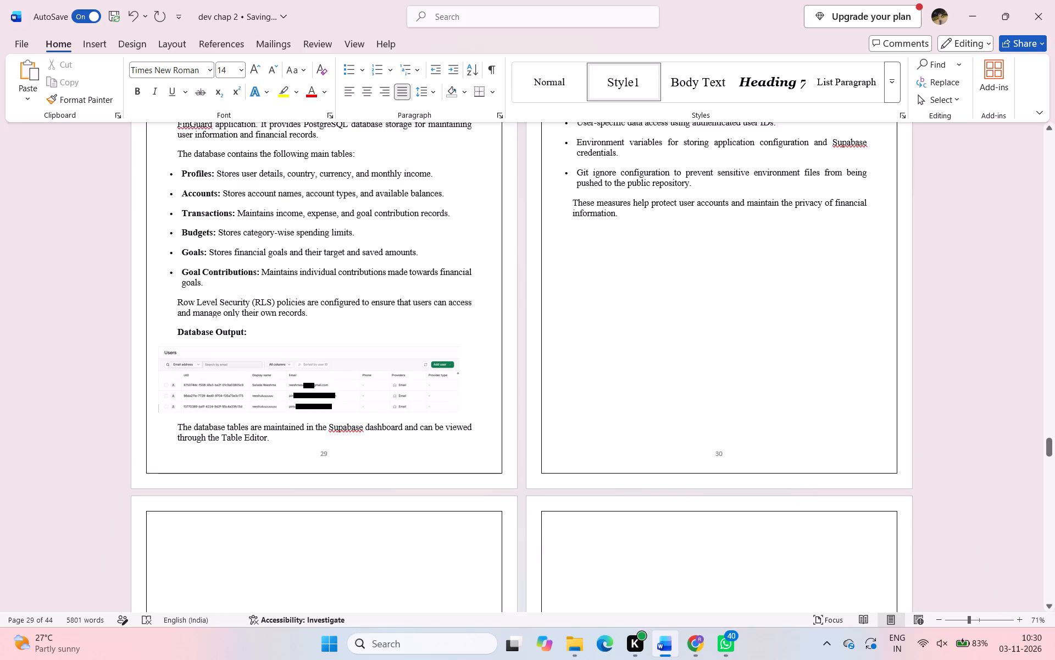
{"action": "left_click", "coordinate": [335, 352]}
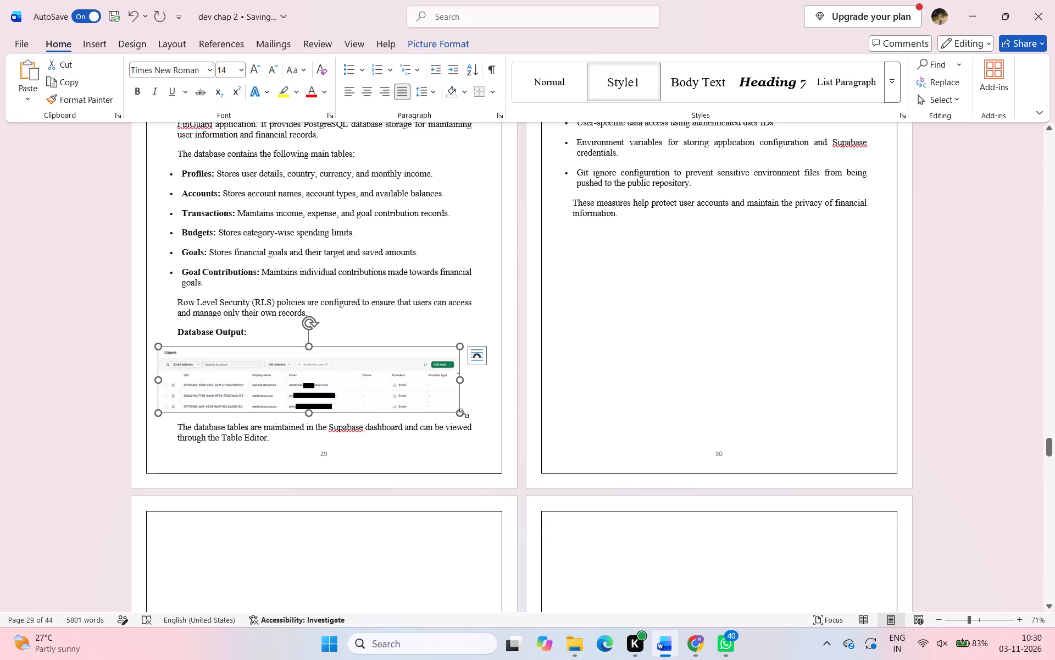
{"action": "left_click_drag", "start_coordinate": [459, 412], "coordinate": [469, 419]}
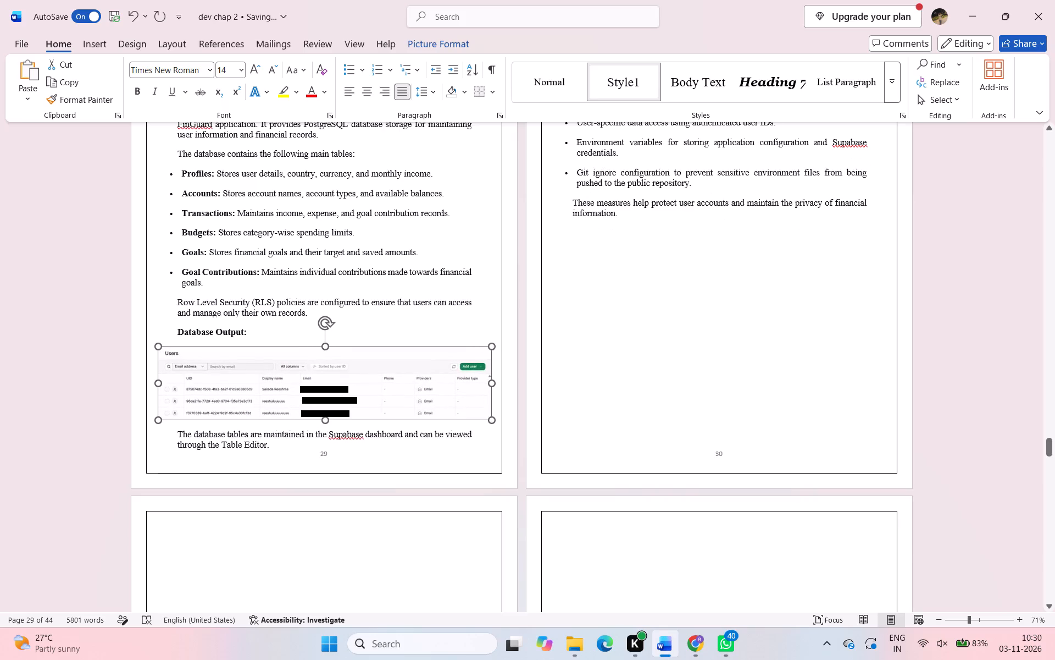
{"action": "left_click_drag", "start_coordinate": [469, 419], "coordinate": [469, 420]}
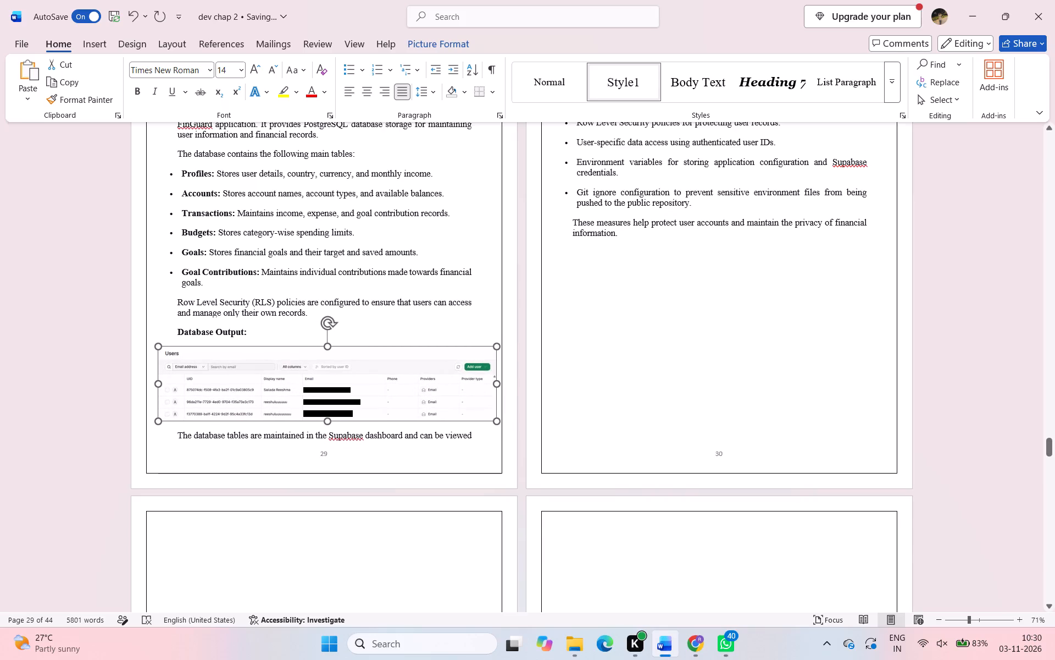
{"action": "left_click_drag", "start_coordinate": [469, 420], "coordinate": [468, 417]}
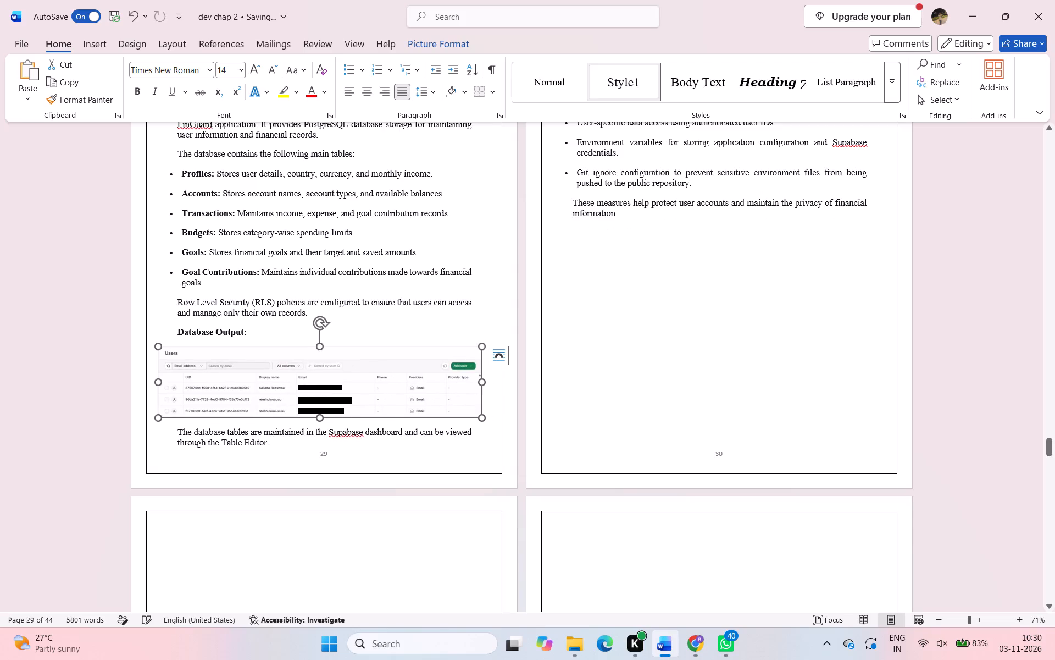
Add the caption "Figure 4.1: Database output" on a new line below the database screenshot and centre it.
{"action": "left_click", "coordinate": [177, 430]}
{"action": "key", "text": "Return"}
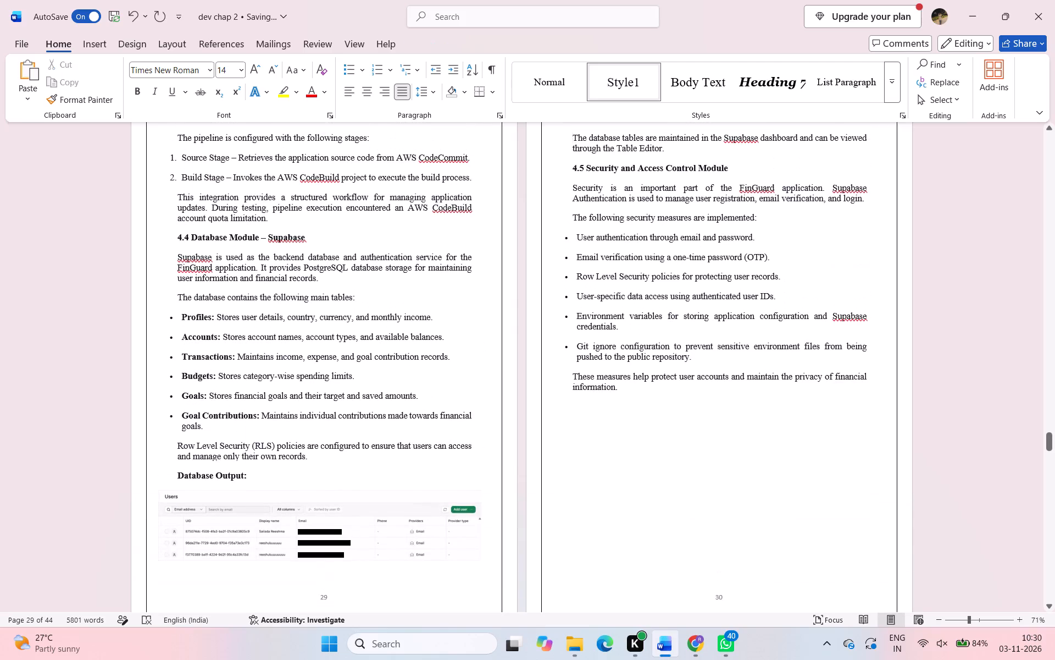
{"action": "scroll", "coordinate": [177, 430], "scroll_direction": "right", "scroll_amount": 1}
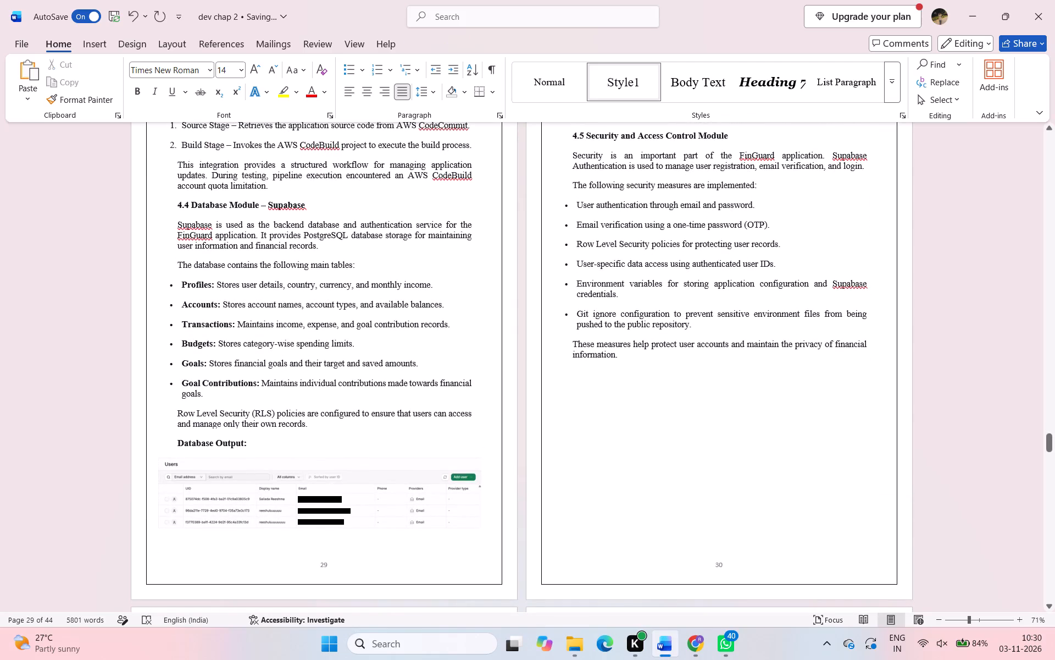
{"action": "left_click", "coordinate": [225, 538]}
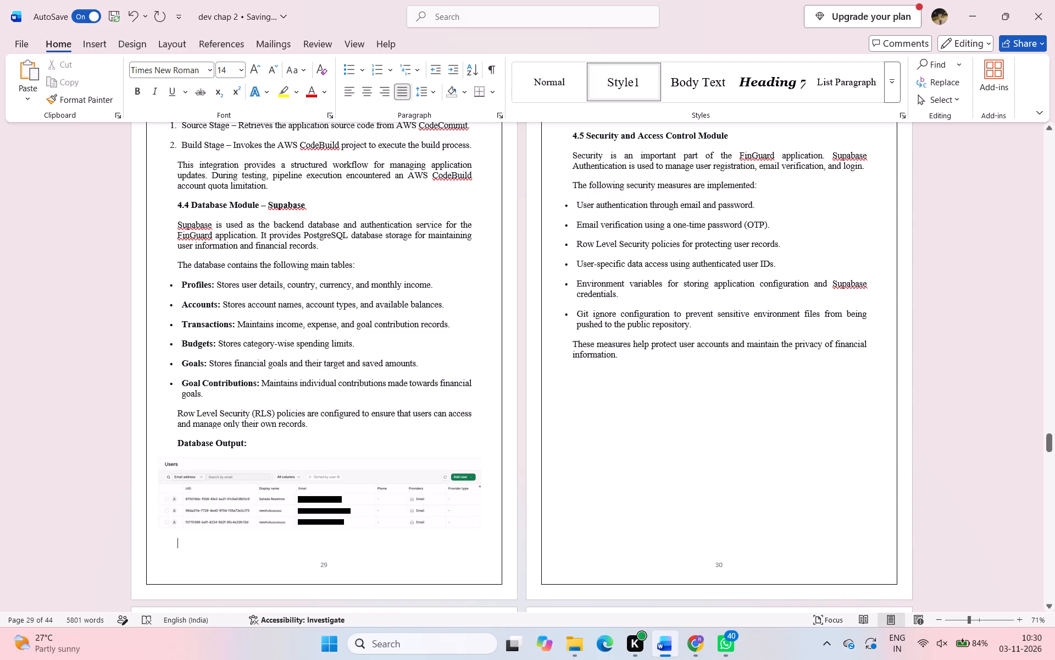
{"action": "type", "text": "FI"}
{"action": "key", "text": "BackSpace"}
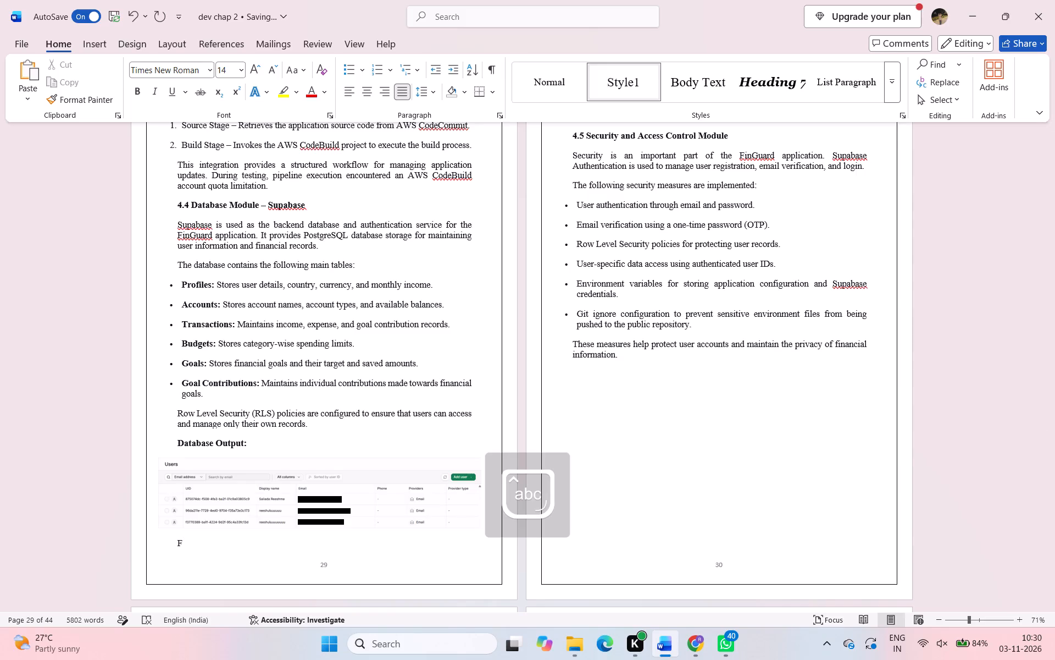
{"action": "type", "text": "igu"}
{"action": "type", "text": "re"}
{"action": "key", "text": "space"}
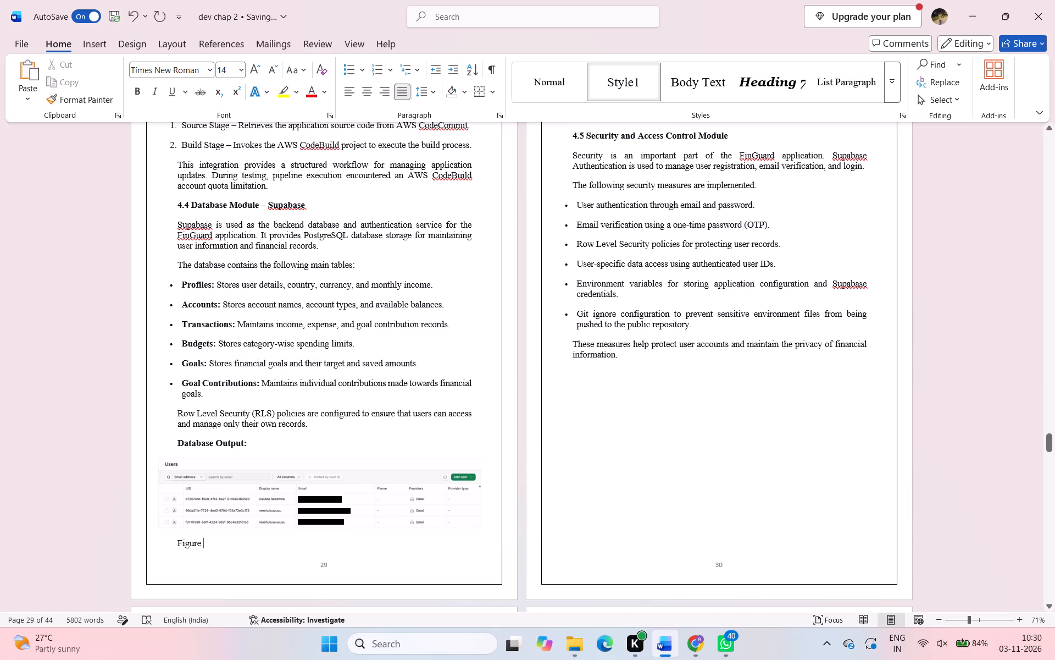
{"action": "type", "text": "4.1"}
{"action": "type", "text": ":"}
{"action": "key", "text": "space"}
{"action": "type", "text": "DAa"}
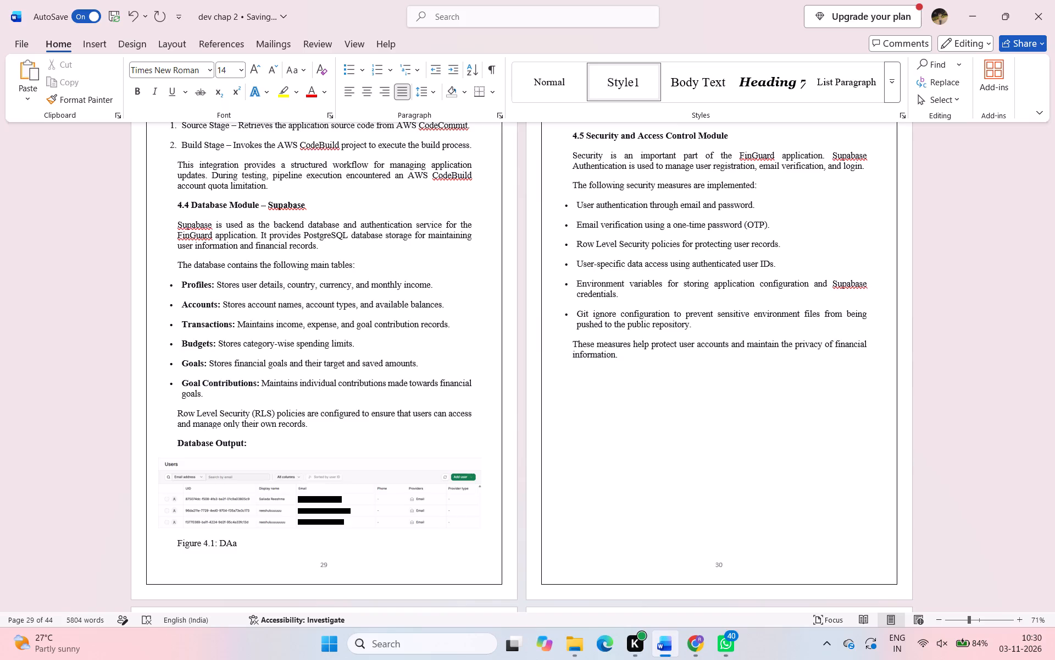
{"action": "key", "text": "BackSpace"}
{"action": "key", "text": "BackSpace"}
{"action": "type", "text": "atabase"}
{"action": "key", "text": "space"}
{"action": "type", "text": "outp"}
{"action": "type", "text": "ut"}
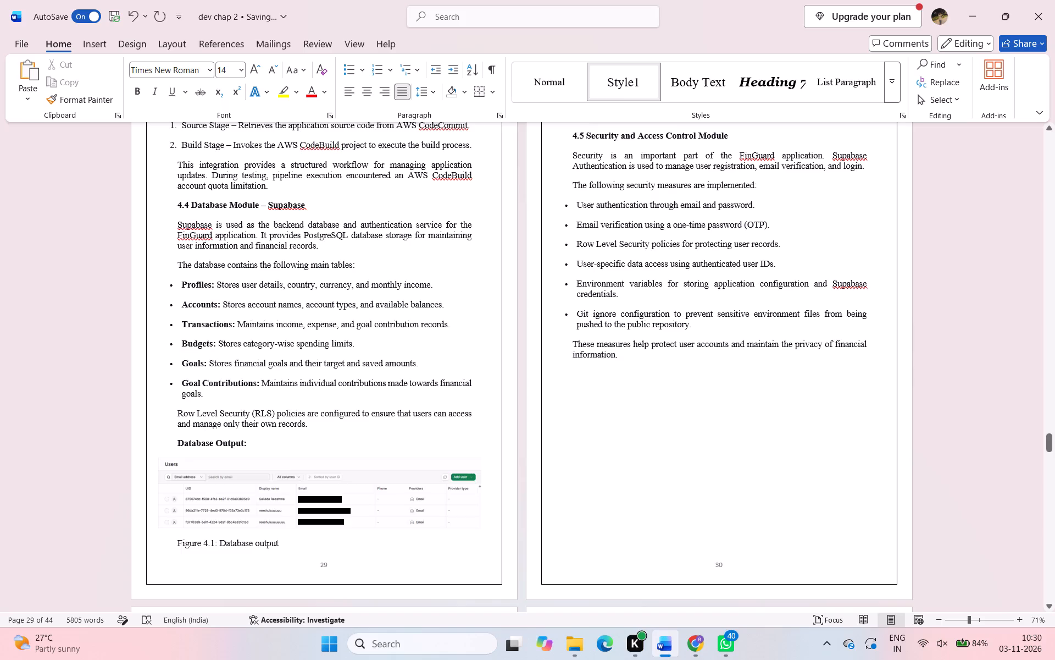
{"action": "left_click_drag", "start_coordinate": [178, 543], "coordinate": [285, 549]}
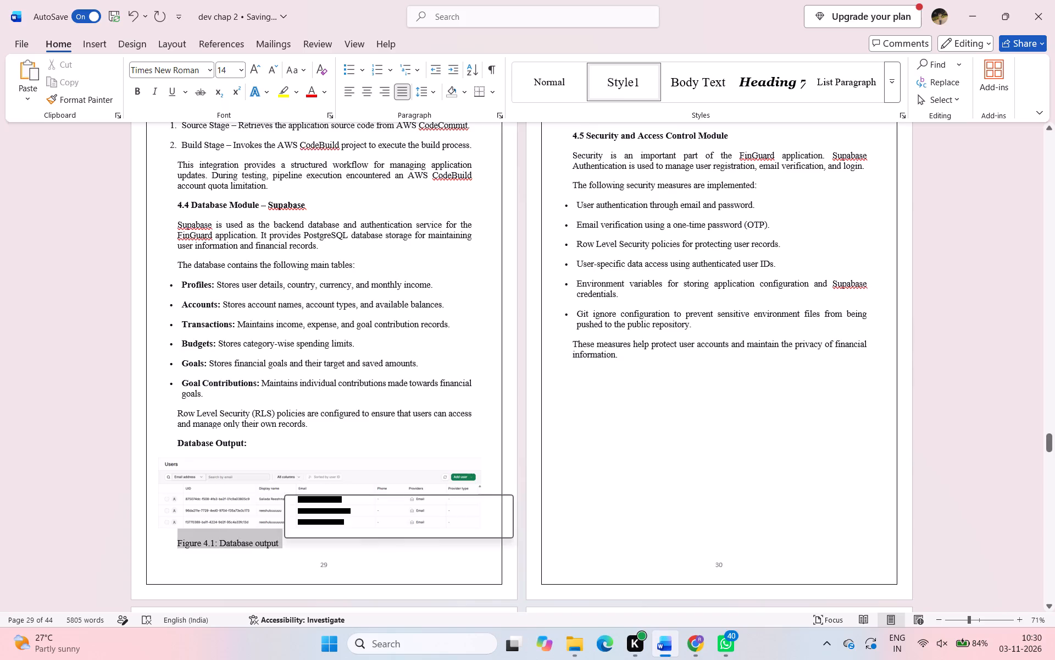
{"action": "left_click", "coordinate": [368, 89]}
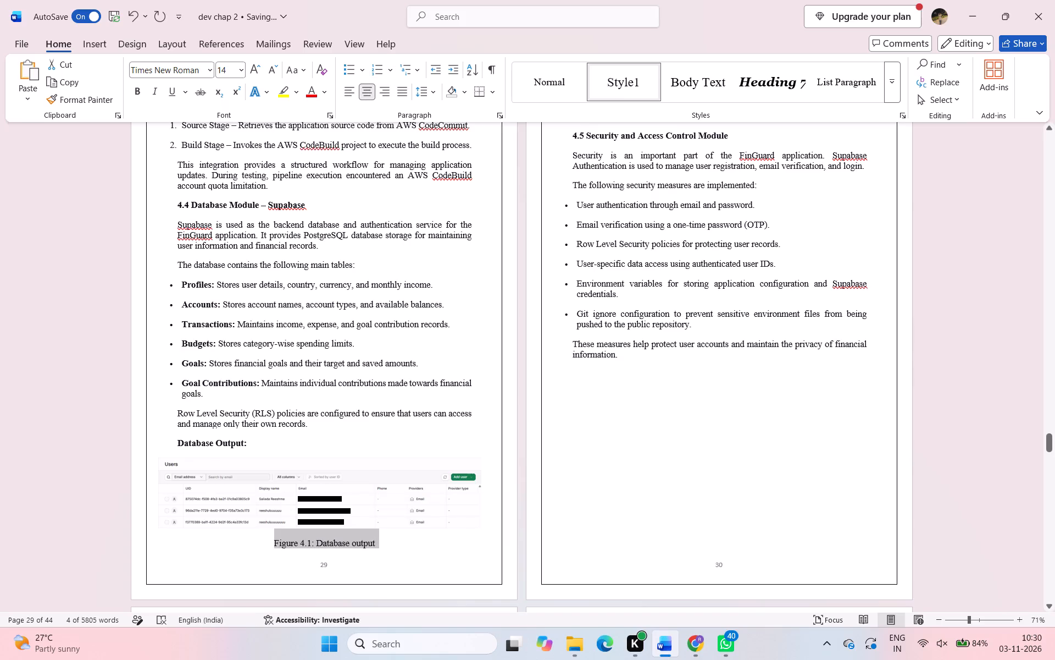
Delete the large CHAPTER-5 title and the blank lines above it from the old chapter title page.
{"action": "left_click", "coordinate": [638, 394]}
{"action": "scroll", "coordinate": [638, 394], "scroll_direction": "up", "scroll_amount": 5}
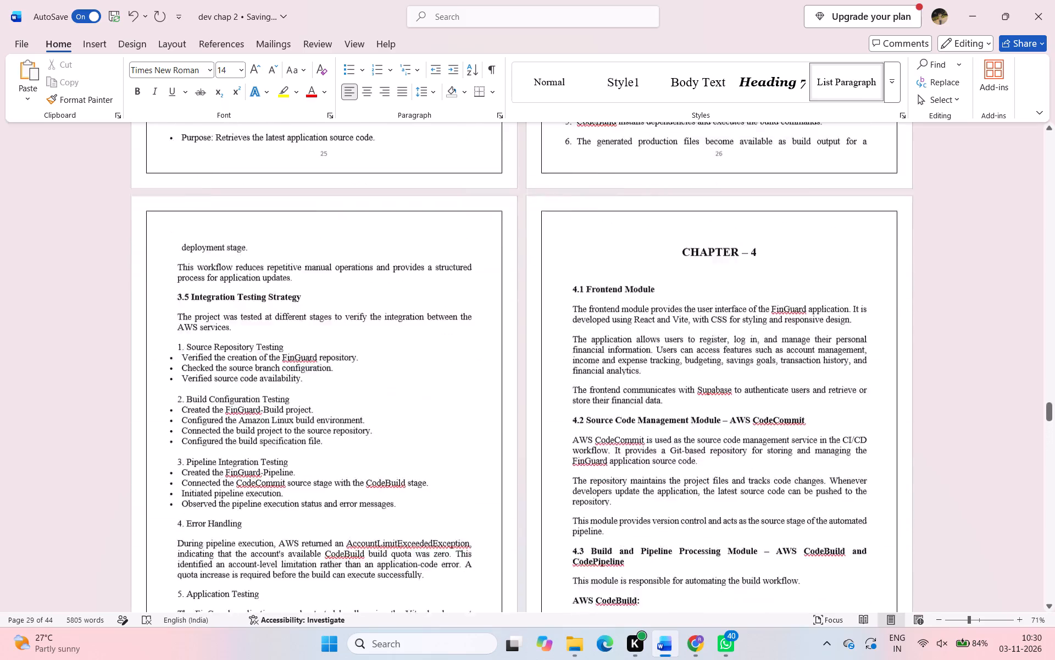
{"action": "scroll", "coordinate": [638, 394], "scroll_direction": "down", "scroll_amount": 3}
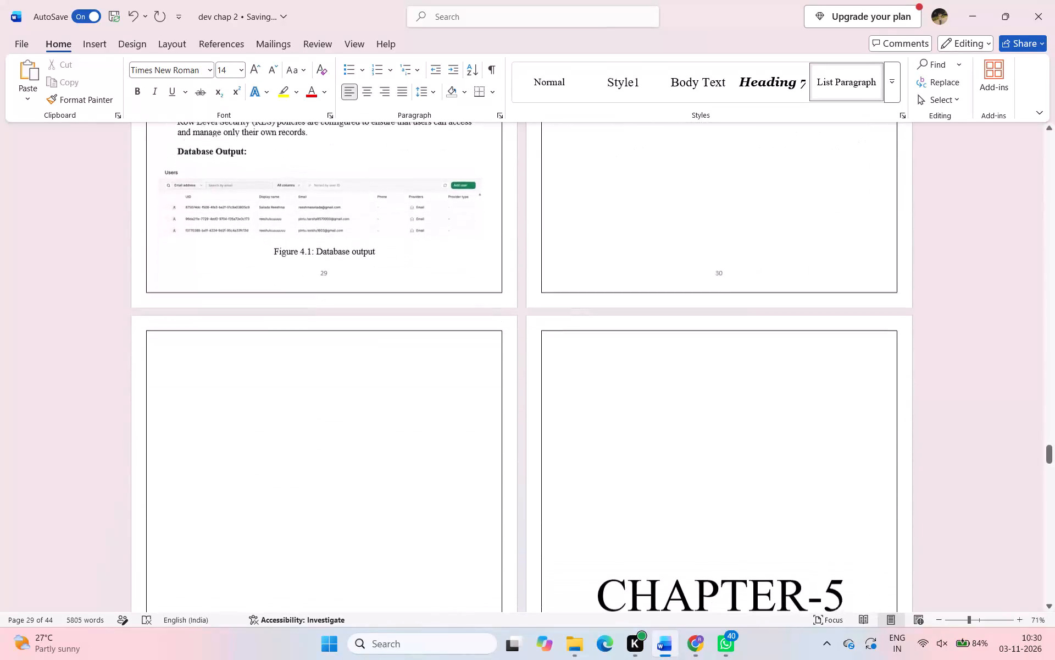
{"action": "scroll", "coordinate": [639, 391], "scroll_direction": "down", "scroll_amount": 1}
{"action": "left_click_drag", "start_coordinate": [592, 346], "coordinate": [743, 556]}
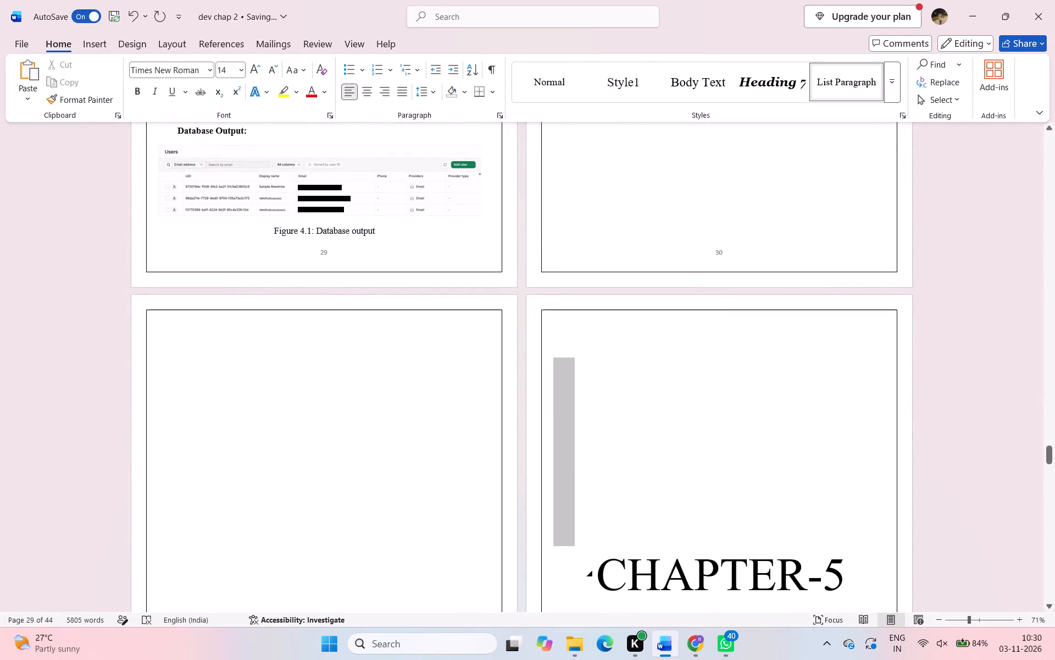
{"action": "left_click_drag", "start_coordinate": [743, 556], "coordinate": [880, 563]}
{"action": "key", "text": "BackSpace"}
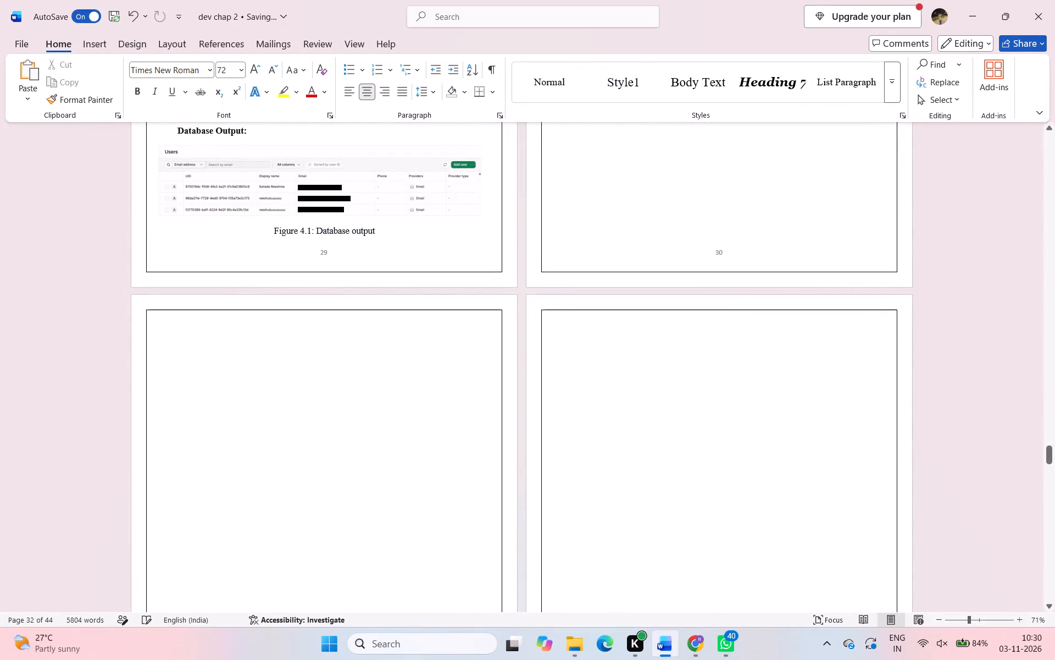
With formatting marks shown, delete the two section breaks on the empty pages before Results Overview, and hide the marks again.
{"action": "scroll", "coordinate": [880, 563], "scroll_direction": "down", "scroll_amount": 4}
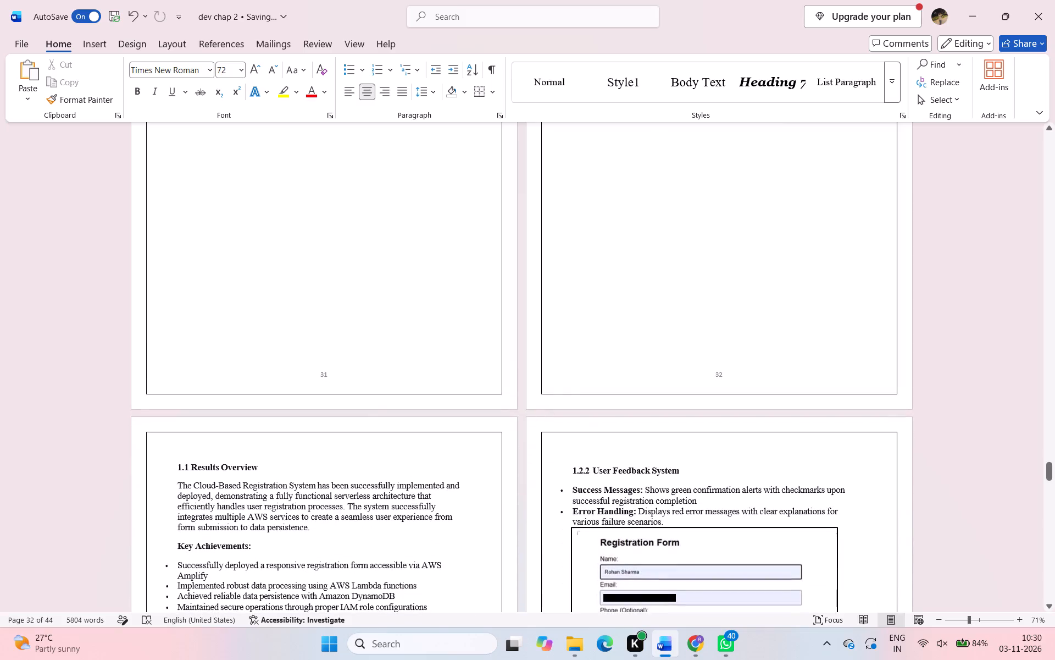
{"action": "scroll", "coordinate": [704, 508], "scroll_direction": "up", "scroll_amount": 3}
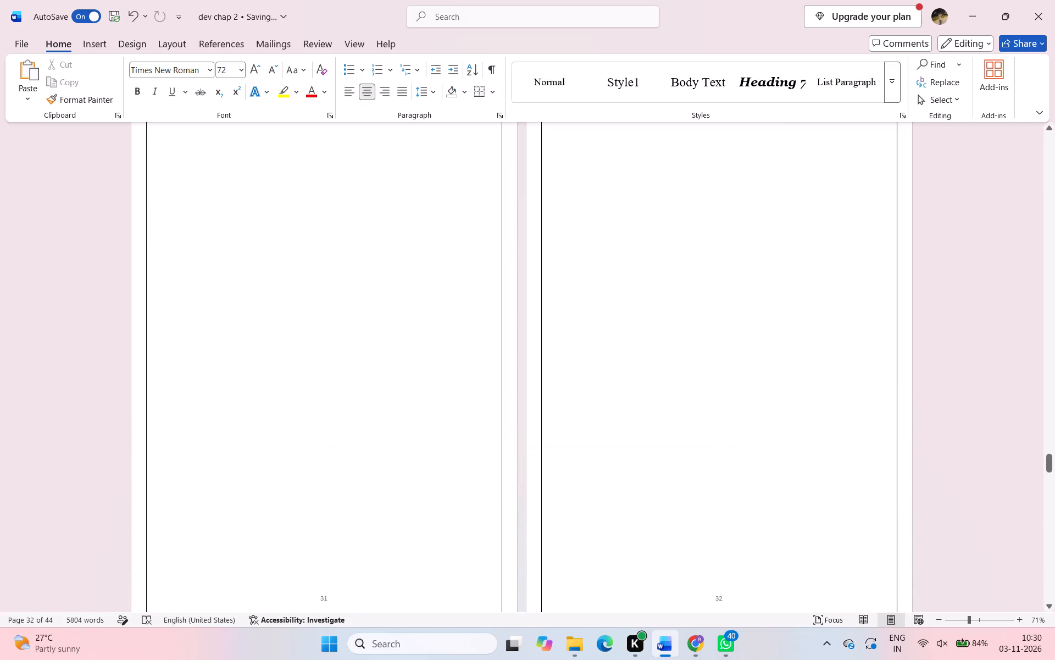
{"action": "left_click", "coordinate": [490, 72]}
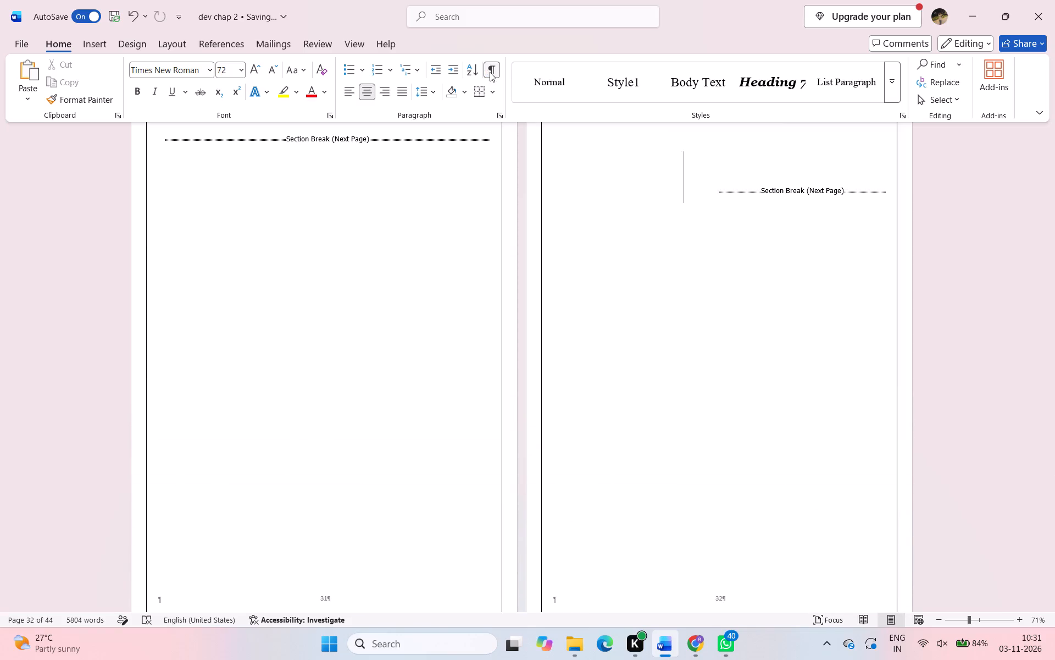
{"action": "scroll", "coordinate": [490, 72], "scroll_direction": "up", "scroll_amount": 1}
{"action": "key", "text": "Delete"}
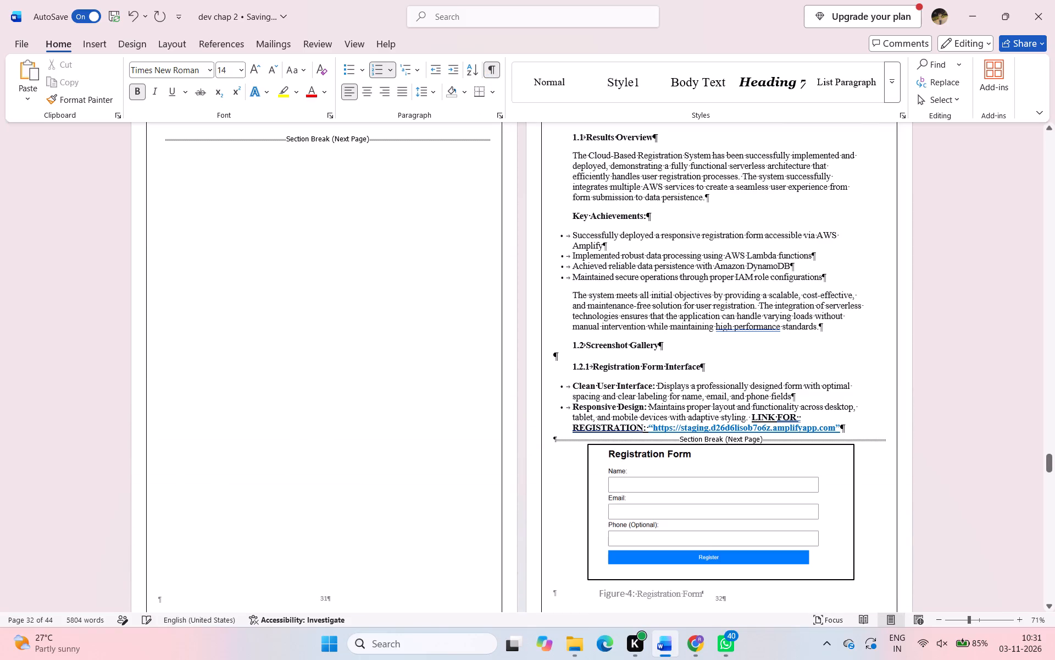
{"action": "left_click", "coordinate": [477, 139]}
{"action": "key", "text": "Delete"}
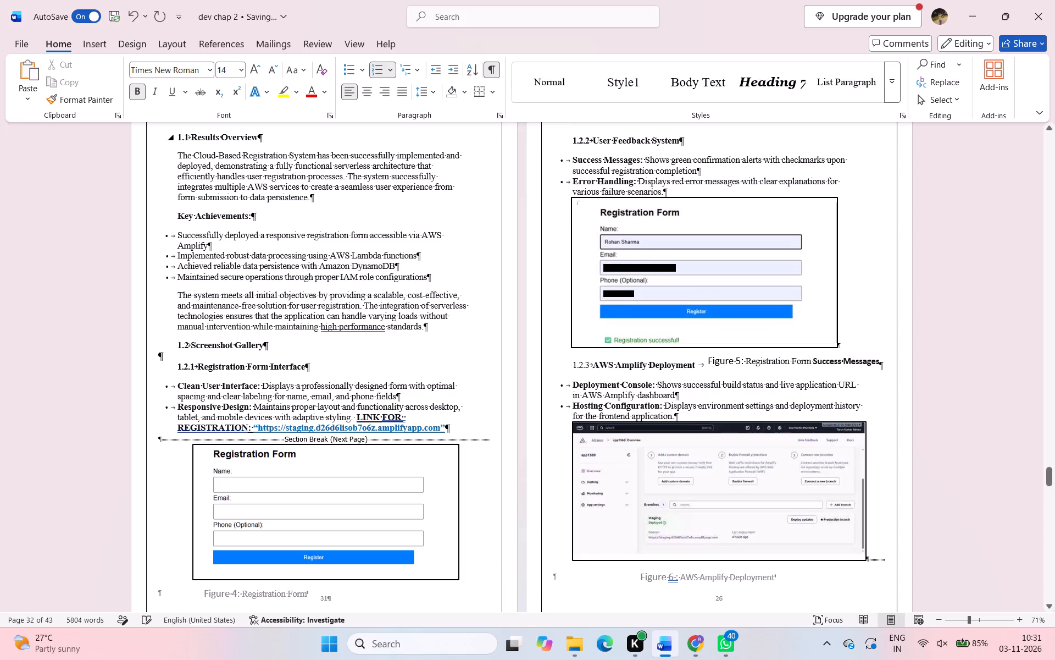
{"action": "left_click", "coordinate": [491, 68]}
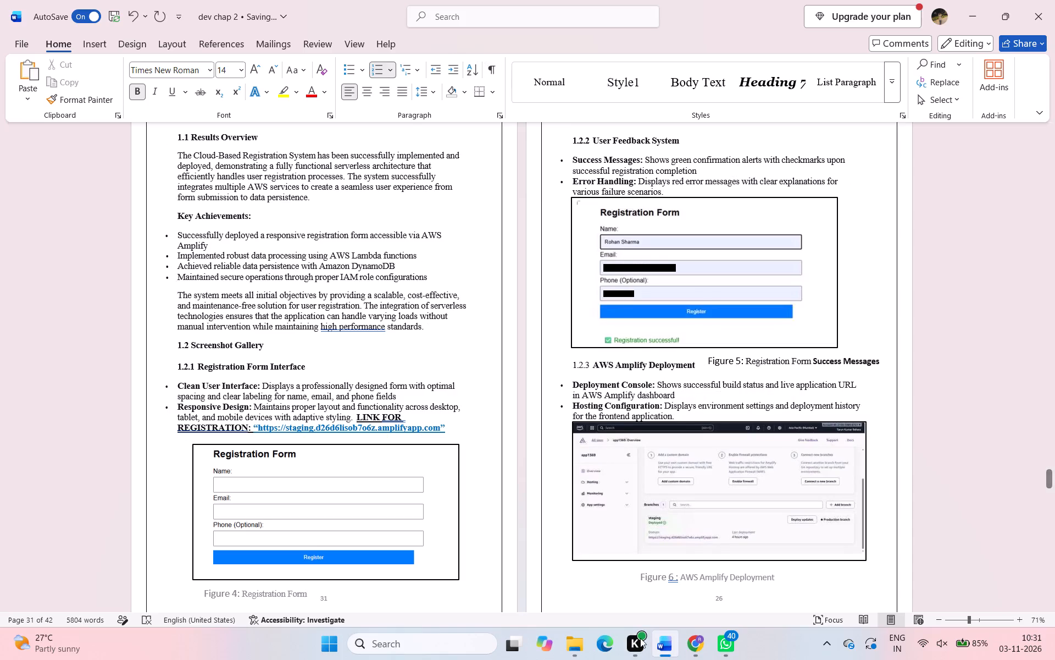
{"action": "left_click", "coordinate": [692, 652]}
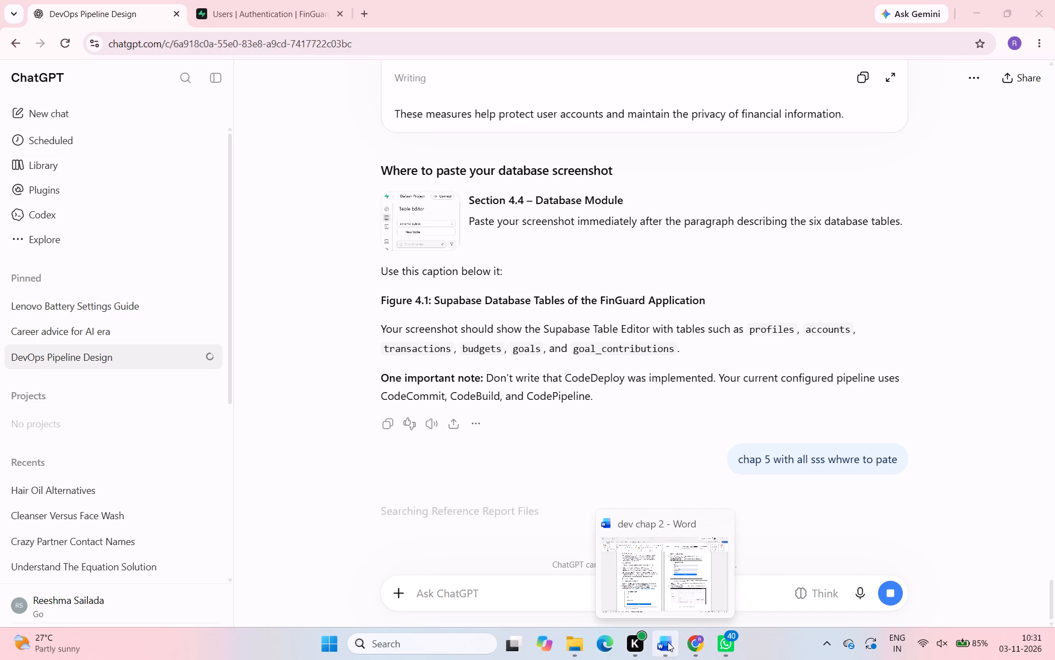
Check the saved screenshots in the FinGuard project folder and review the Word report from the title page through to the Results Overview section.
{"action": "left_click", "coordinate": [573, 633]}
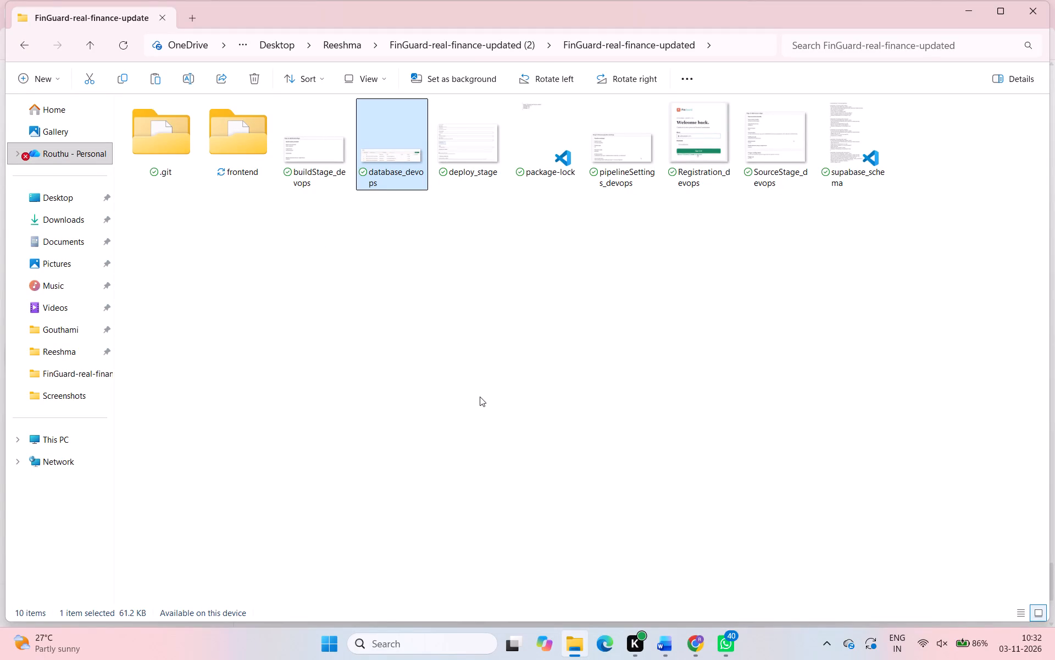
{"action": "left_click", "coordinate": [671, 648]}
{"action": "scroll", "coordinate": [663, 403], "scroll_direction": "up", "scroll_amount": 9}
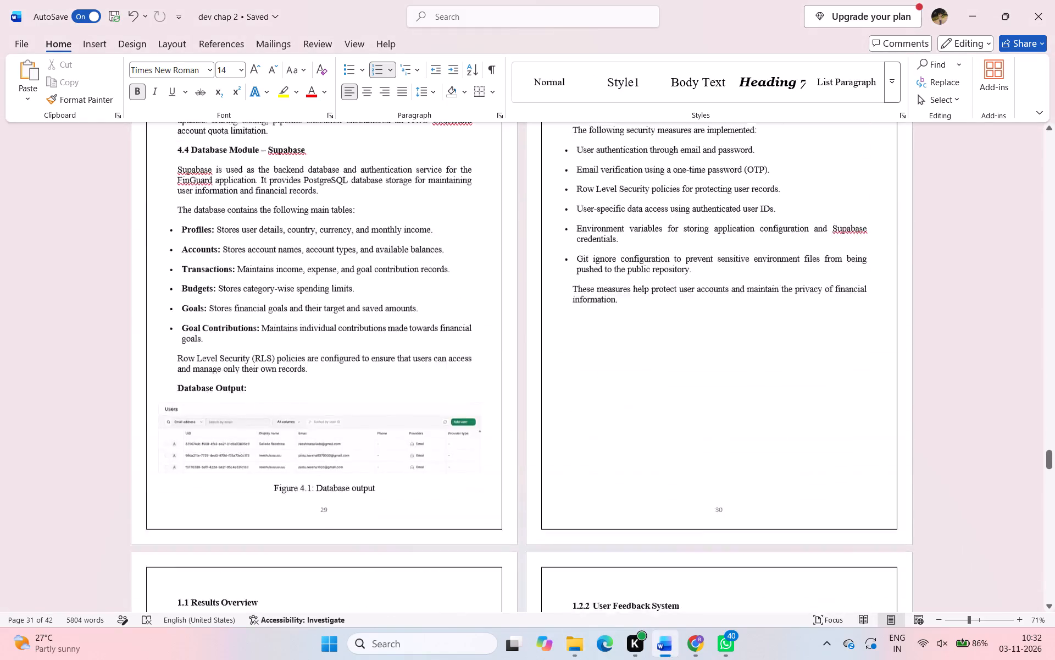
{"action": "scroll", "coordinate": [663, 403], "scroll_direction": "up", "scroll_amount": 15}
{"action": "scroll", "coordinate": [663, 403], "scroll_direction": "down", "scroll_amount": 2}
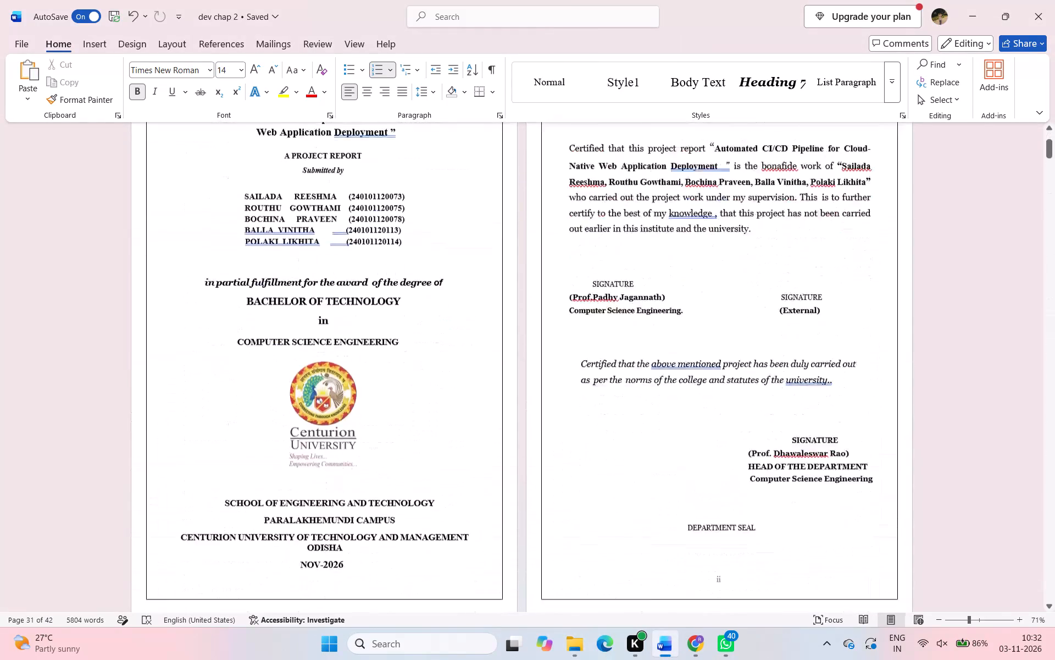
{"action": "scroll", "coordinate": [663, 403], "scroll_direction": "down", "scroll_amount": 11}
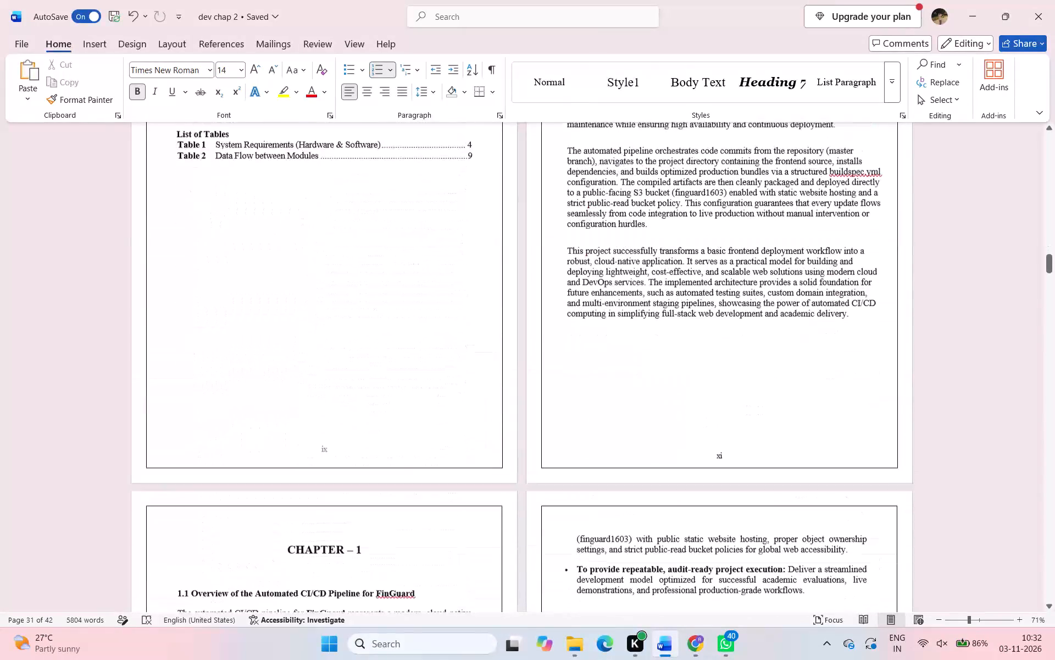
{"action": "scroll", "coordinate": [663, 403], "scroll_direction": "up", "scroll_amount": 2}
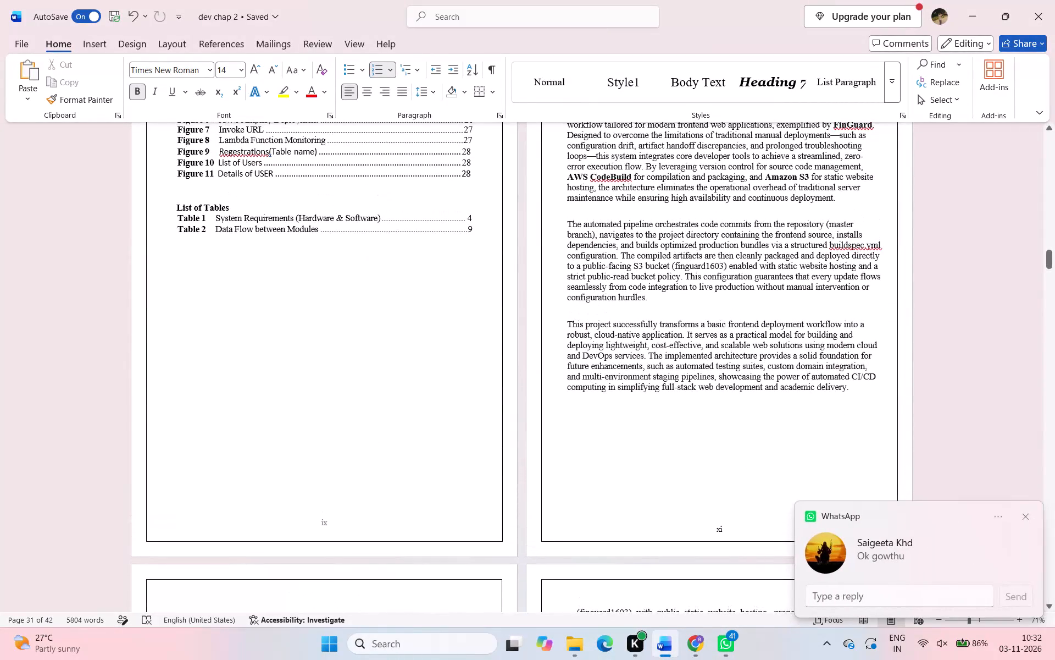
{"action": "left_click", "coordinate": [1023, 516]}
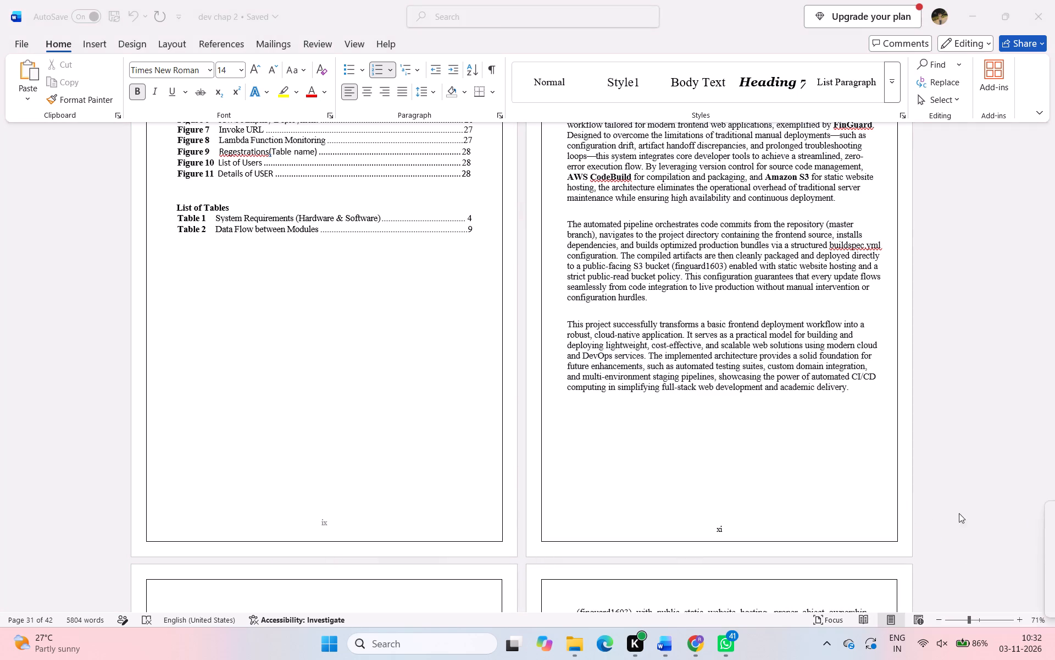
{"action": "scroll", "coordinate": [865, 486], "scroll_direction": "down", "scroll_amount": 4}
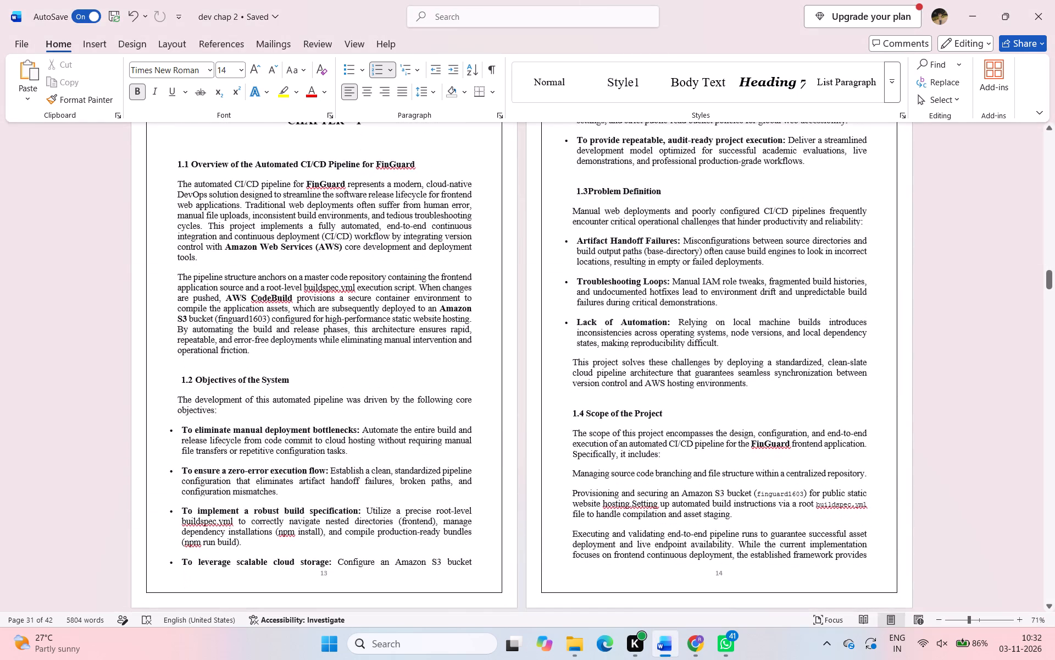
{"action": "scroll", "coordinate": [745, 430], "scroll_direction": "down", "scroll_amount": 3}
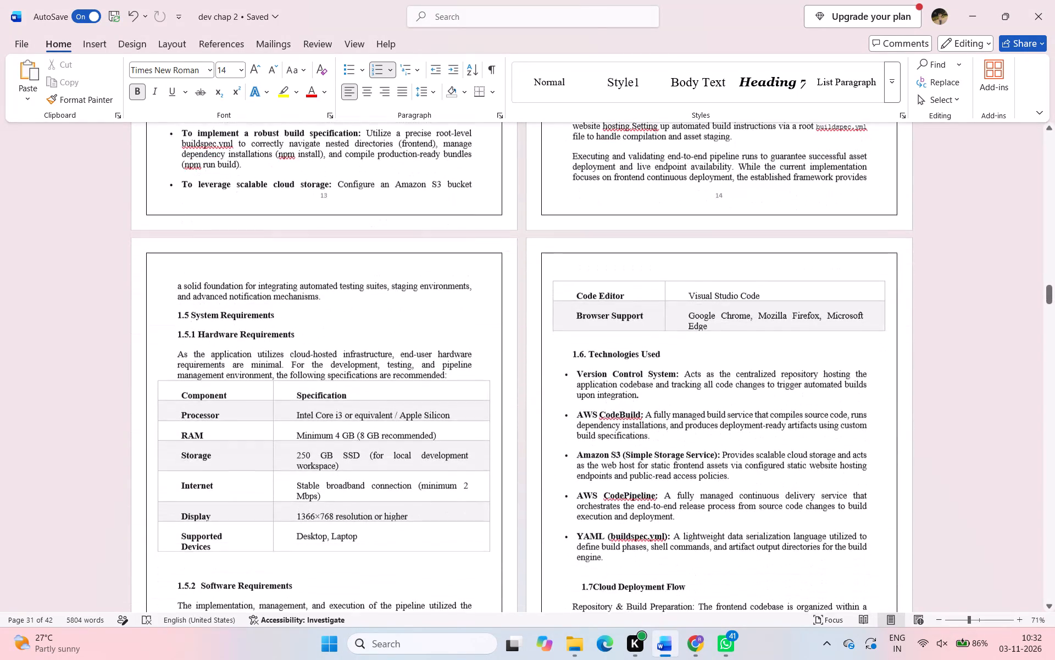
{"action": "scroll", "coordinate": [745, 430], "scroll_direction": "down", "scroll_amount": 5}
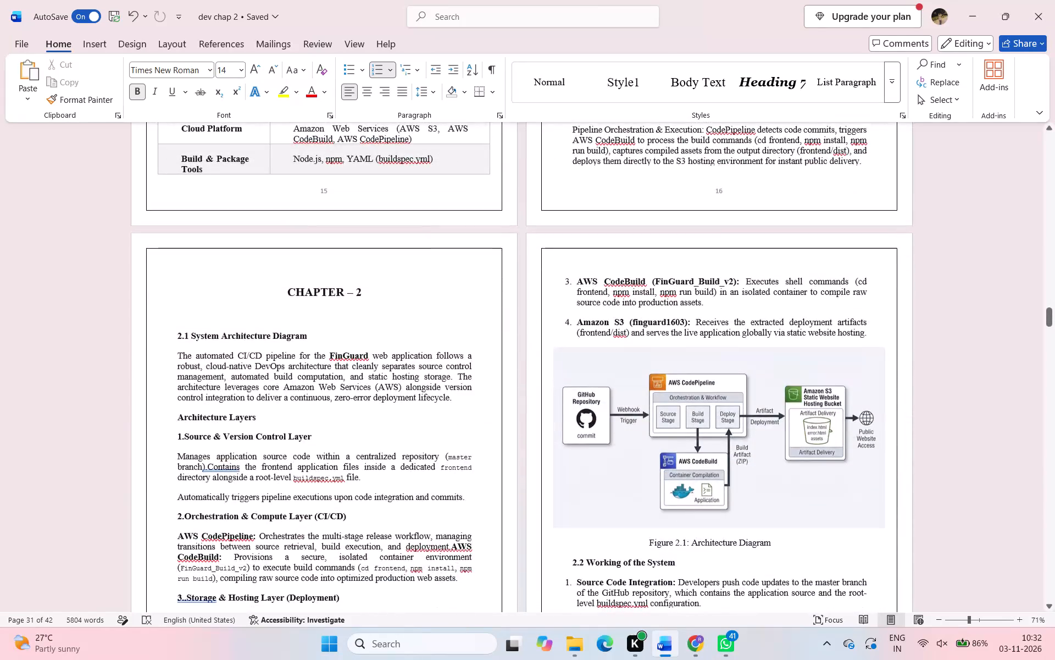
{"action": "scroll", "coordinate": [745, 430], "scroll_direction": "down", "scroll_amount": 6}
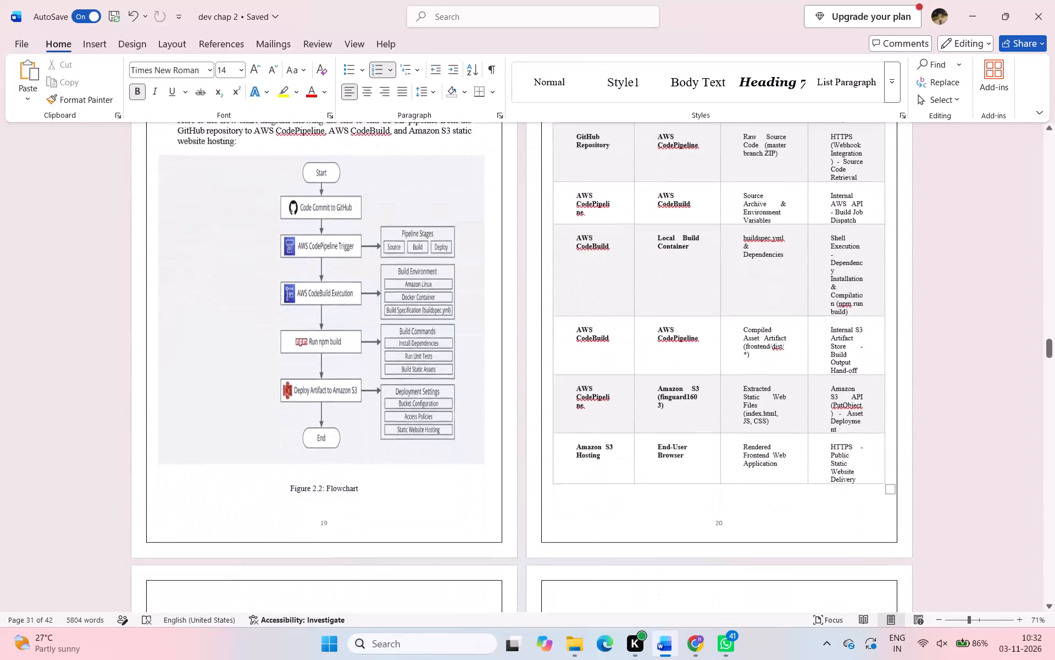
{"action": "scroll", "coordinate": [745, 430], "scroll_direction": "down", "scroll_amount": 4}
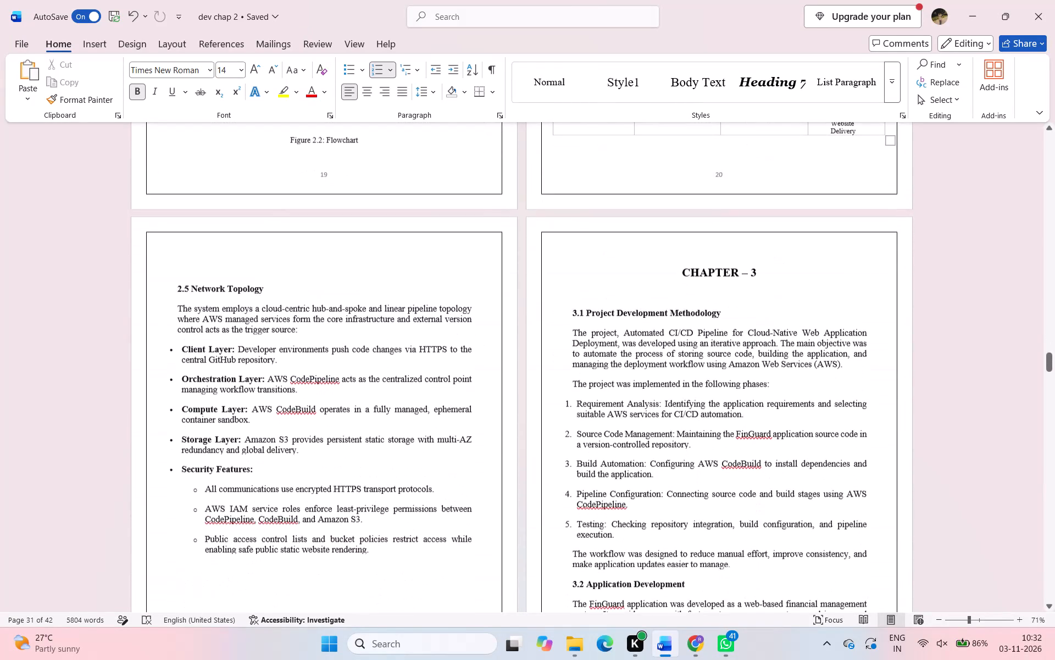
{"action": "scroll", "coordinate": [745, 430], "scroll_direction": "down", "scroll_amount": 6}
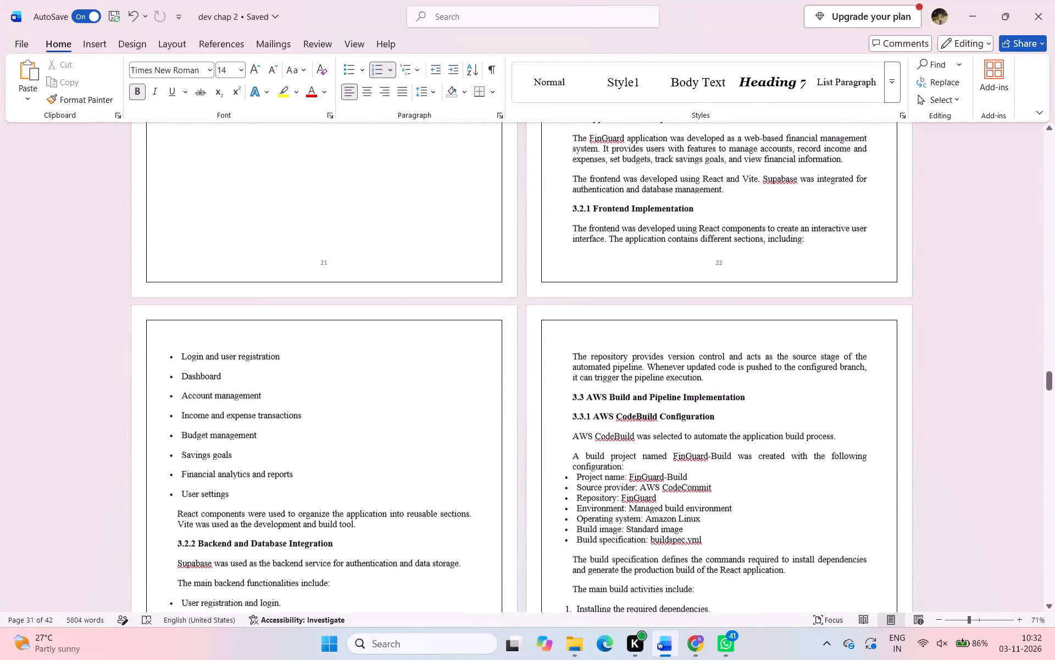
{"action": "scroll", "coordinate": [745, 430], "scroll_direction": "down", "scroll_amount": 6}
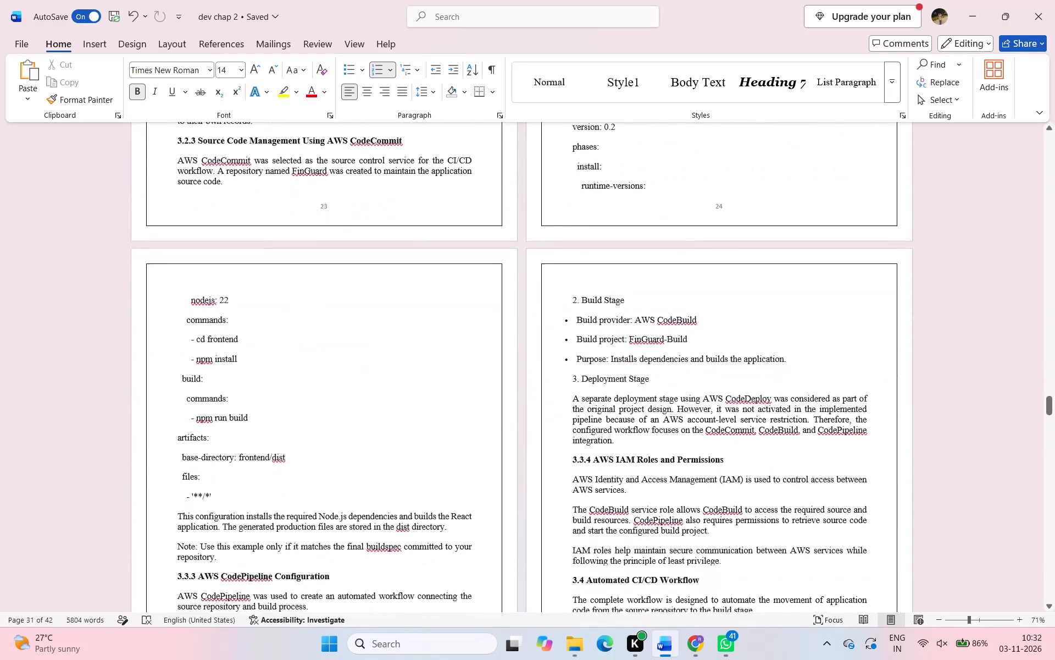
{"action": "scroll", "coordinate": [745, 430], "scroll_direction": "down", "scroll_amount": 7}
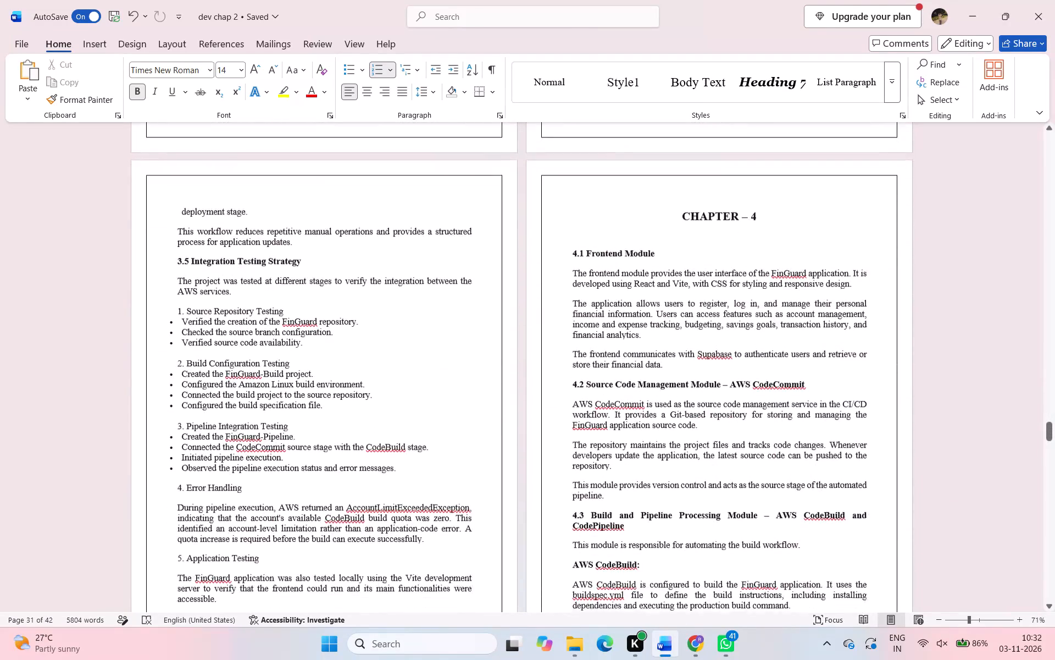
{"action": "scroll", "coordinate": [745, 430], "scroll_direction": "down", "scroll_amount": 8}
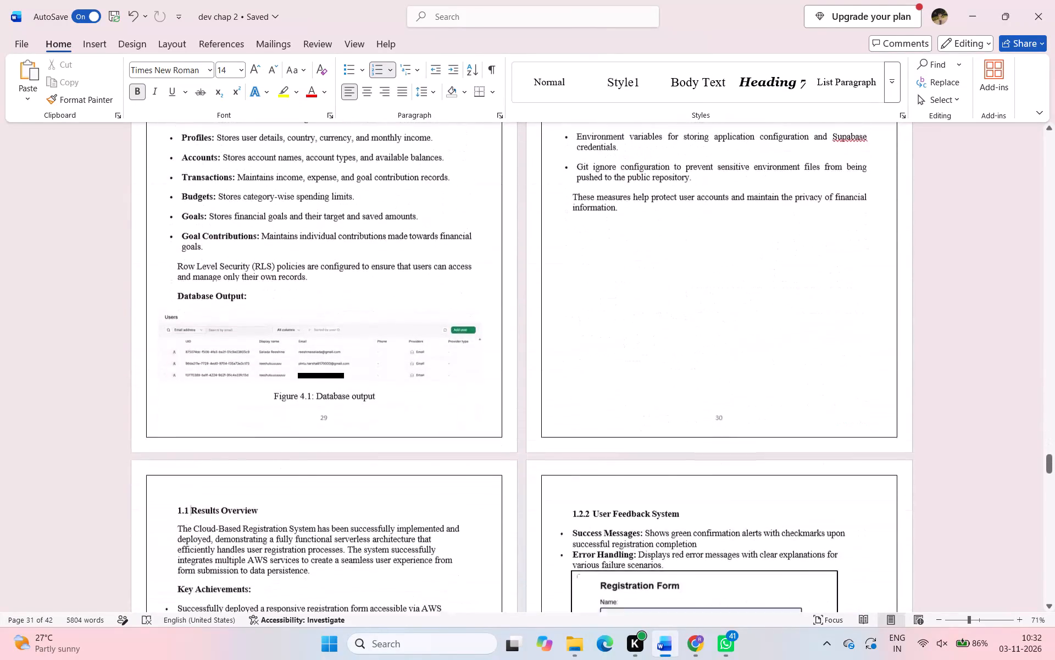
{"action": "scroll", "coordinate": [745, 430], "scroll_direction": "down", "scroll_amount": 2}
{"action": "scroll", "coordinate": [745, 430], "scroll_direction": "up", "scroll_amount": 2}
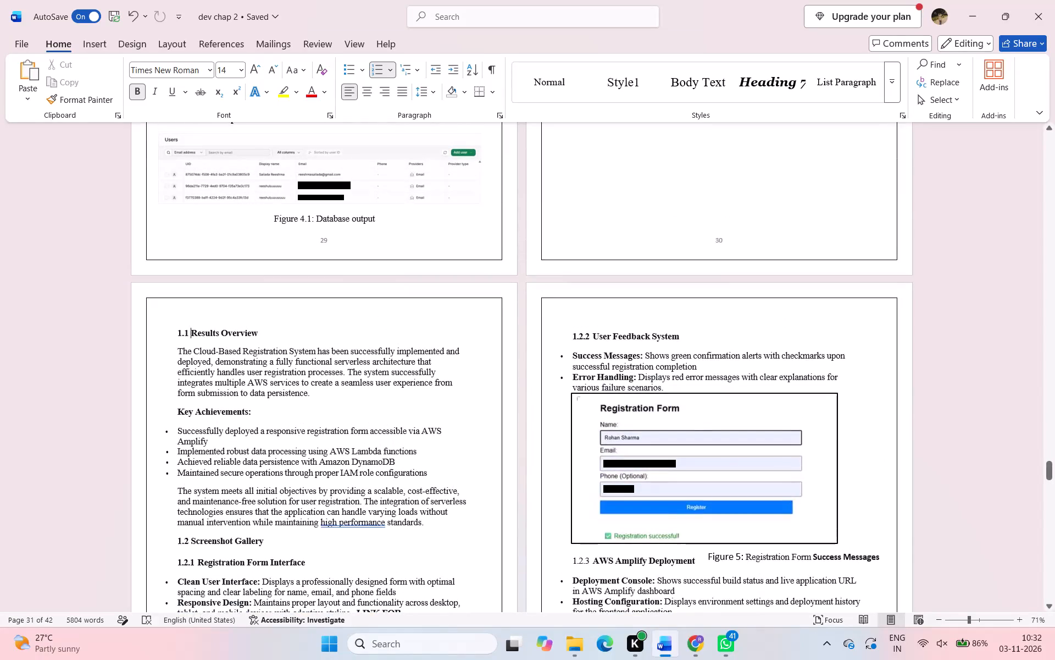
Back in the Word report, remove the numbering from the Results Overview heading and insert the line "CHAPTER - 5" above it.
{"action": "key", "text": "BackSpace"}
{"action": "key", "text": "BackSpace"}
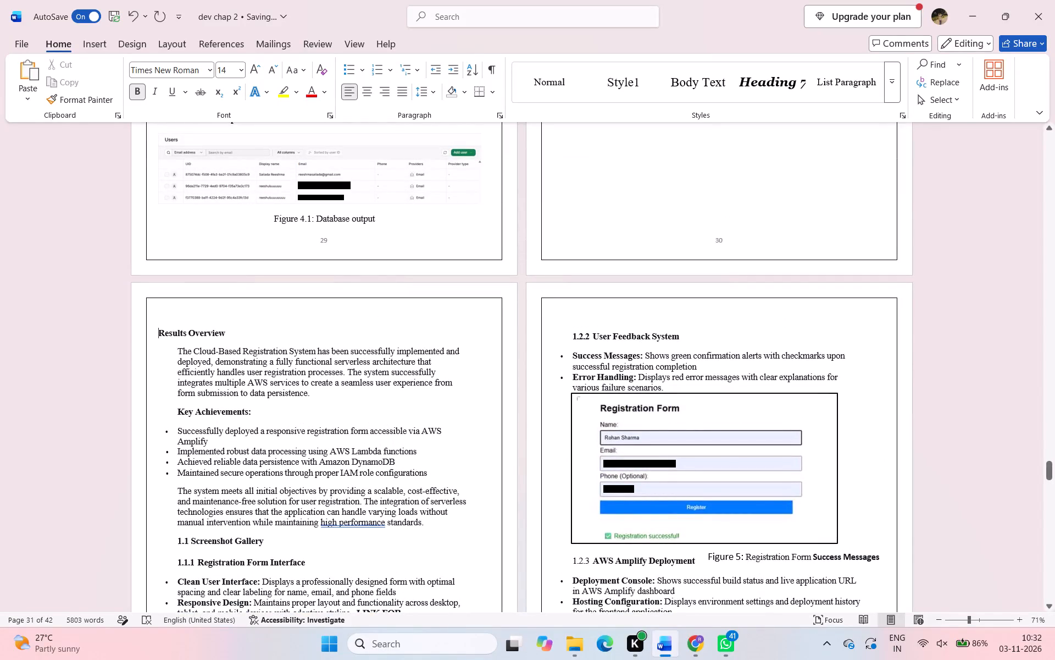
{"action": "key", "text": "Return"}
{"action": "key", "text": "Up"}
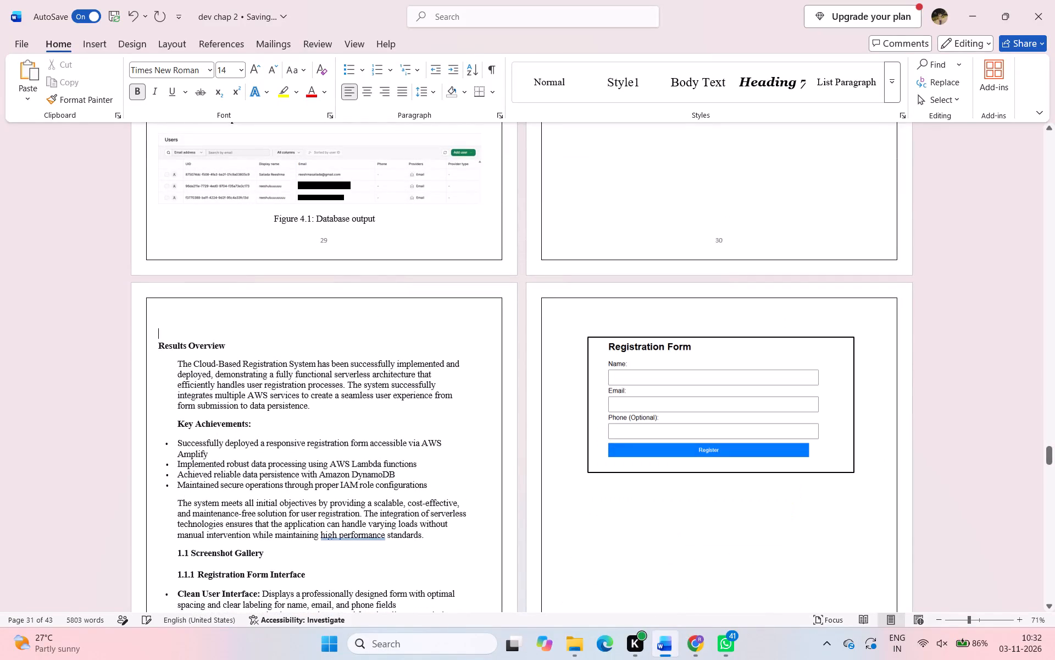
{"action": "type", "text": "CH"}
{"action": "type", "text": "APTER - 5"}
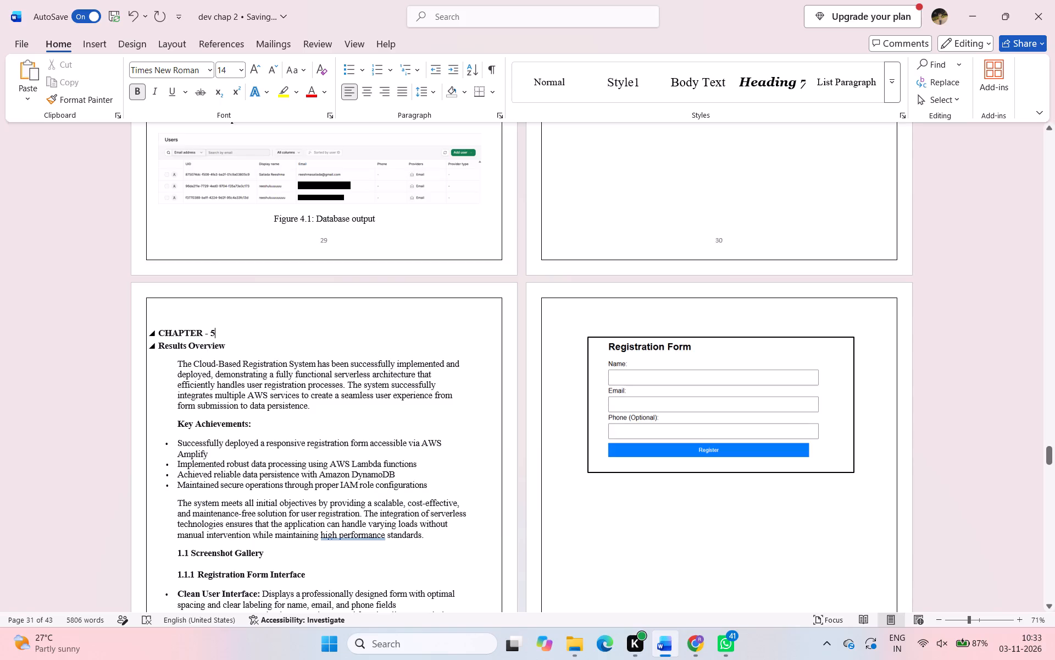
Format the CHAPTER - 5 heading as centred 18 pt text and add an empty line below it.
{"action": "left_click_drag", "start_coordinate": [159, 331], "coordinate": [225, 337]}
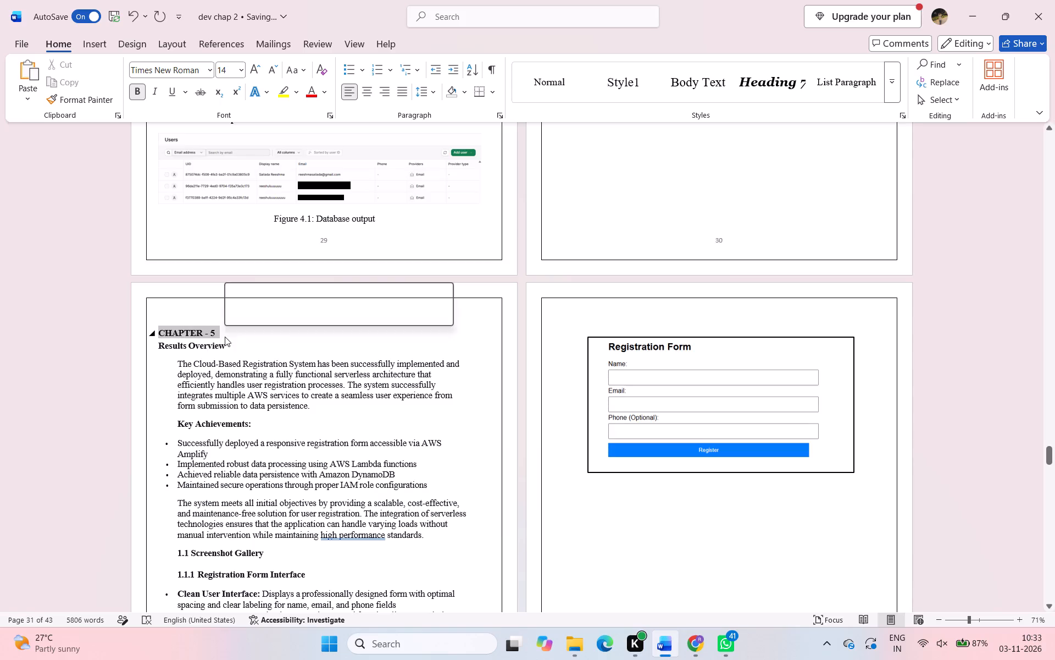
{"action": "double_click", "coordinate": [253, 70]}
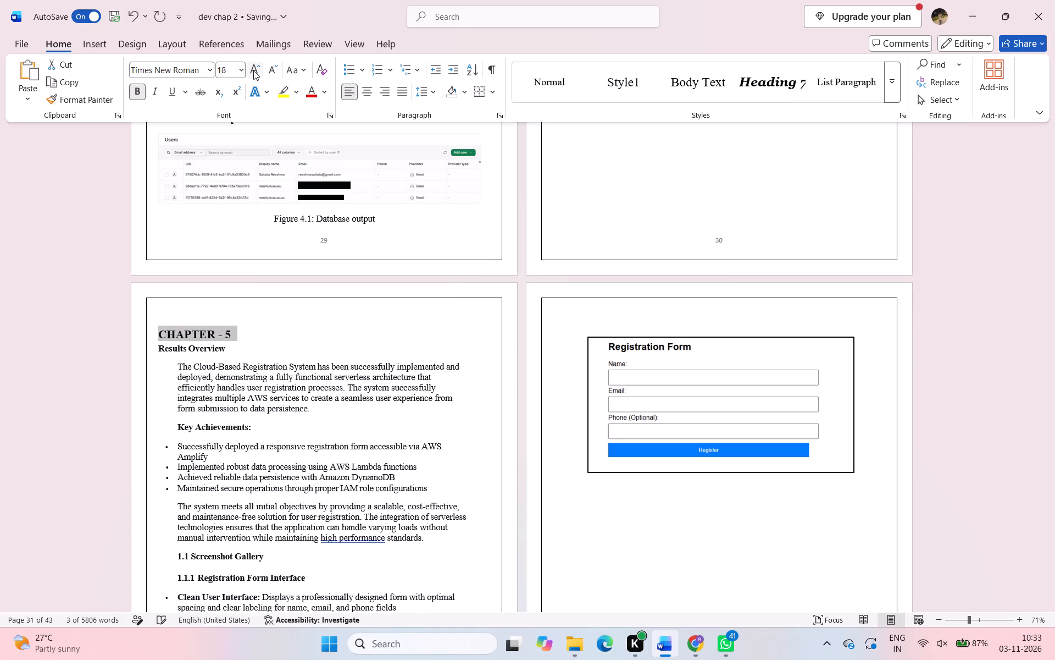
{"action": "left_click", "coordinate": [370, 95]}
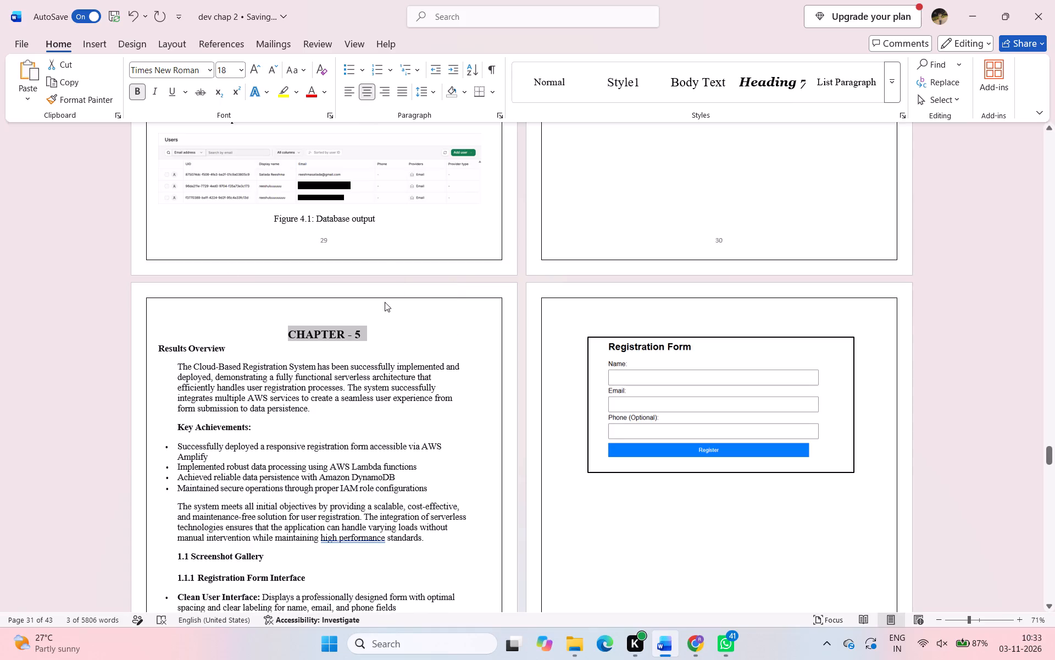
{"action": "left_click", "coordinate": [368, 329]}
{"action": "left_click", "coordinate": [368, 329]}
{"action": "key", "text": "Return"}
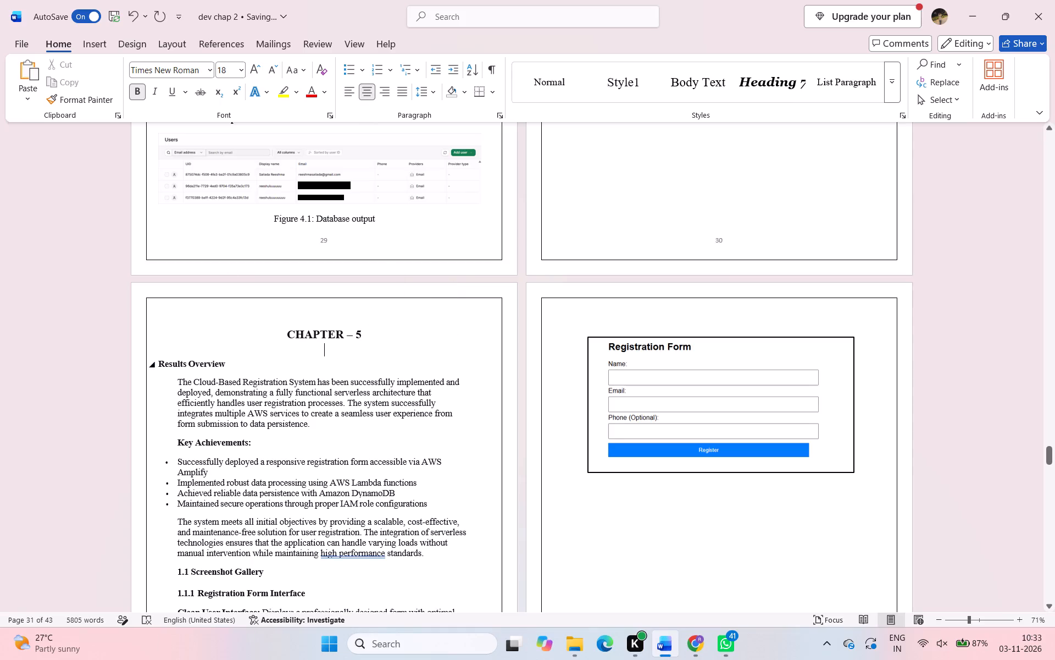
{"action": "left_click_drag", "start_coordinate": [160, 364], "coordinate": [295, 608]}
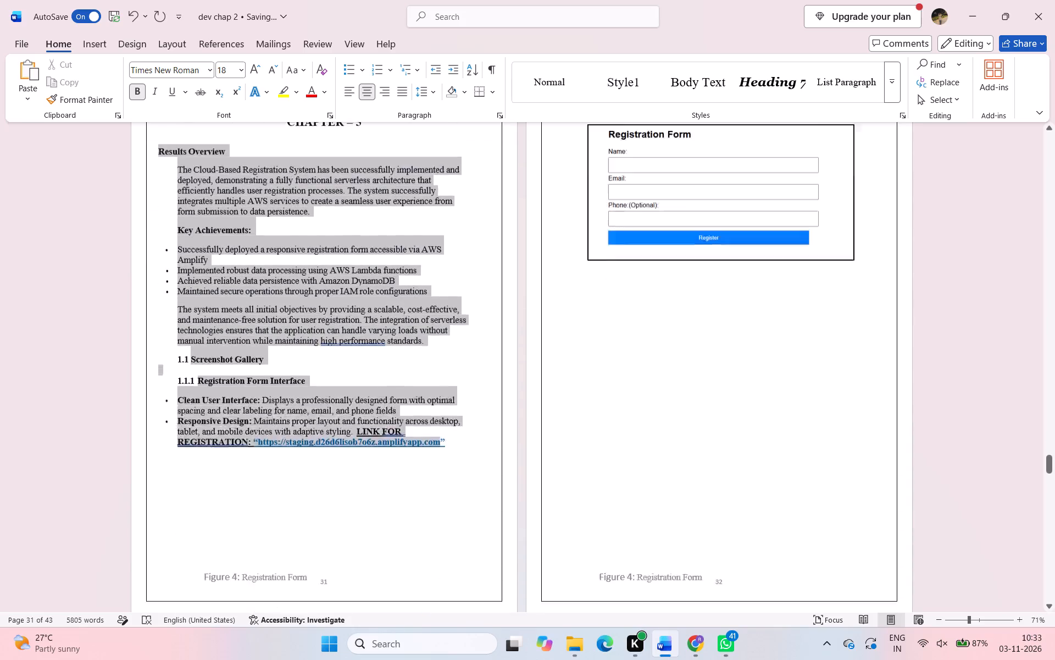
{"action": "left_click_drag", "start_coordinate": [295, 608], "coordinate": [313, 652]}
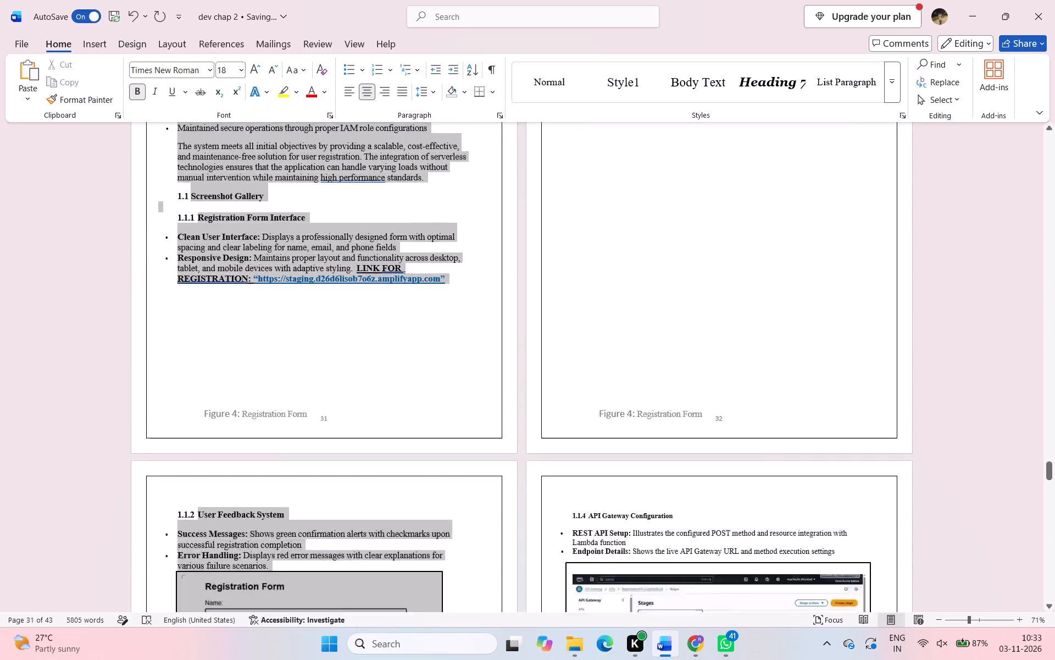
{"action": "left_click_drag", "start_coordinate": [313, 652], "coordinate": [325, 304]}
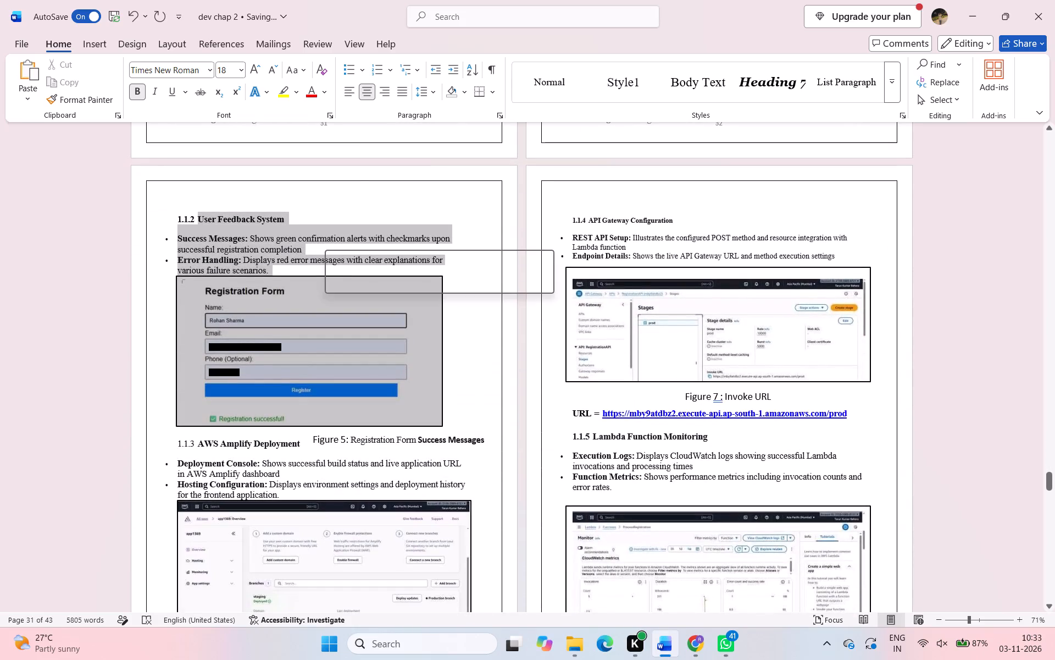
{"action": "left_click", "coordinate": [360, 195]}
Insert the number 5.1 in front of the Results Overview heading under CHAPTER – 5.
{"action": "scroll", "coordinate": [360, 195], "scroll_direction": "up", "scroll_amount": 2}
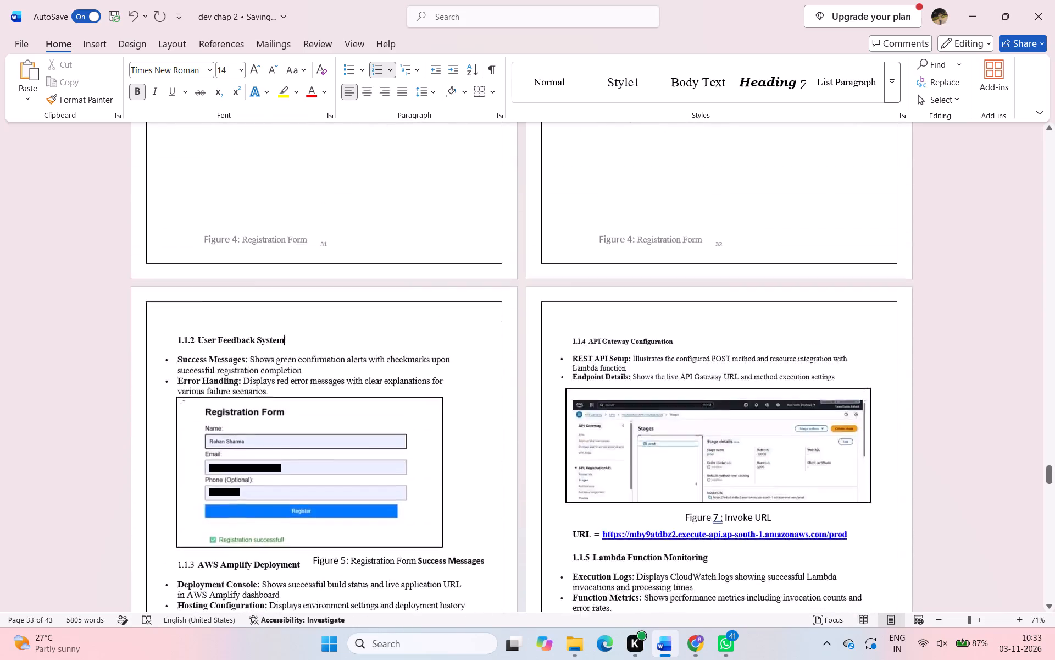
{"action": "scroll", "coordinate": [360, 195], "scroll_direction": "up", "scroll_amount": 5}
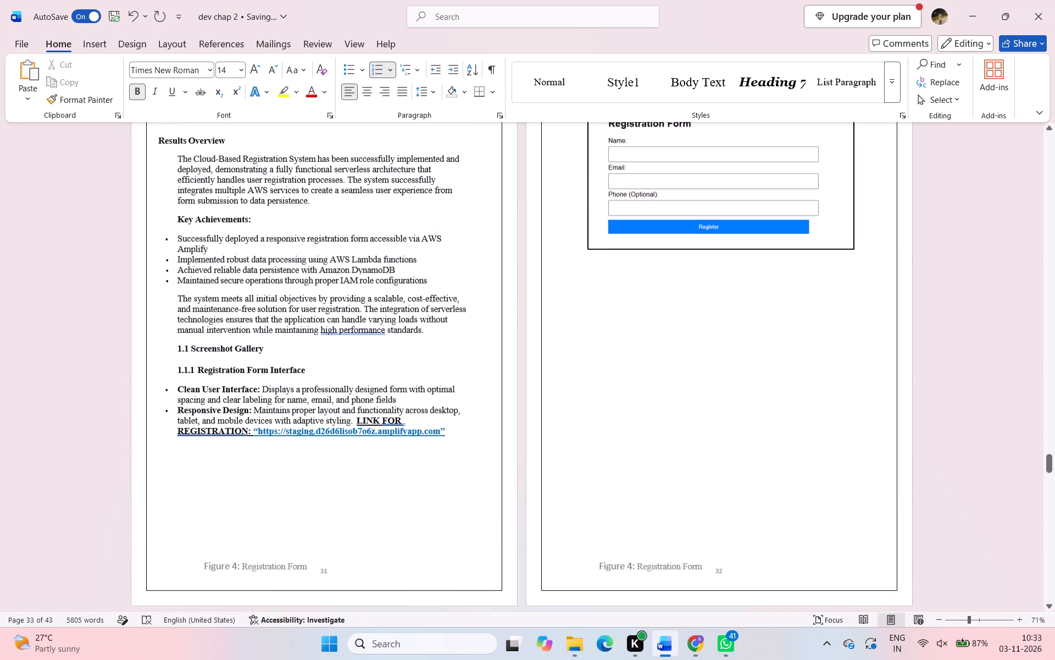
{"action": "scroll", "coordinate": [360, 195], "scroll_direction": "up", "scroll_amount": 1}
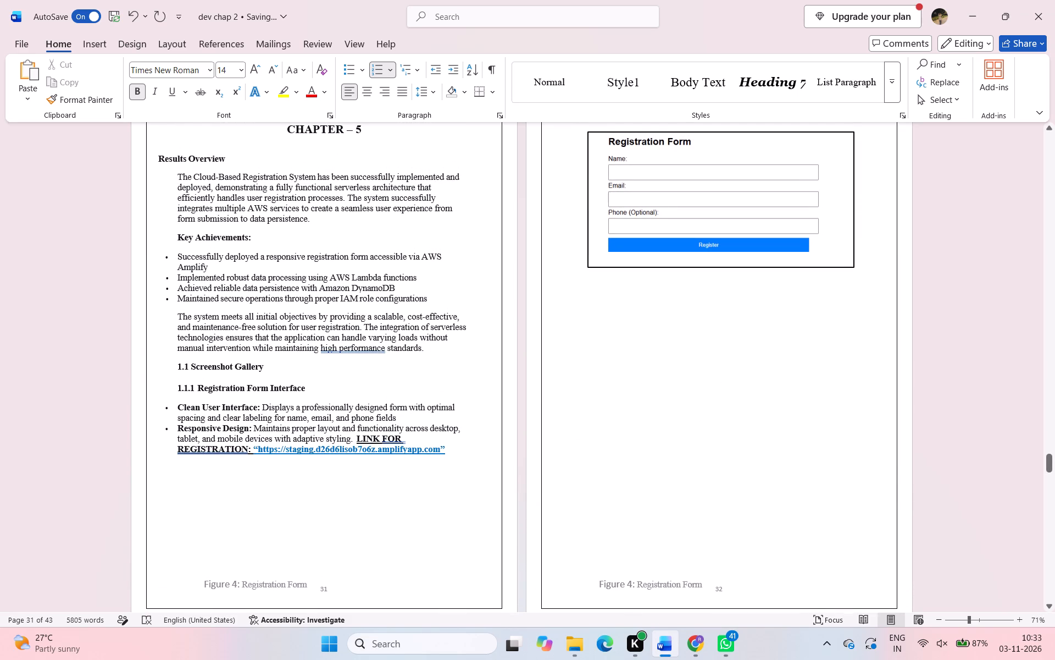
{"action": "scroll", "coordinate": [340, 351], "scroll_direction": "up", "scroll_amount": 1}
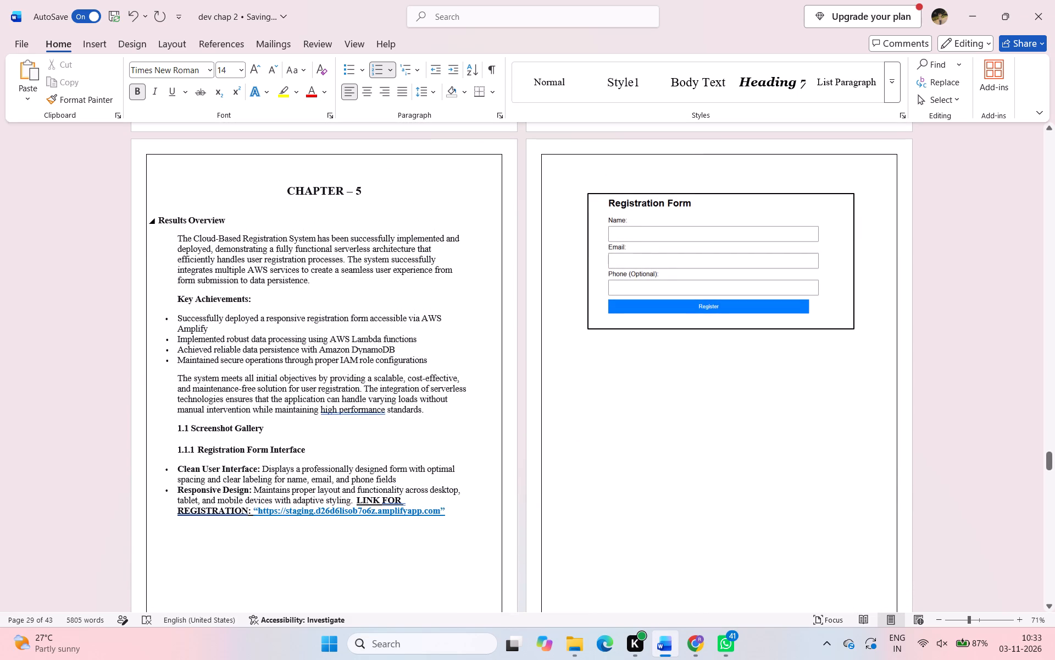
{"action": "left_click", "coordinate": [157, 219]}
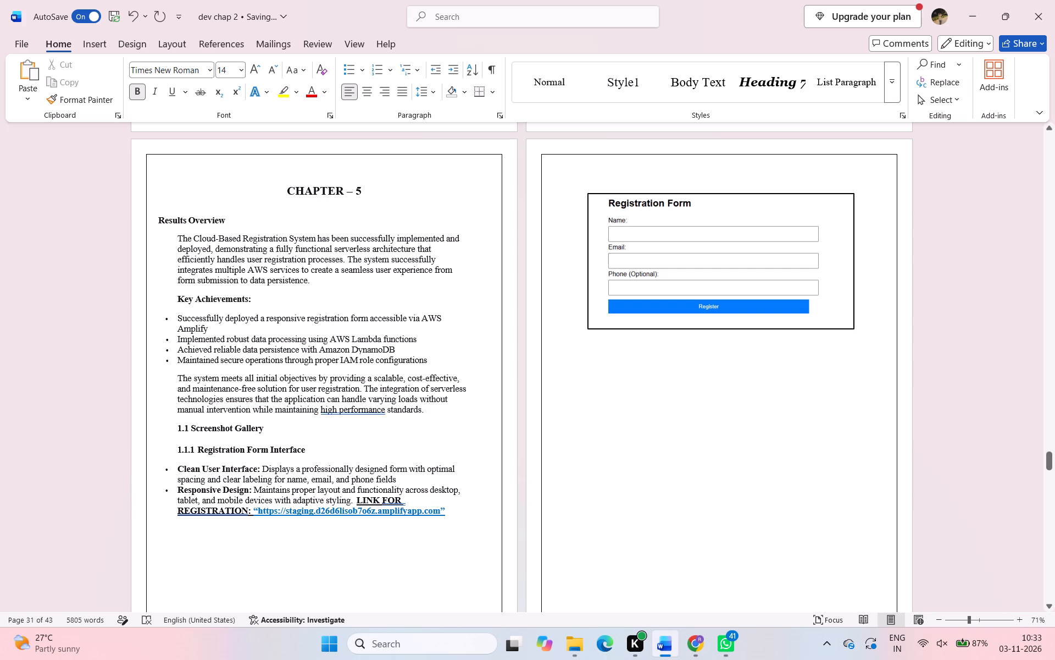
{"action": "key", "text": "5"}
{"action": "type", "text": ".1"}
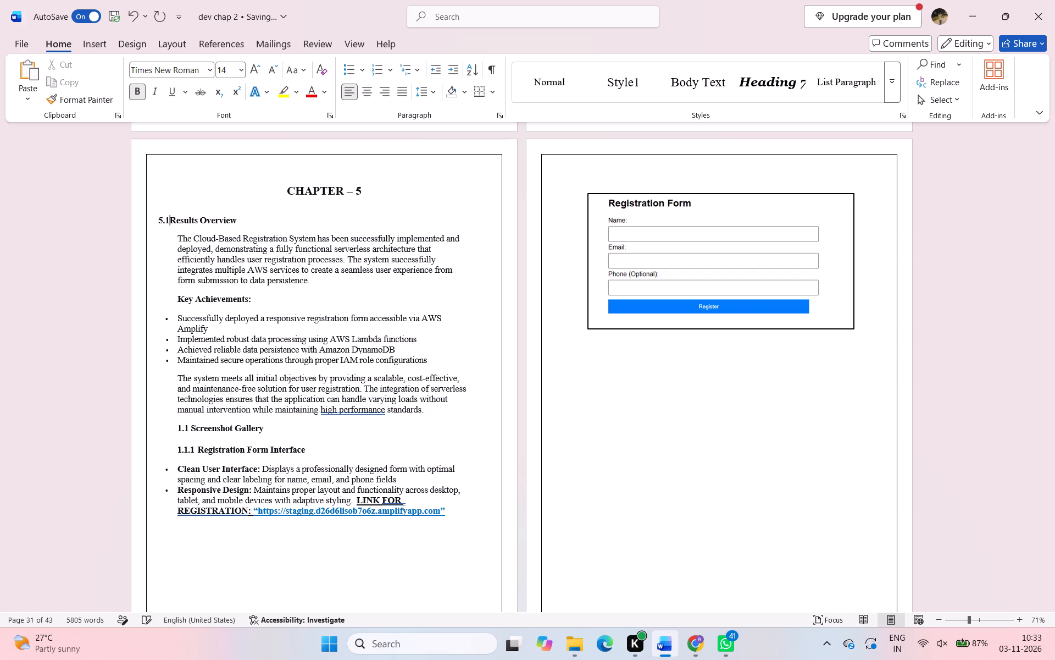
{"action": "key", "text": "space"}
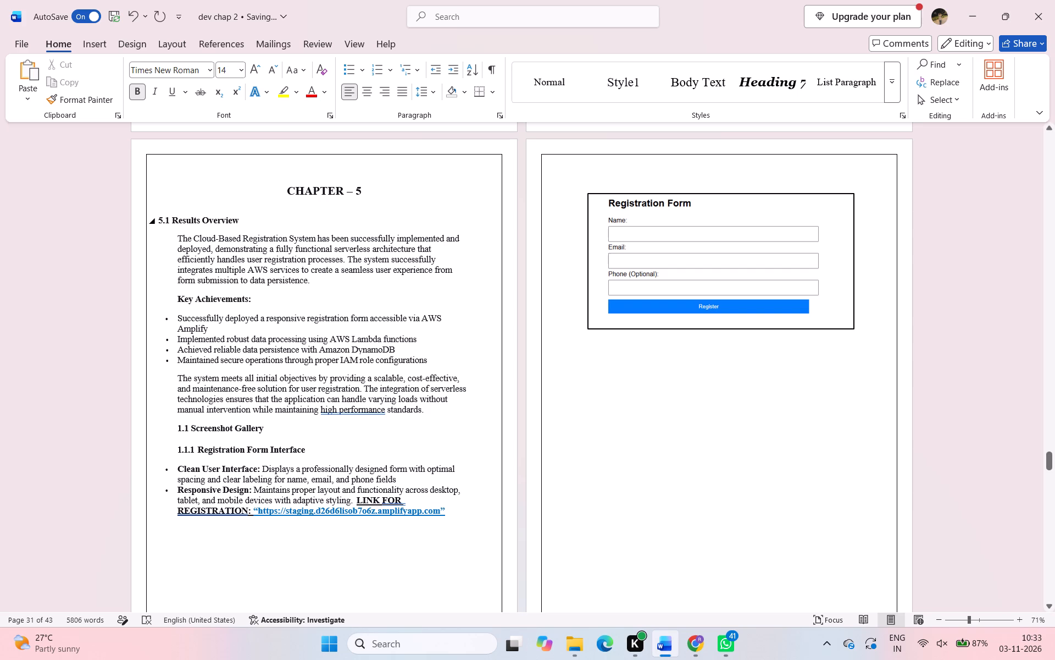
Apply Style1 to the 5.1 Results Overview heading and make it bold.
{"action": "left_click_drag", "start_coordinate": [159, 213], "coordinate": [236, 223]}
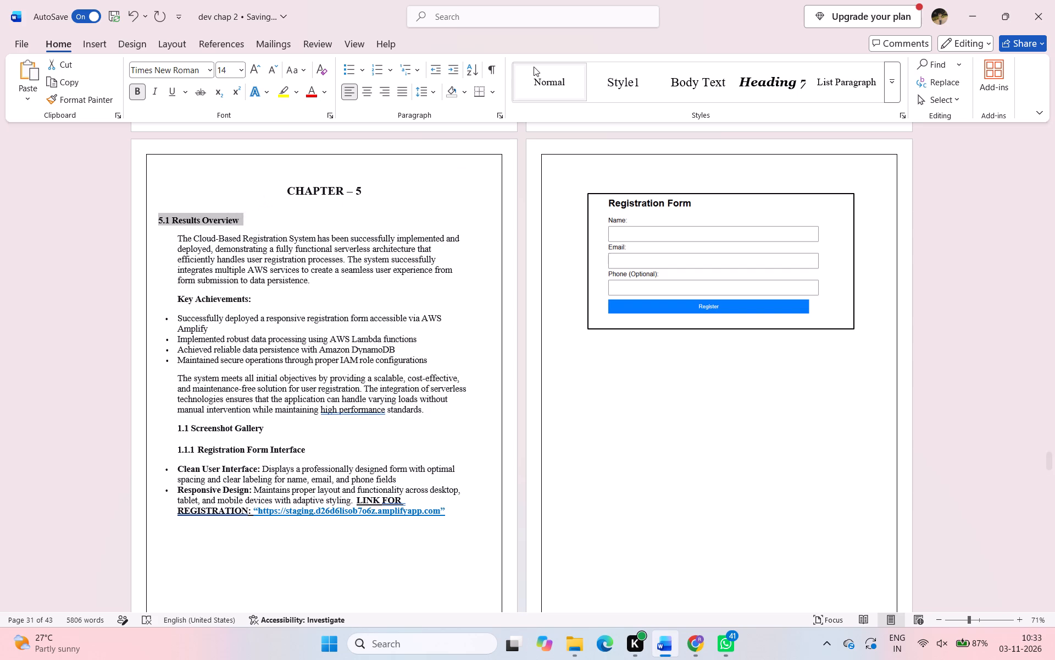
{"action": "left_click", "coordinate": [604, 76]}
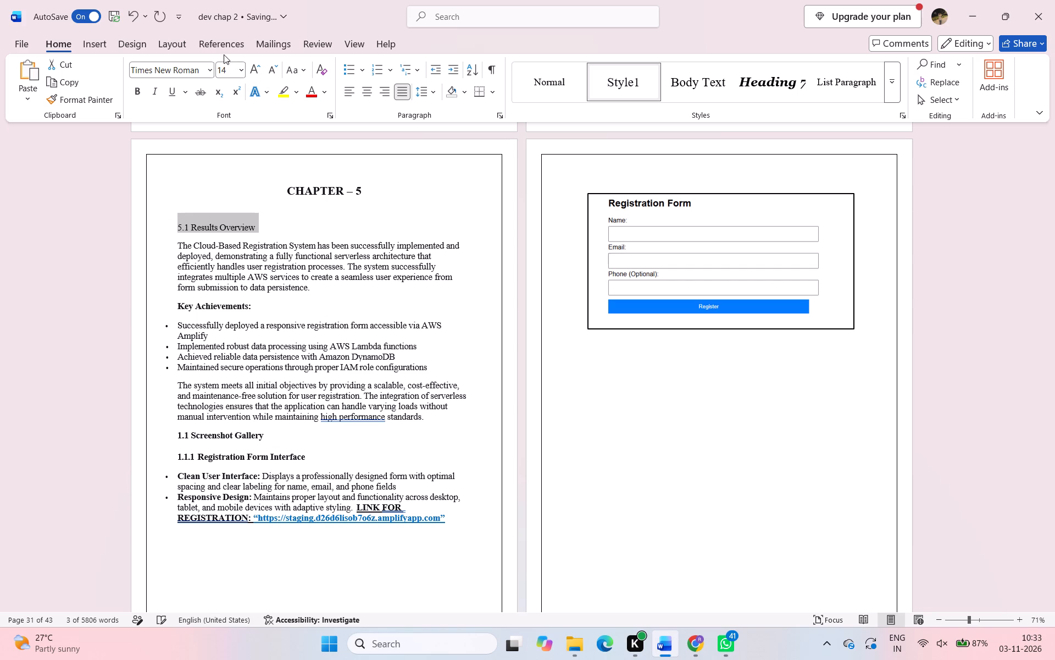
{"action": "left_click", "coordinate": [140, 93]}
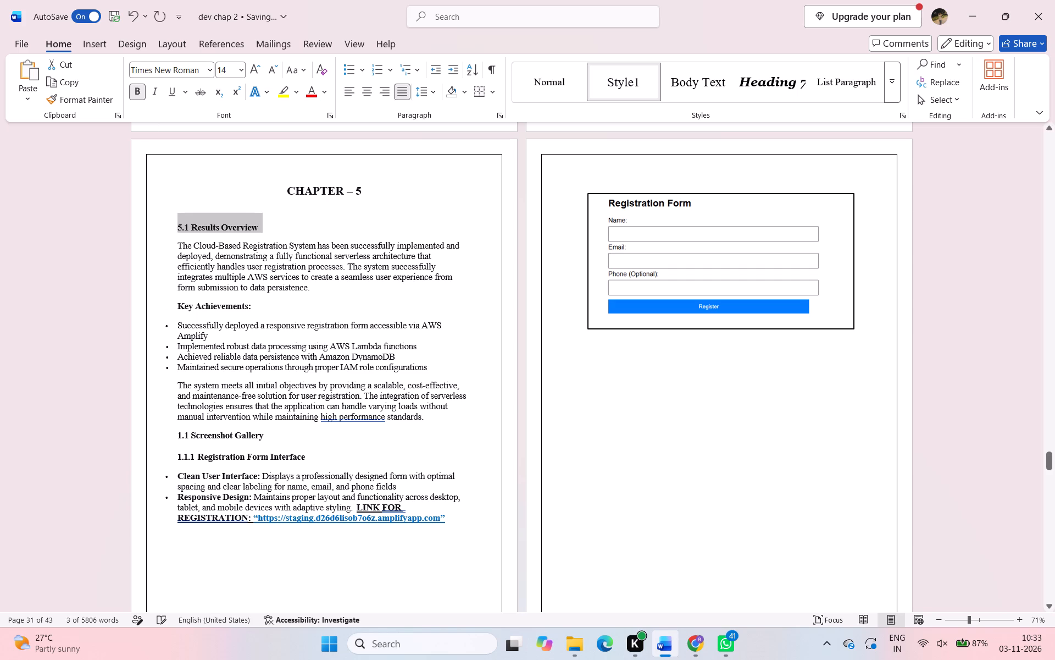
Renumber the Screenshot Gallery heading as 5.2, keeping number and title on one line with a space between them.
{"action": "left_click", "coordinate": [188, 439]}
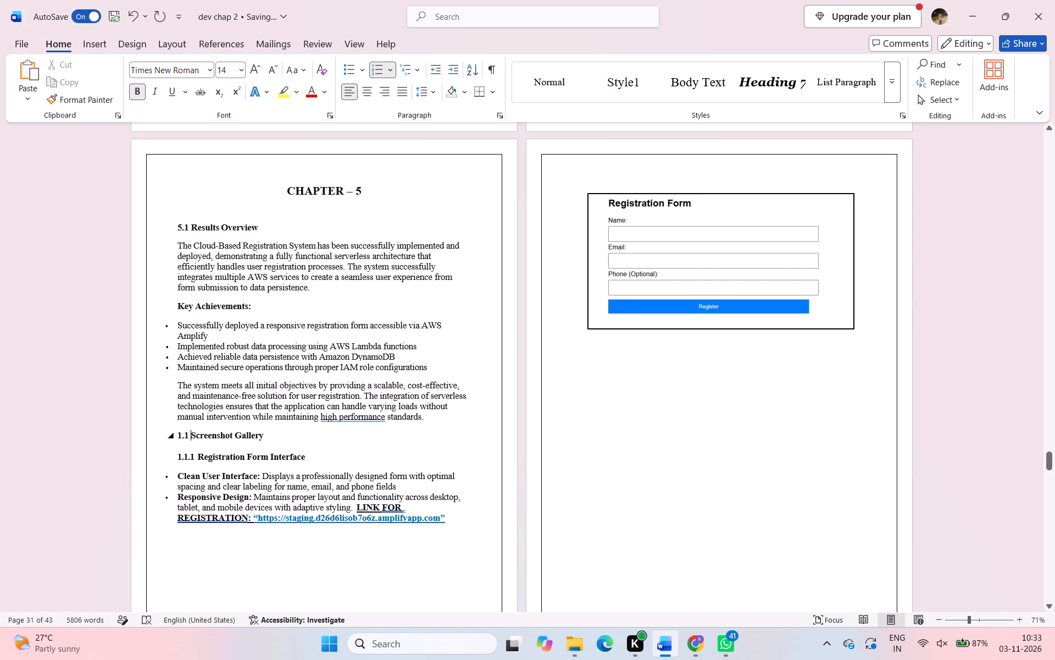
{"action": "left_click_drag", "start_coordinate": [188, 439], "coordinate": [183, 436]}
{"action": "left_click", "coordinate": [183, 436]}
{"action": "type", "text": "5.2"}
{"action": "key", "text": "Return"}
{"action": "key", "text": "BackSpace"}
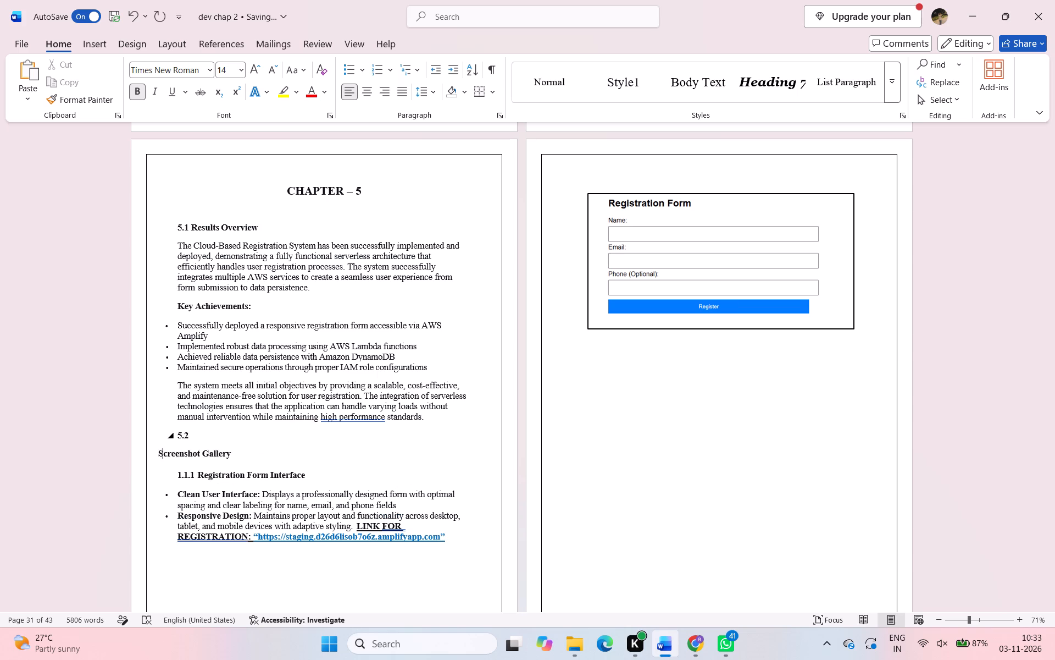
{"action": "key", "text": "BackSpace"}
{"action": "key", "text": "space"}
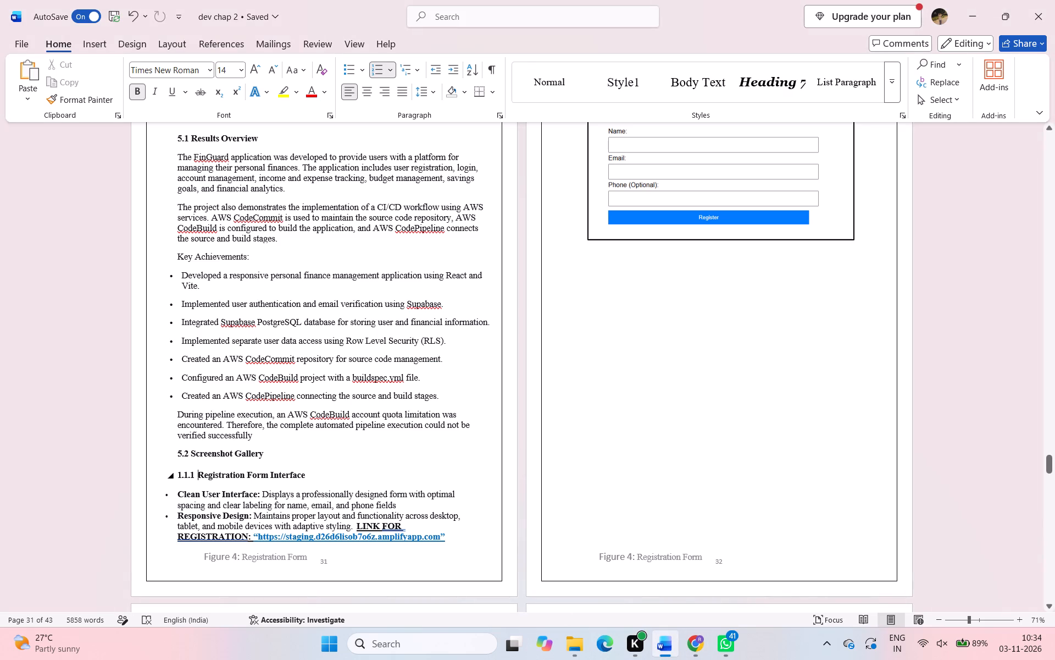
{"action": "left_click", "coordinate": [190, 474]}
{"action": "left_click", "coordinate": [197, 459]}
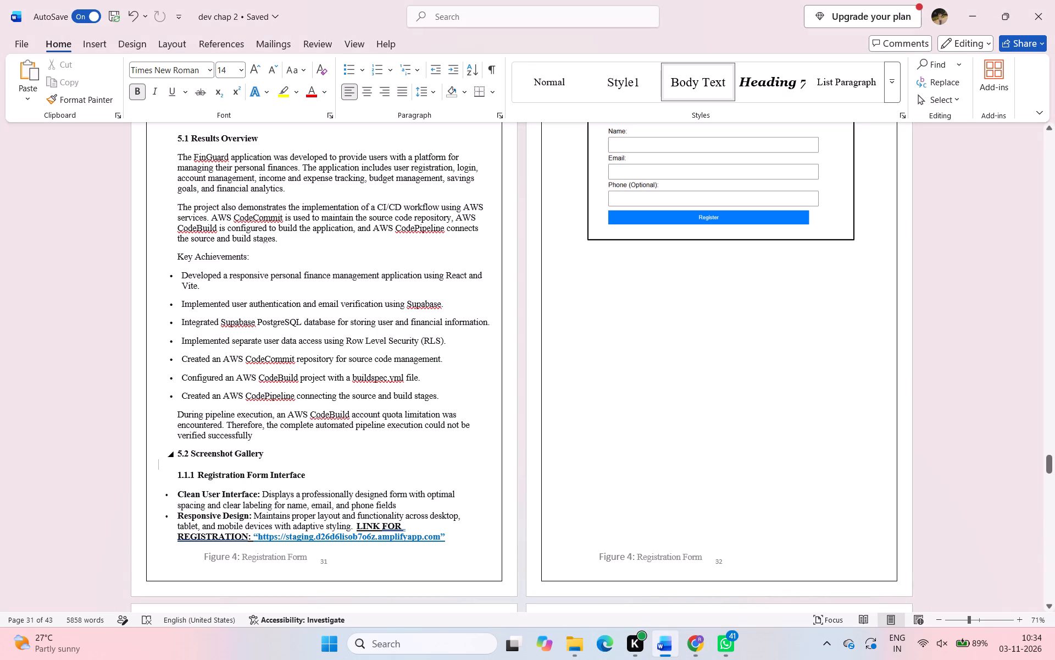
{"action": "left_click", "coordinate": [267, 451]}
{"action": "key", "text": "Return"}
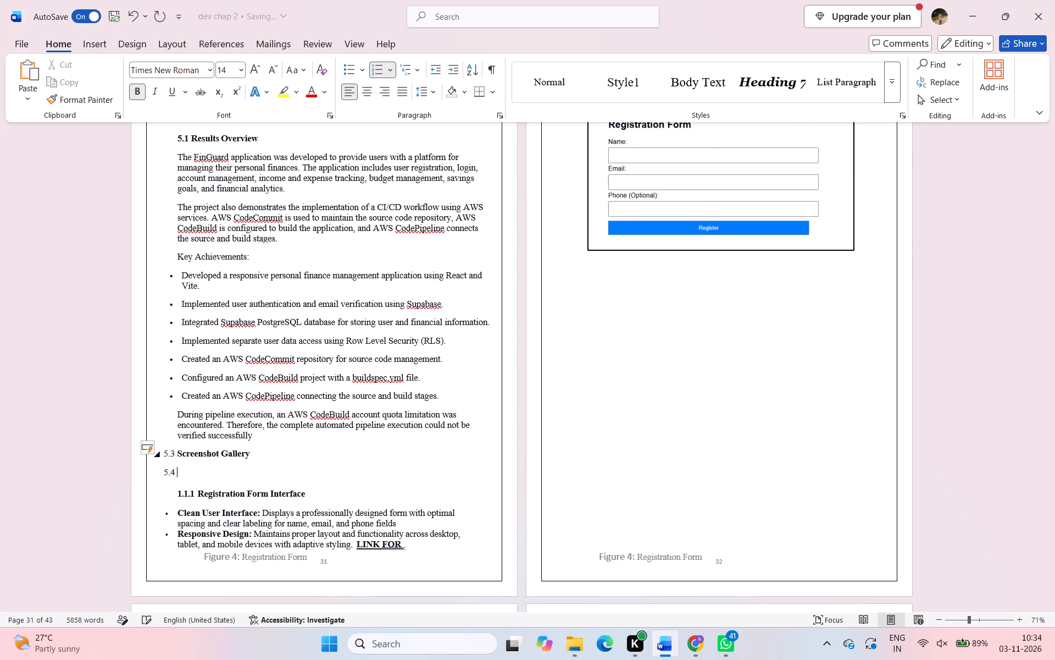
{"action": "key", "text": "ctrl+v"}
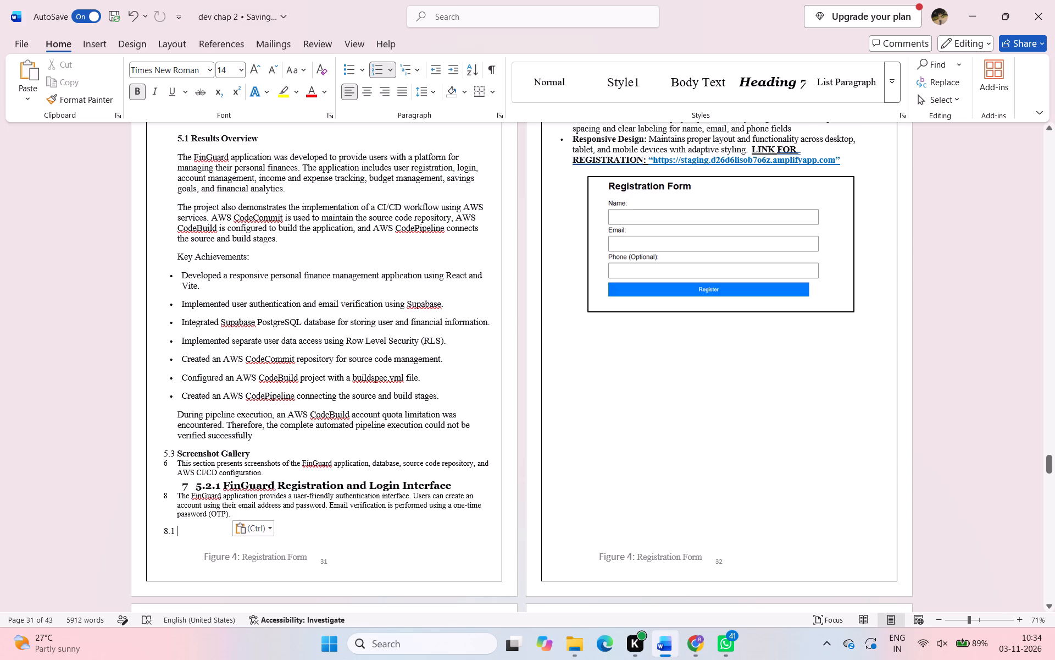
Apply Style1 to the text pasted under Screenshot Gallery and make the 5.2.1 FinGuard Registration and Login Interface heading bold.
{"action": "left_click_drag", "start_coordinate": [176, 465], "coordinate": [231, 521]}
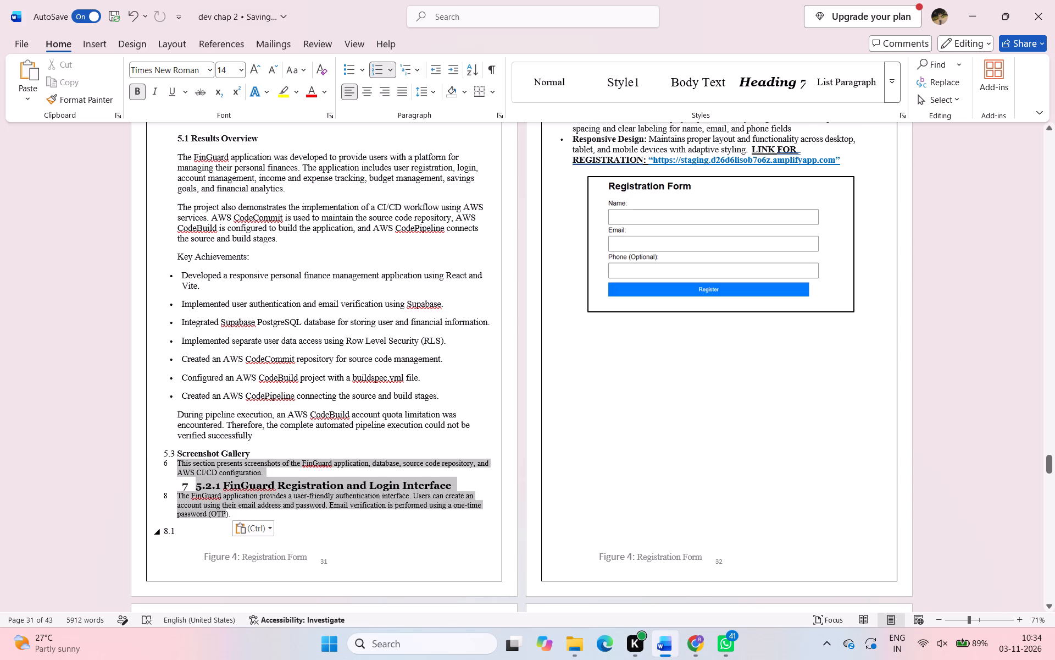
{"action": "left_click_drag", "start_coordinate": [231, 521], "coordinate": [236, 514]}
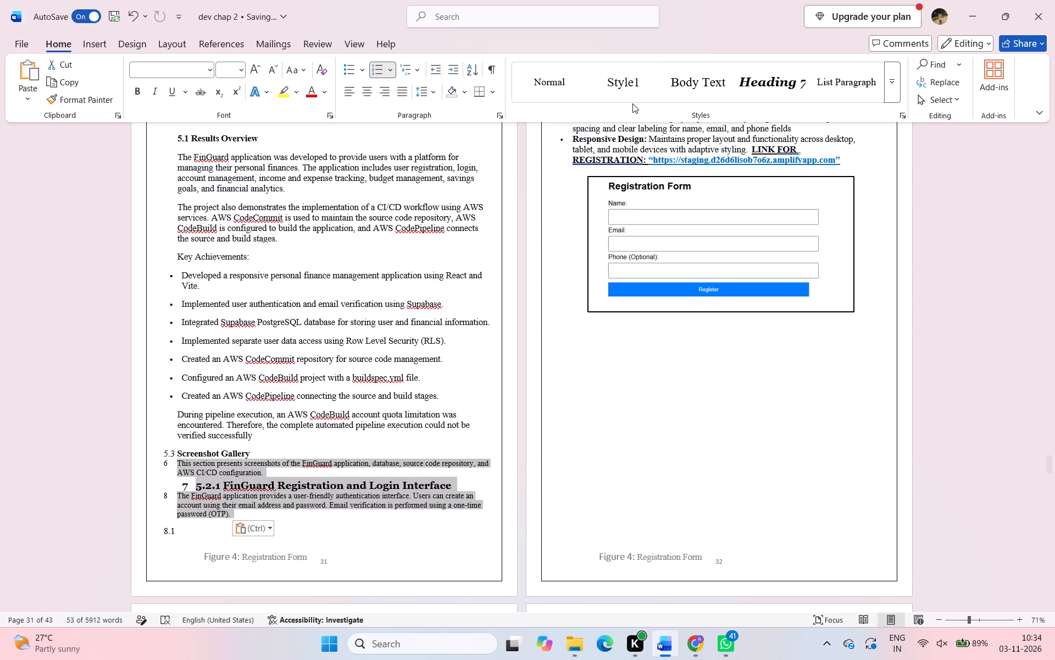
{"action": "left_click", "coordinate": [619, 84]}
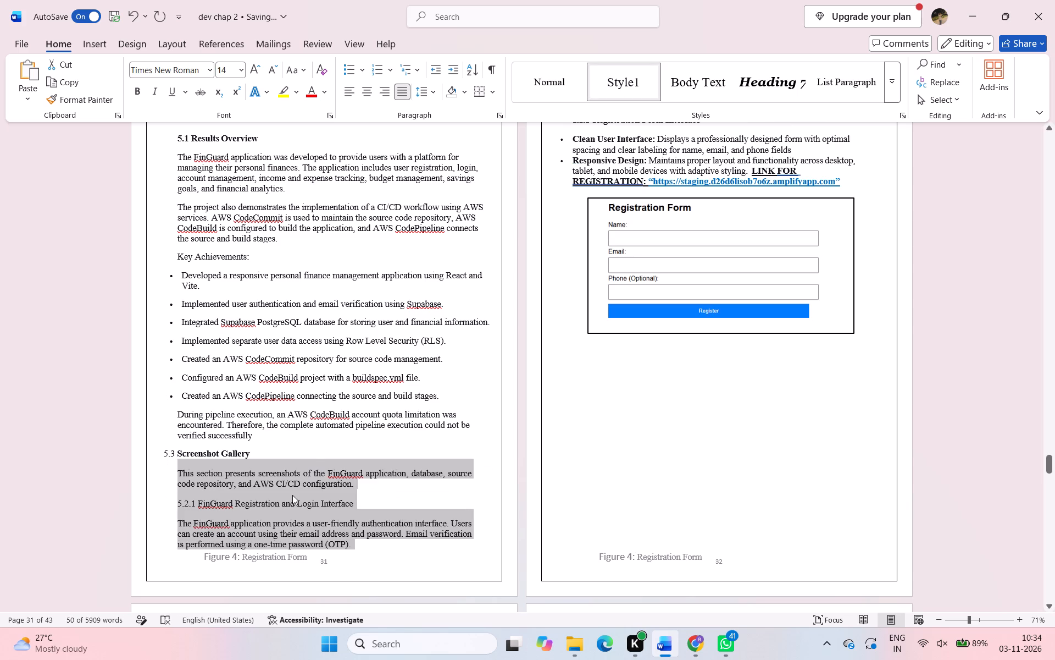
{"action": "left_click", "coordinate": [169, 498]}
{"action": "left_click_drag", "start_coordinate": [177, 503], "coordinate": [365, 499]}
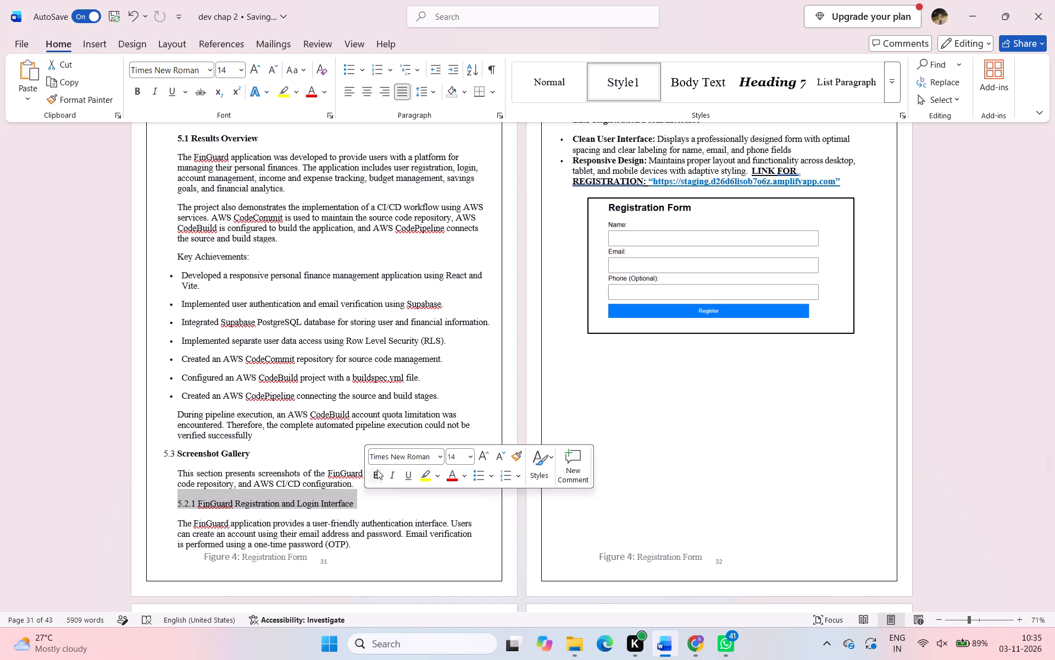
{"action": "left_click", "coordinate": [377, 470]}
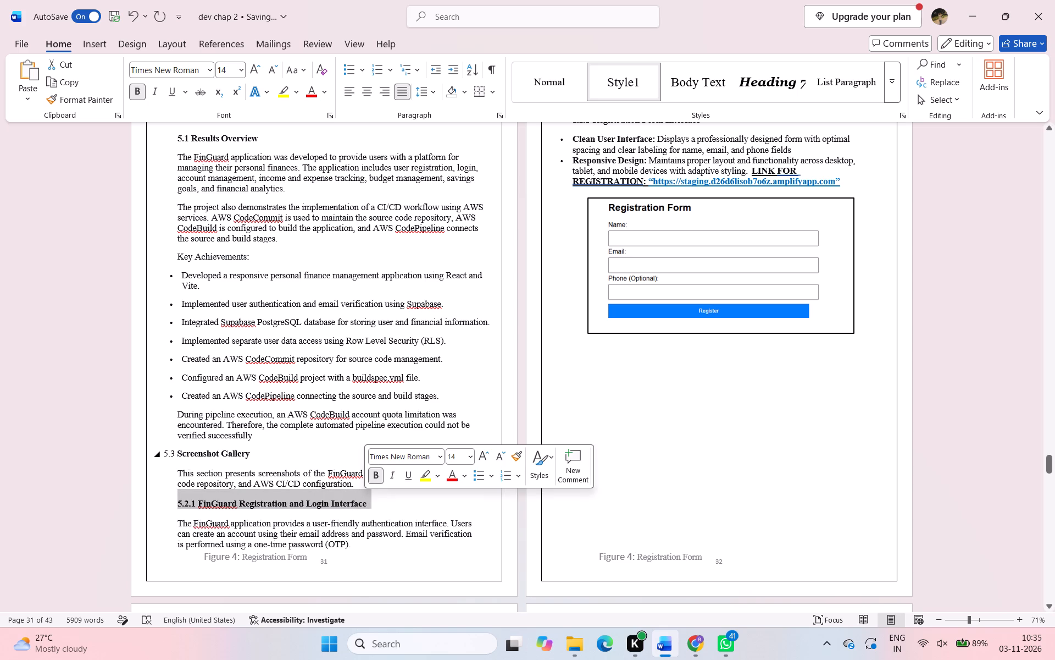
Replace the automatic number of the Screenshot Gallery heading with a manually entered 5.2.
{"action": "left_click", "coordinate": [176, 457]}
{"action": "key", "text": "BackSpace"}
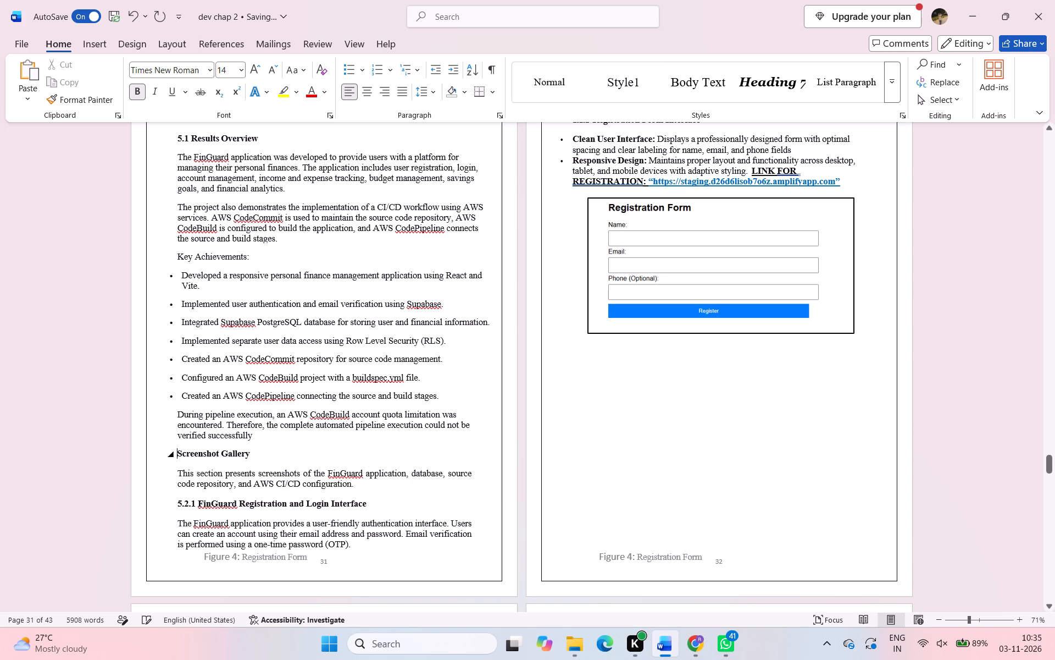
{"action": "type", "text": "5.2"}
{"action": "key", "text": "space"}
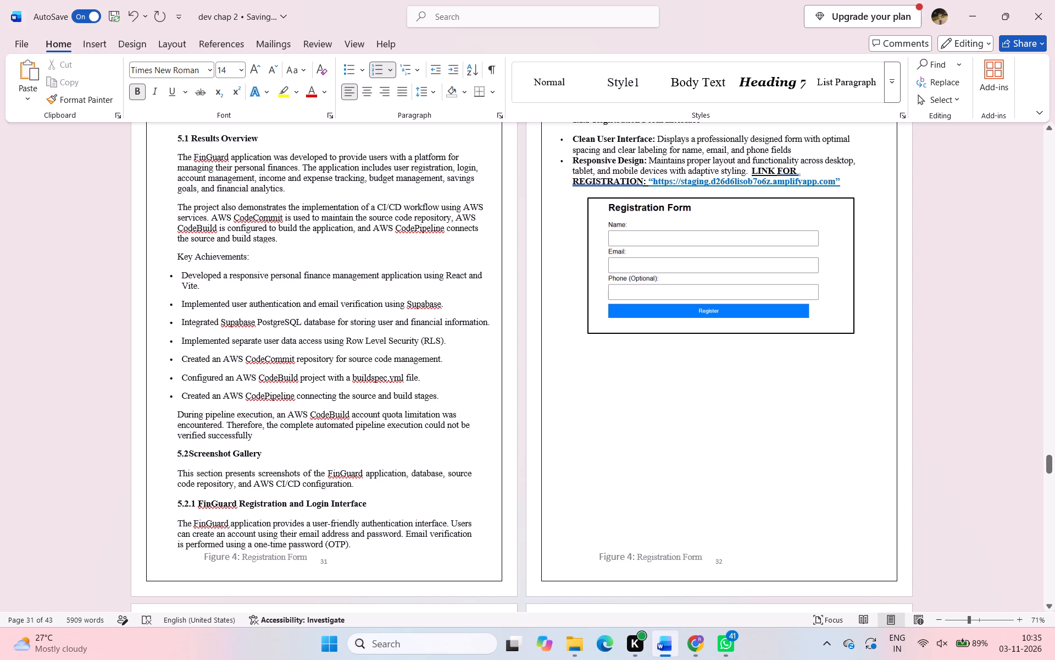
Delete the "Figure 4: Registration Form" caption from the page footer and return to the body text.
{"action": "scroll", "coordinate": [229, 453], "scroll_direction": "down", "scroll_amount": 1}
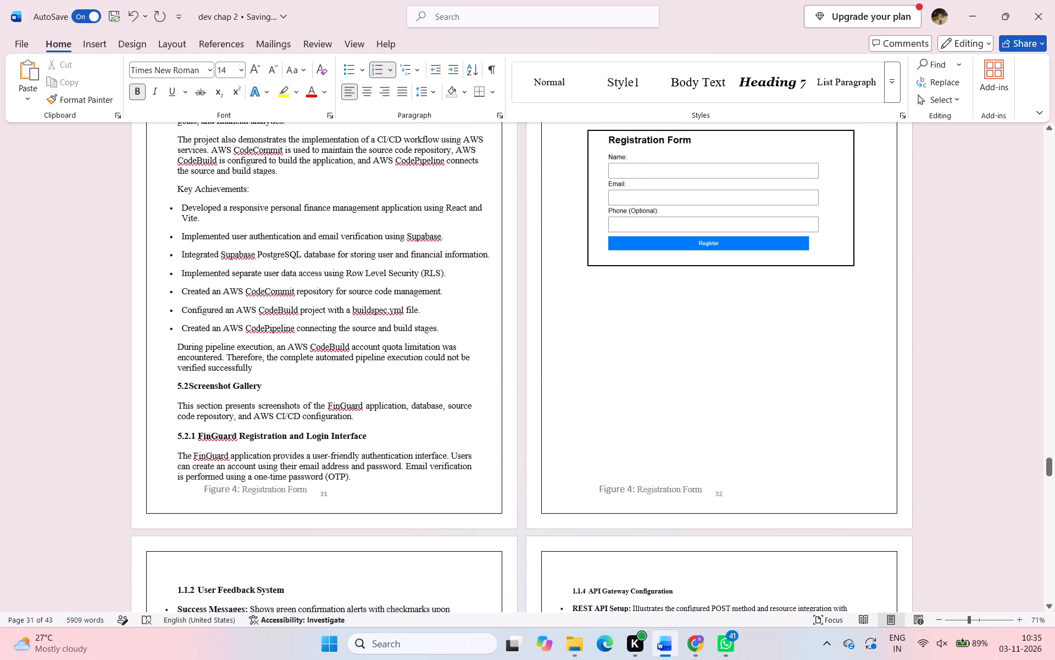
{"action": "left_click", "coordinate": [252, 491]}
{"action": "double_click", "coordinate": [252, 491]}
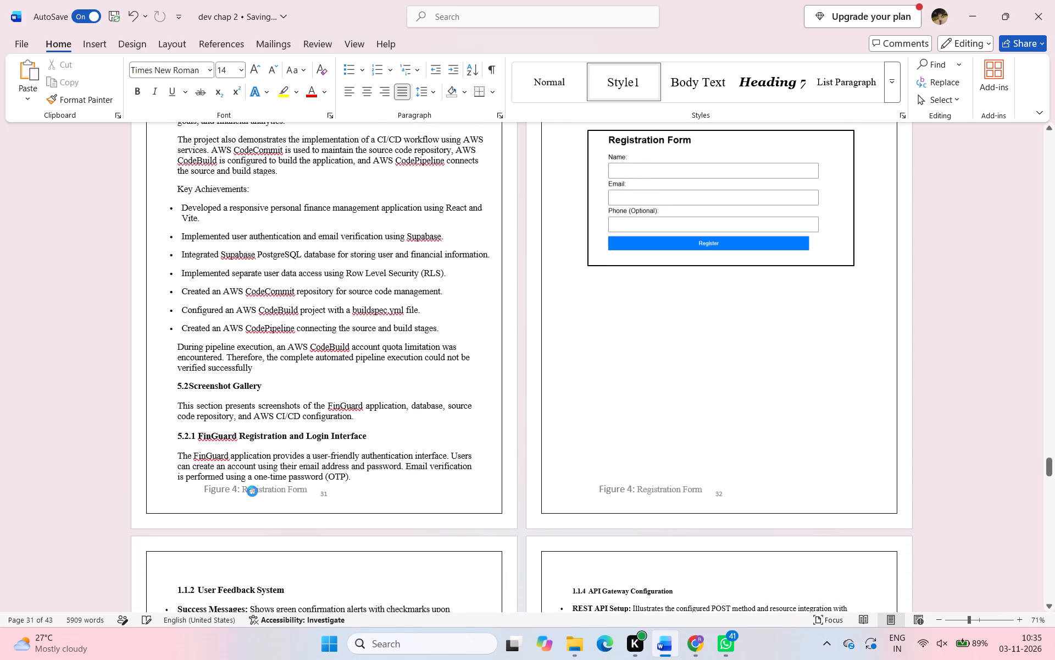
{"action": "left_click_drag", "start_coordinate": [204, 491], "coordinate": [294, 496]}
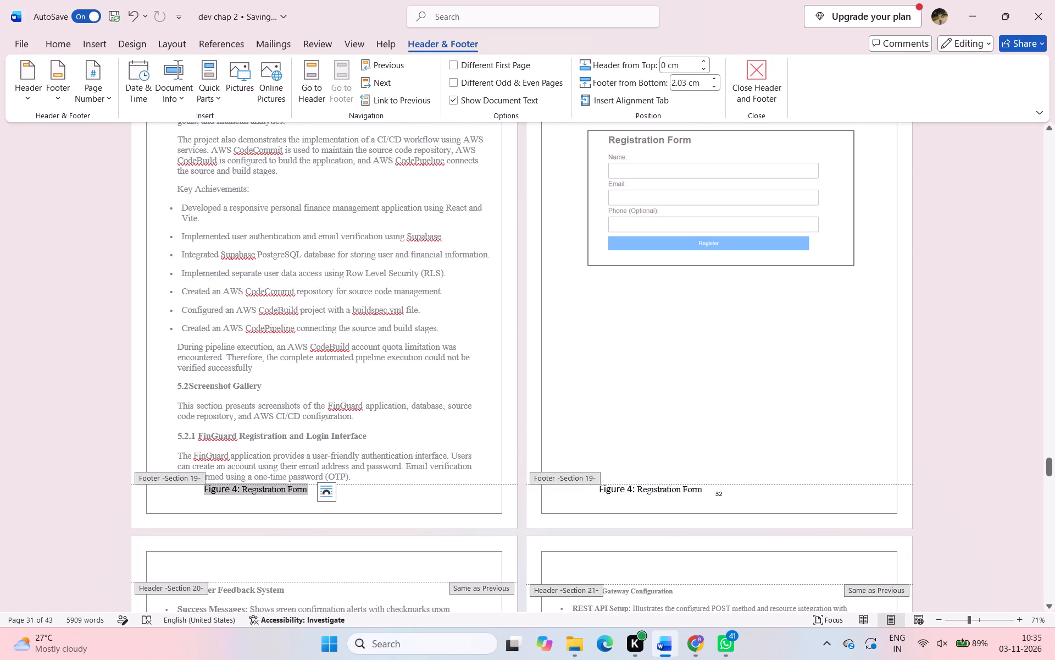
{"action": "left_click_drag", "start_coordinate": [294, 496], "coordinate": [297, 496]}
{"action": "key", "text": "BackSpace"}
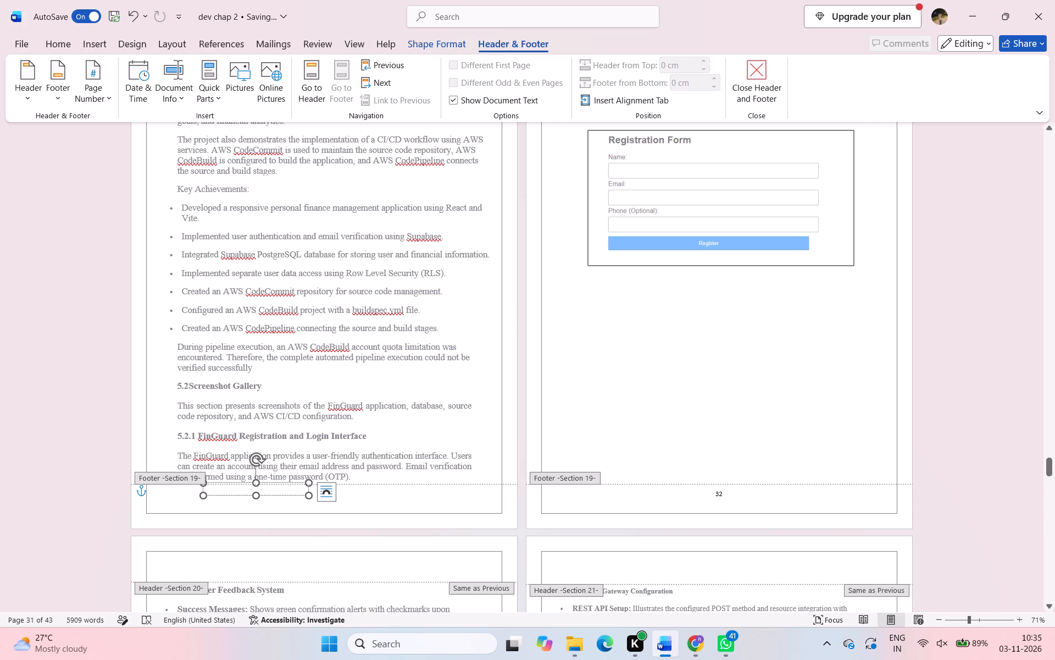
{"action": "left_click", "coordinate": [382, 493]}
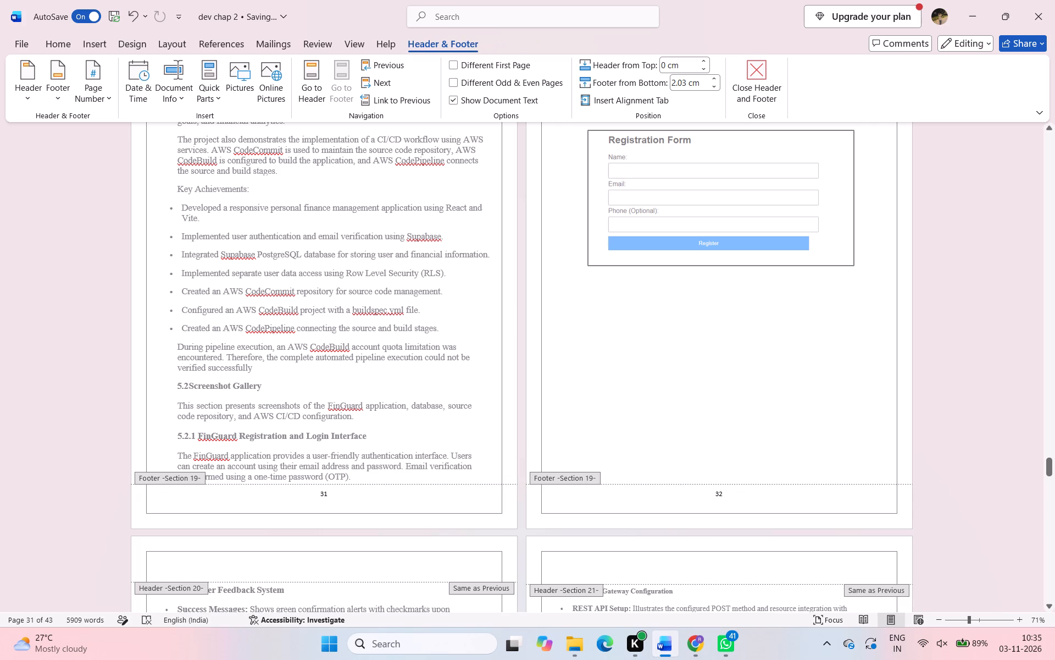
{"action": "double_click", "coordinate": [406, 443]}
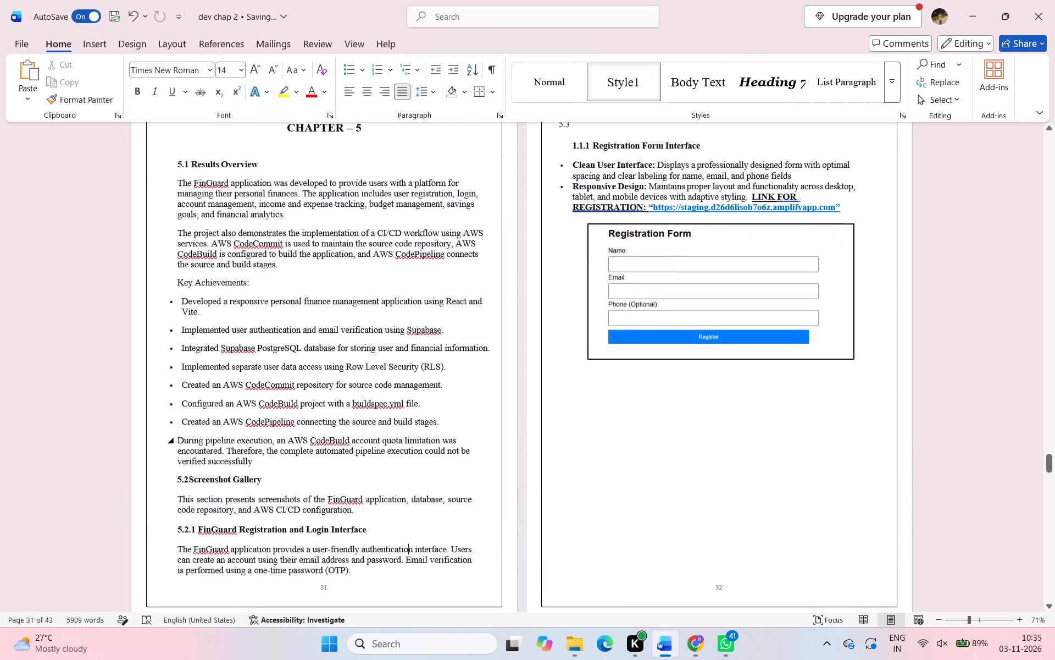
Remove the stray 5.3 numbering from the empty line above the Registration Form Interface heading.
{"action": "scroll", "coordinate": [464, 430], "scroll_direction": "up", "scroll_amount": 3}
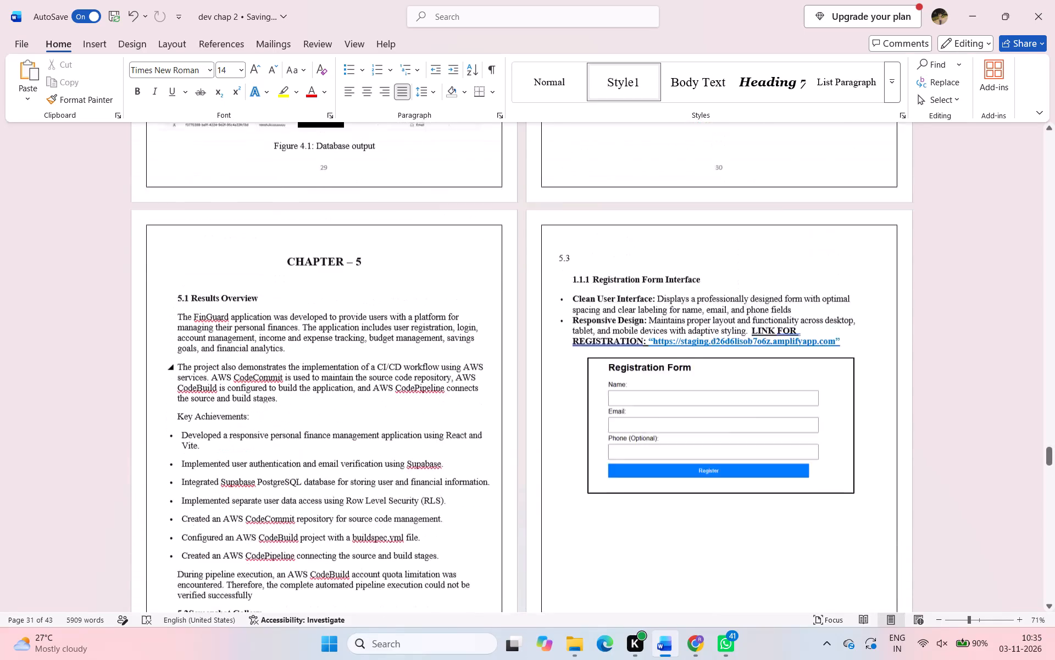
{"action": "scroll", "coordinate": [464, 430], "scroll_direction": "up", "scroll_amount": 1}
{"action": "left_click_drag", "start_coordinate": [561, 313], "coordinate": [597, 354]}
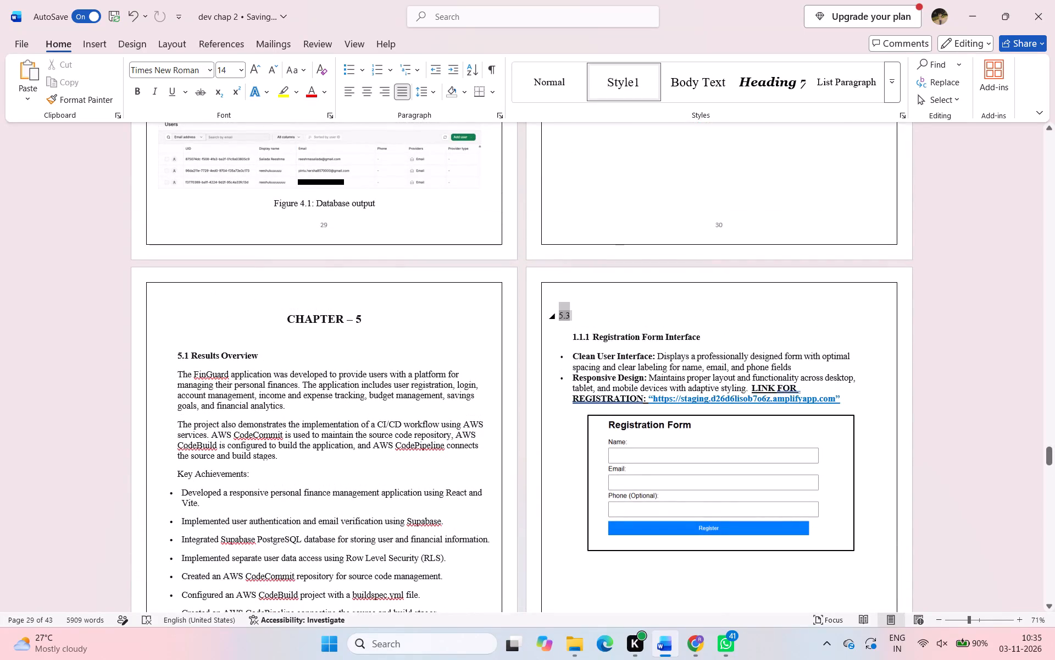
{"action": "left_click_drag", "start_coordinate": [597, 354], "coordinate": [562, 456]}
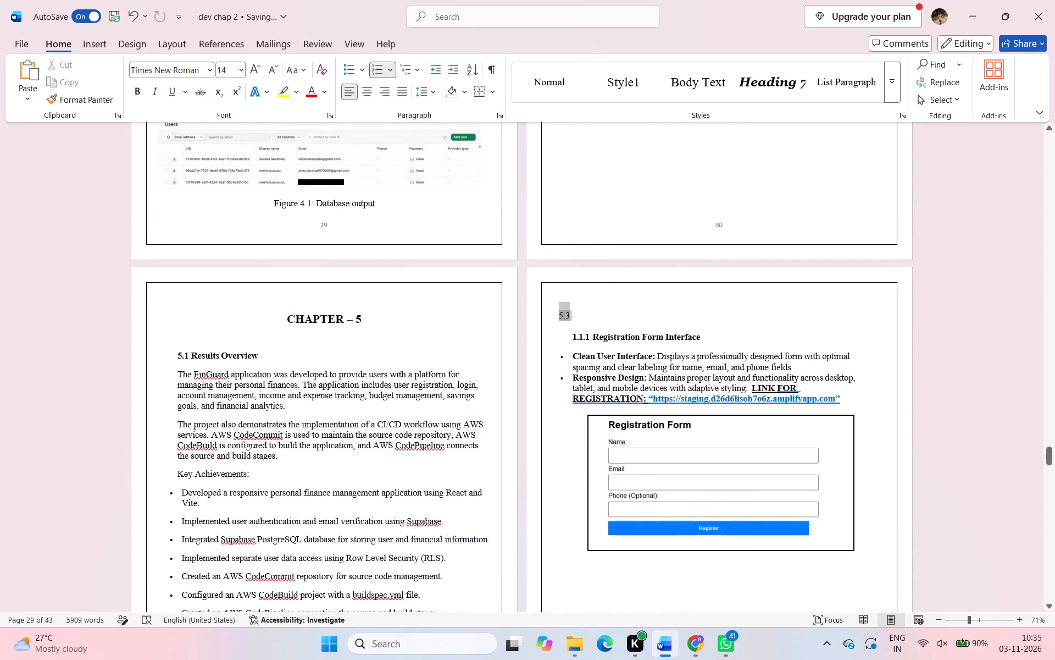
{"action": "key", "text": "BackSpace"}
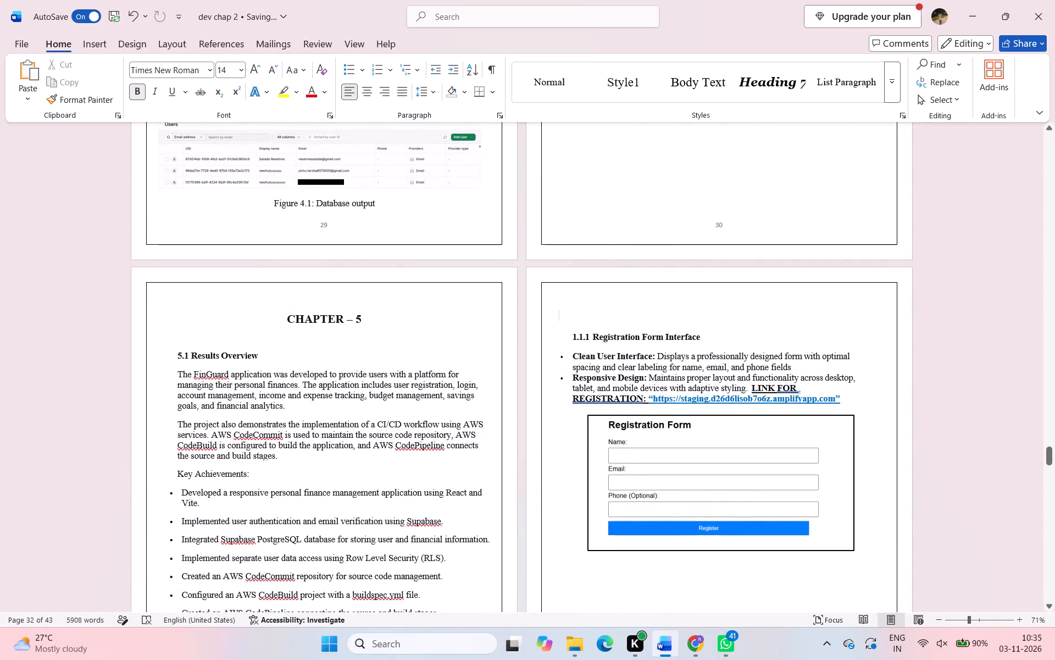
Delete the old Registration Form Interface section, including its heading, bullets, registration link and form screenshot.
{"action": "left_click_drag", "start_coordinate": [576, 335], "coordinate": [573, 547]}
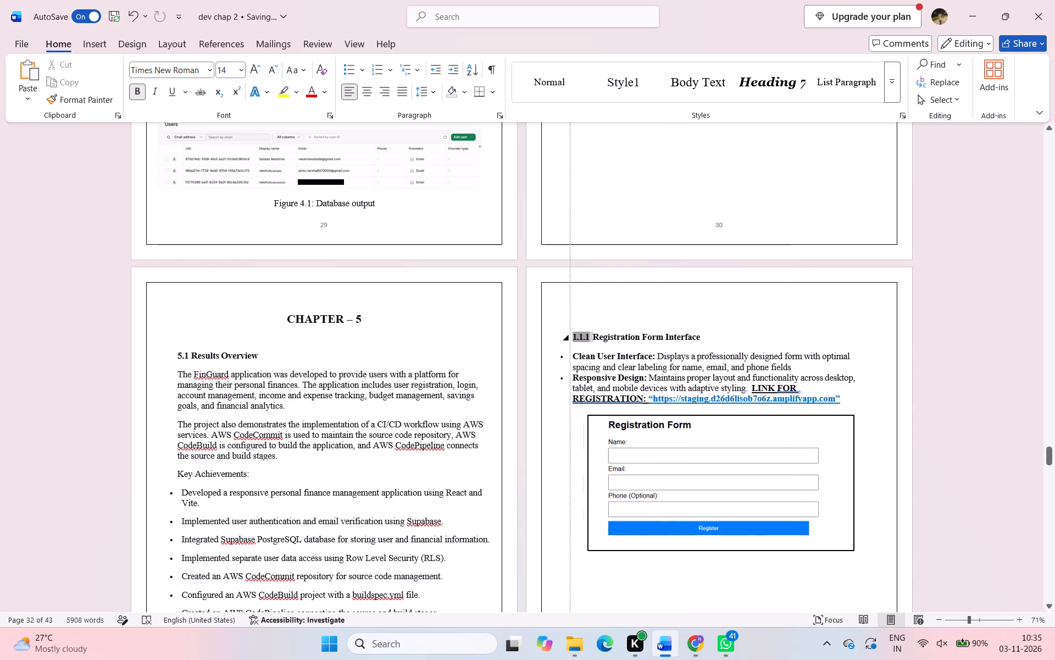
{"action": "left_click_drag", "start_coordinate": [573, 547], "coordinate": [570, 549]}
{"action": "key", "text": "ctrl+z"}
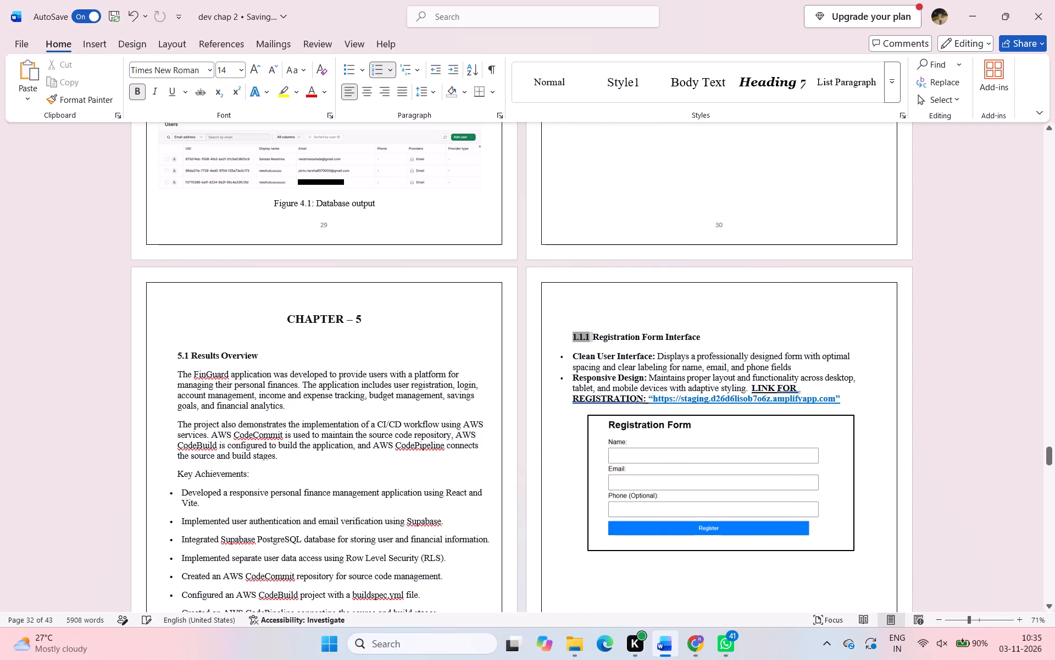
{"action": "left_click", "coordinate": [596, 336]}
{"action": "key", "text": "Left"}
{"action": "left_click_drag", "start_coordinate": [596, 336], "coordinate": [726, 517]}
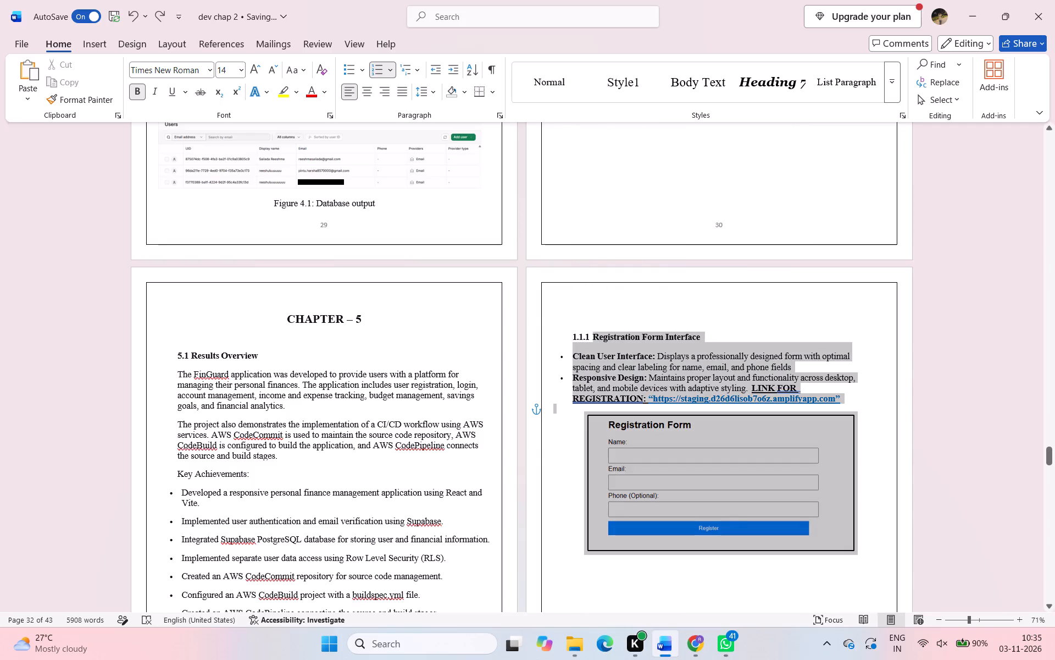
{"action": "left_click_drag", "start_coordinate": [726, 517], "coordinate": [727, 516]}
{"action": "key", "text": "BackSpace"}
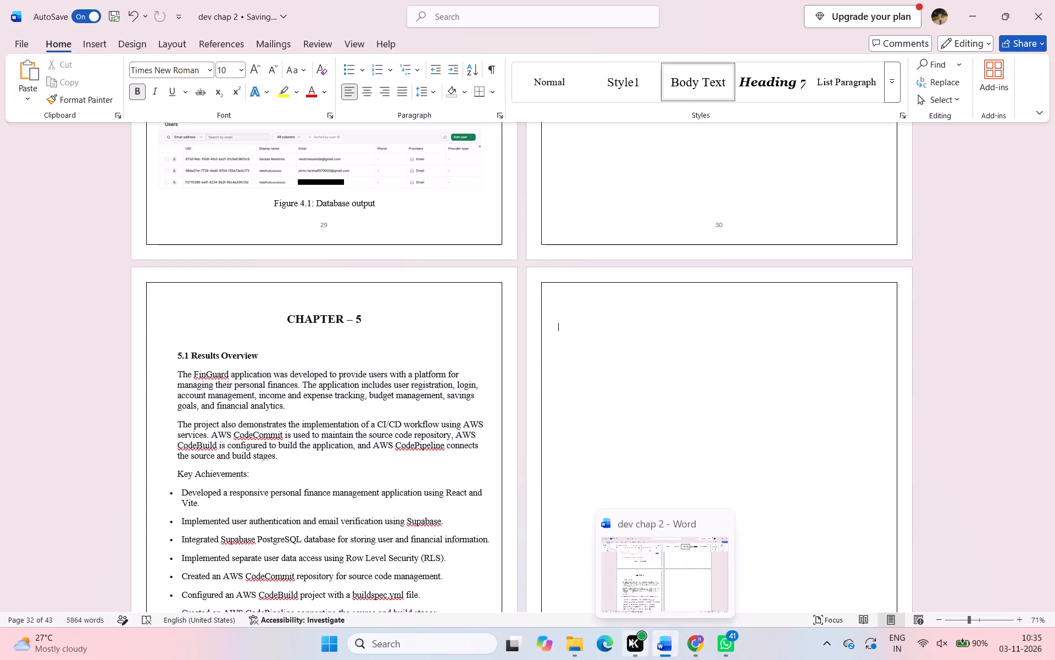
Insert the Registration_devops image from the FinGuard project folder, centred, on the blank page following the Screenshot Gallery heading in Word.
{"action": "left_click", "coordinate": [580, 645]}
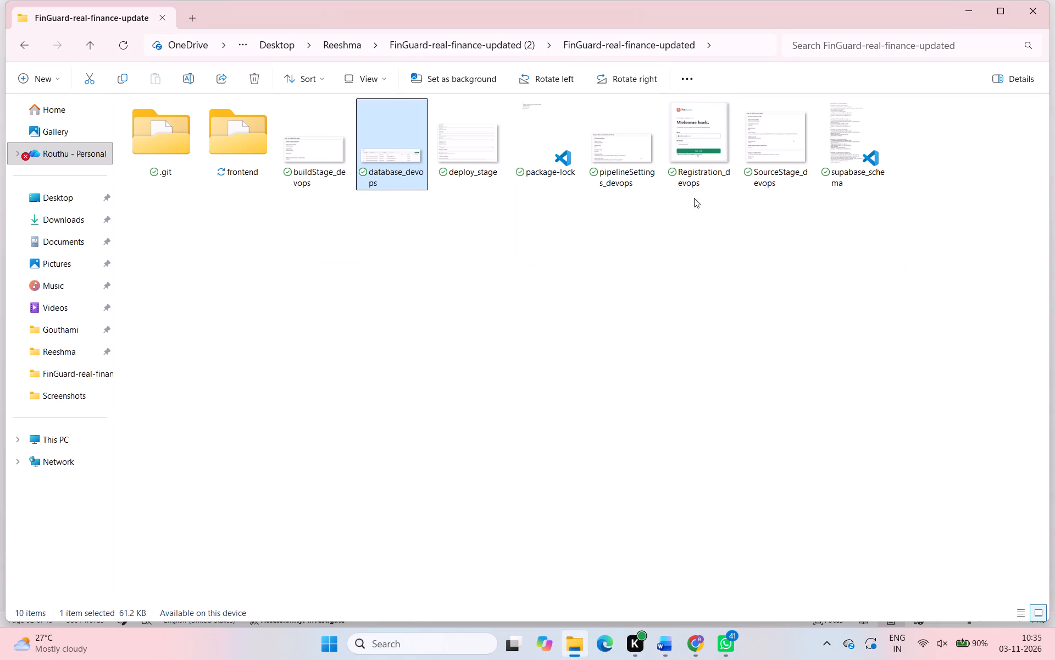
{"action": "left_click", "coordinate": [707, 139]}
{"action": "key", "text": "ctrl+c"}
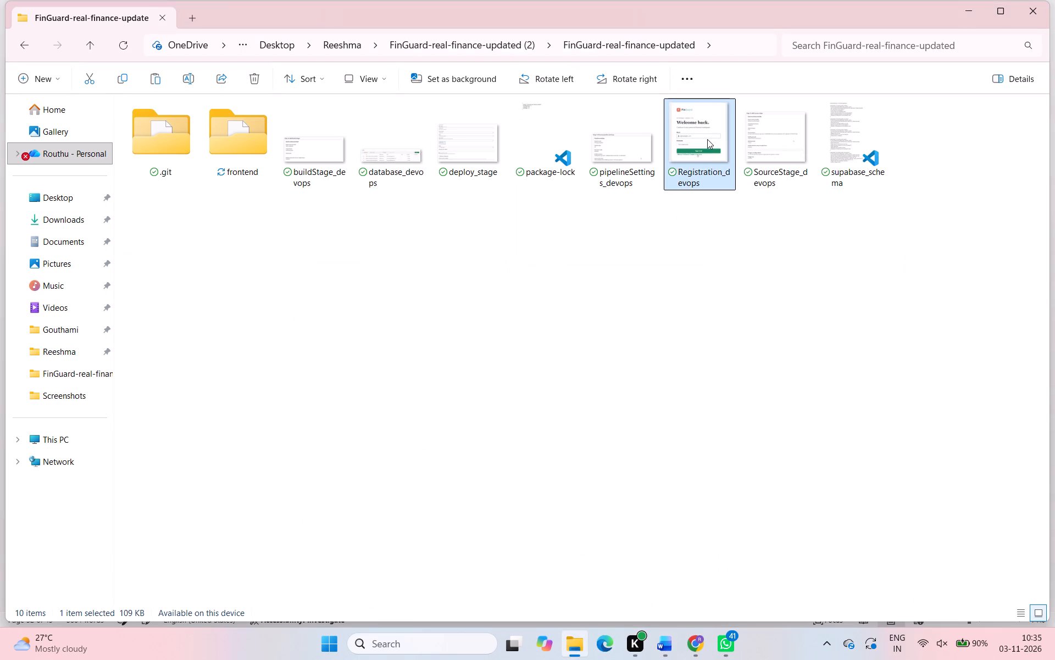
{"action": "left_click", "coordinate": [665, 653]}
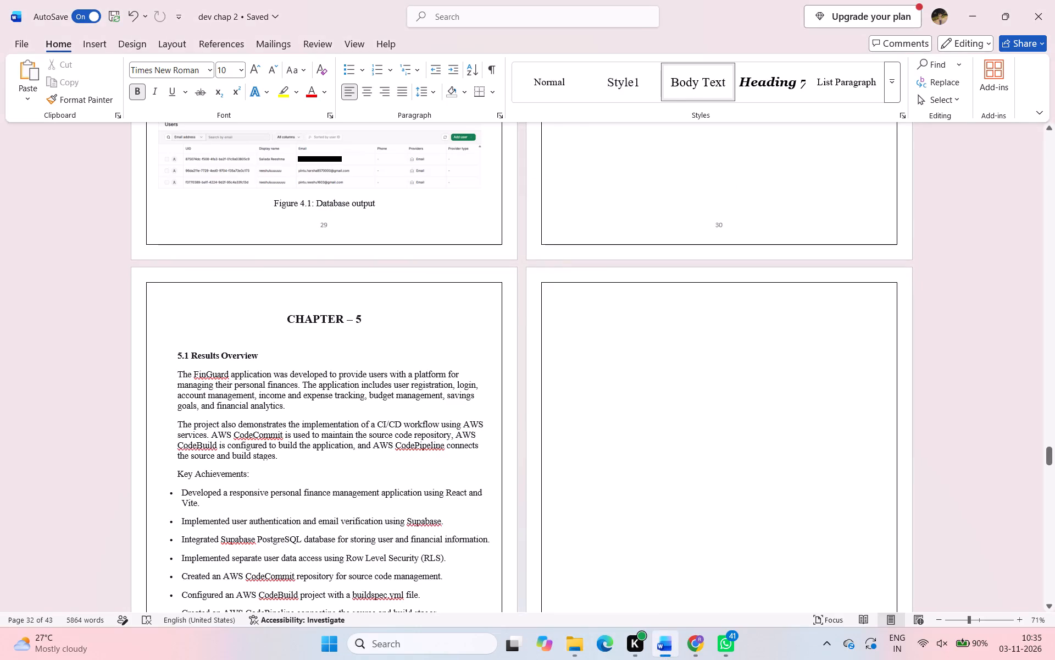
{"action": "left_click", "coordinate": [372, 91]}
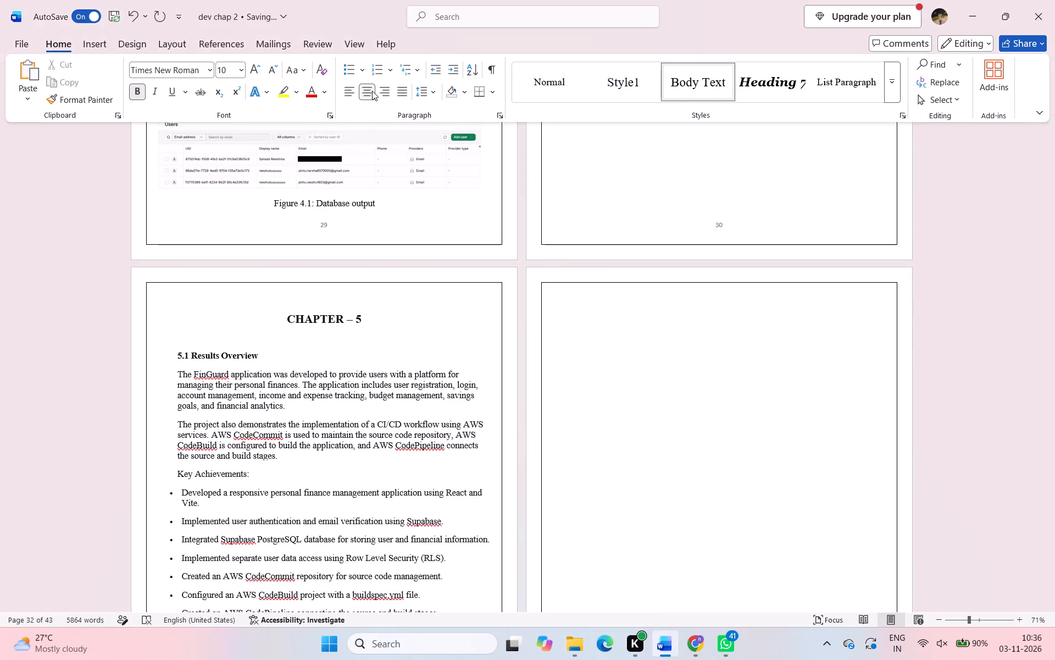
{"action": "key", "text": "ctrl+v"}
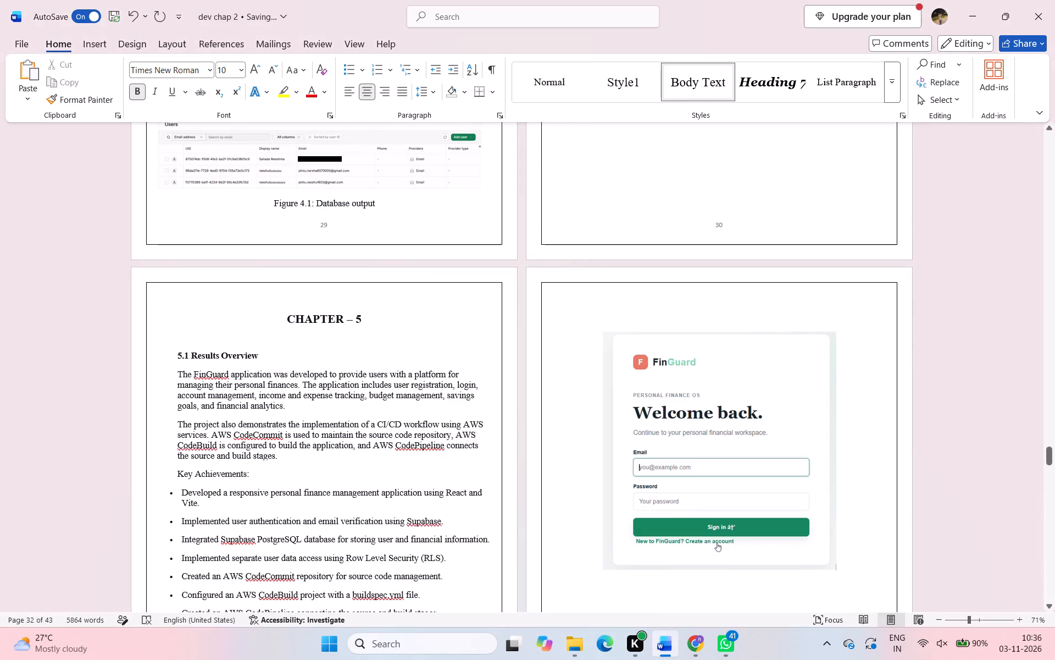
{"action": "scroll", "coordinate": [580, 346], "scroll_direction": "down", "scroll_amount": 2}
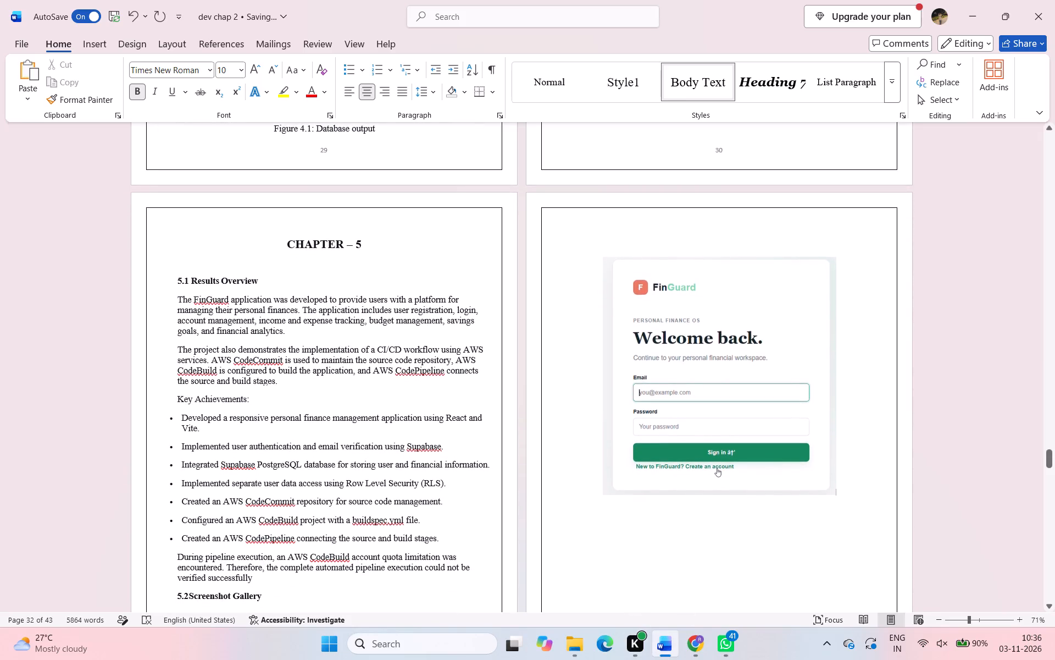
{"action": "key", "text": "Return"}
{"action": "key", "text": "Return"}
{"action": "left_click", "coordinate": [695, 646]}
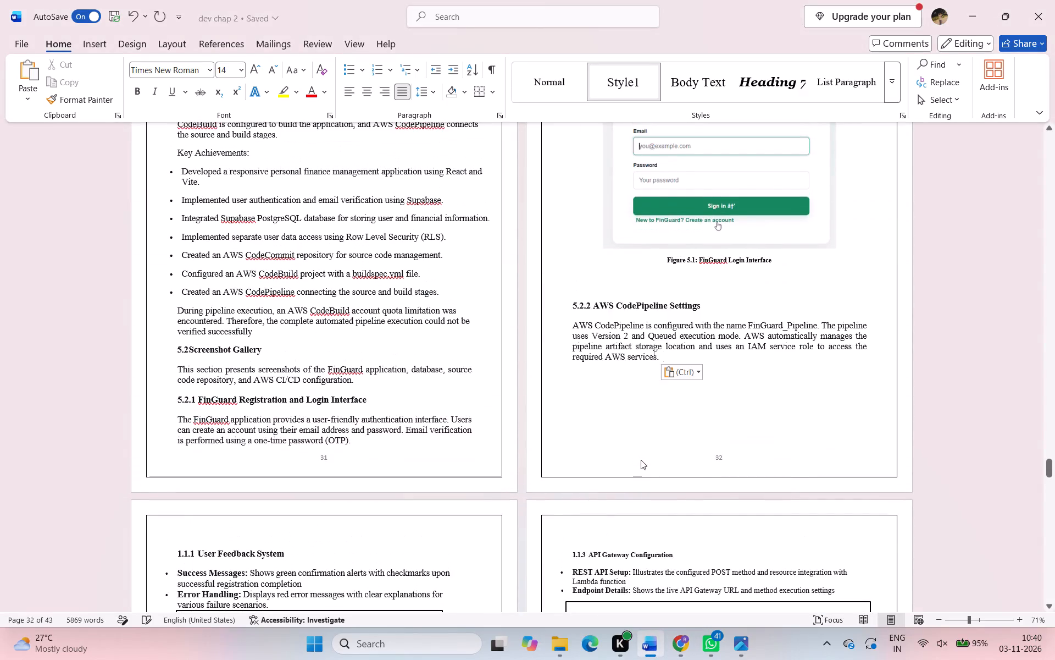
{"action": "left_click", "coordinate": [621, 282]}
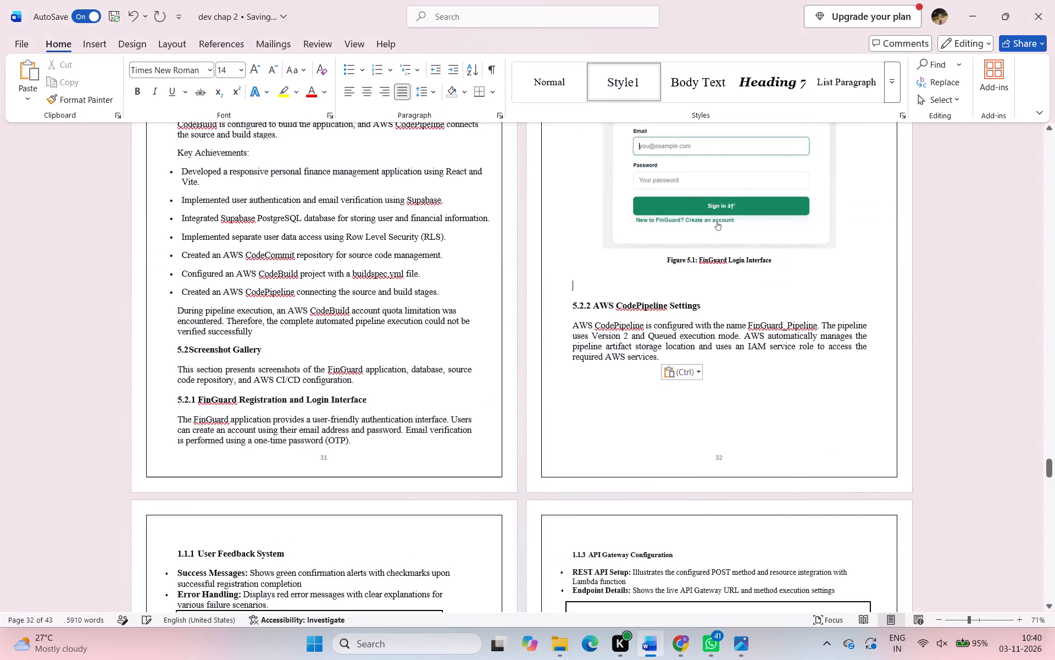
{"action": "key", "text": "BackSpace"}
{"action": "key", "text": "BackSpace"}
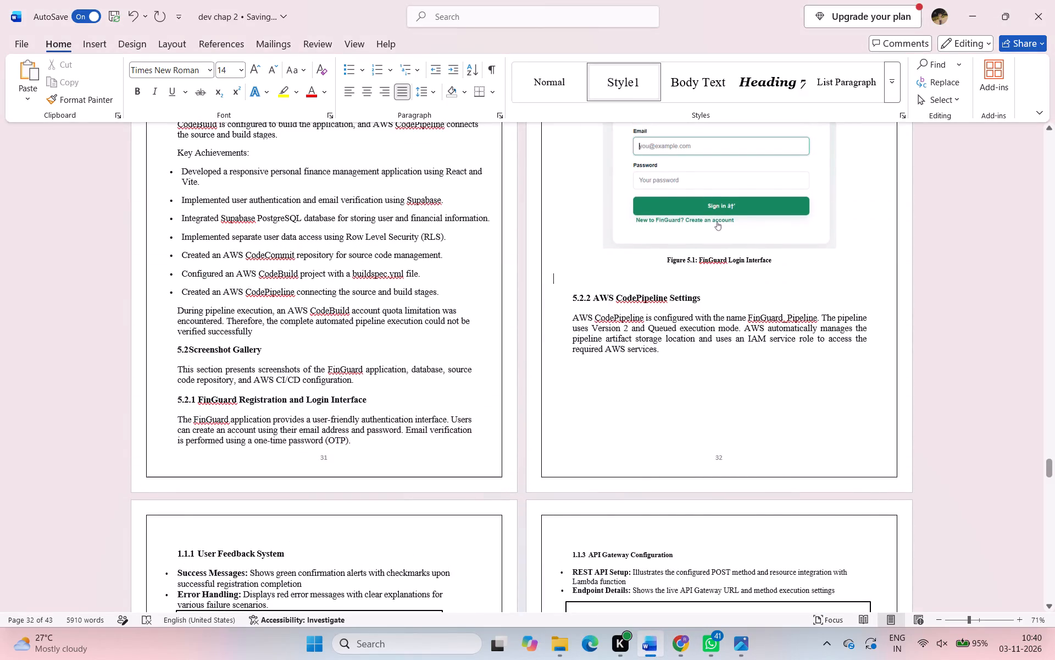
Insert the pipelineSettings_devops image from the FinGuard project folder after the Section 5.2.2 paragraph in the report.
{"action": "left_click", "coordinate": [671, 351]}
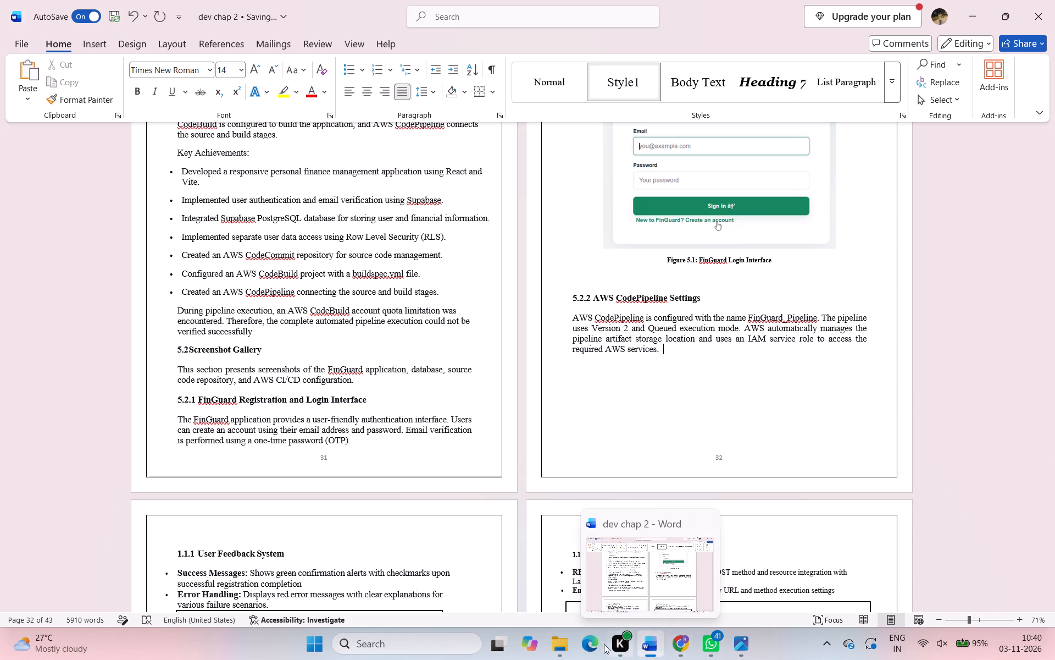
{"action": "left_click", "coordinate": [562, 640]}
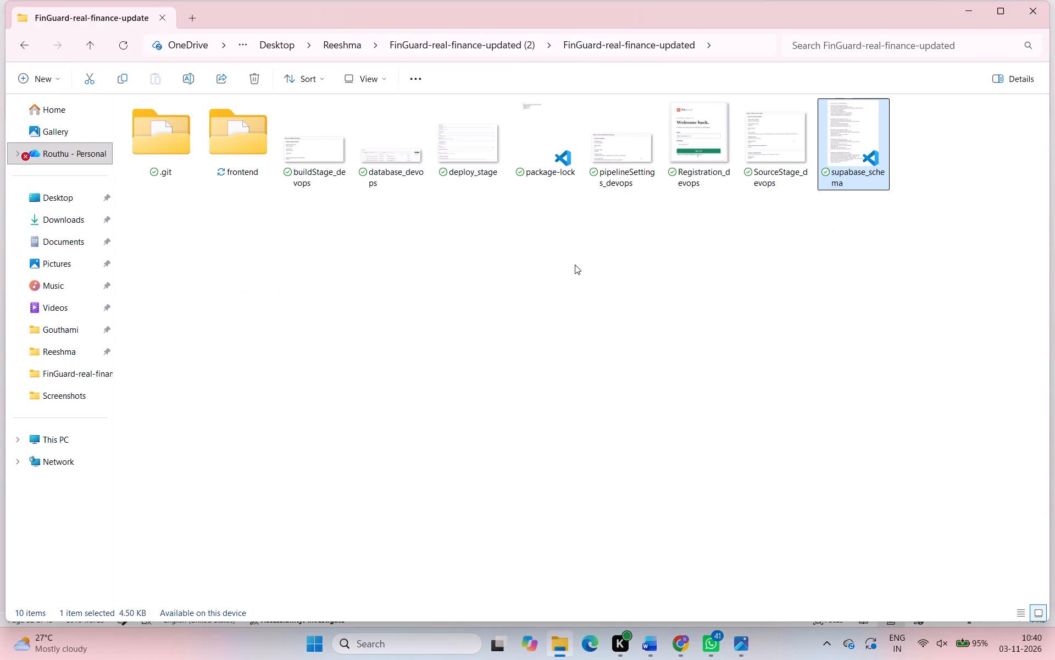
{"action": "left_click", "coordinate": [637, 161]}
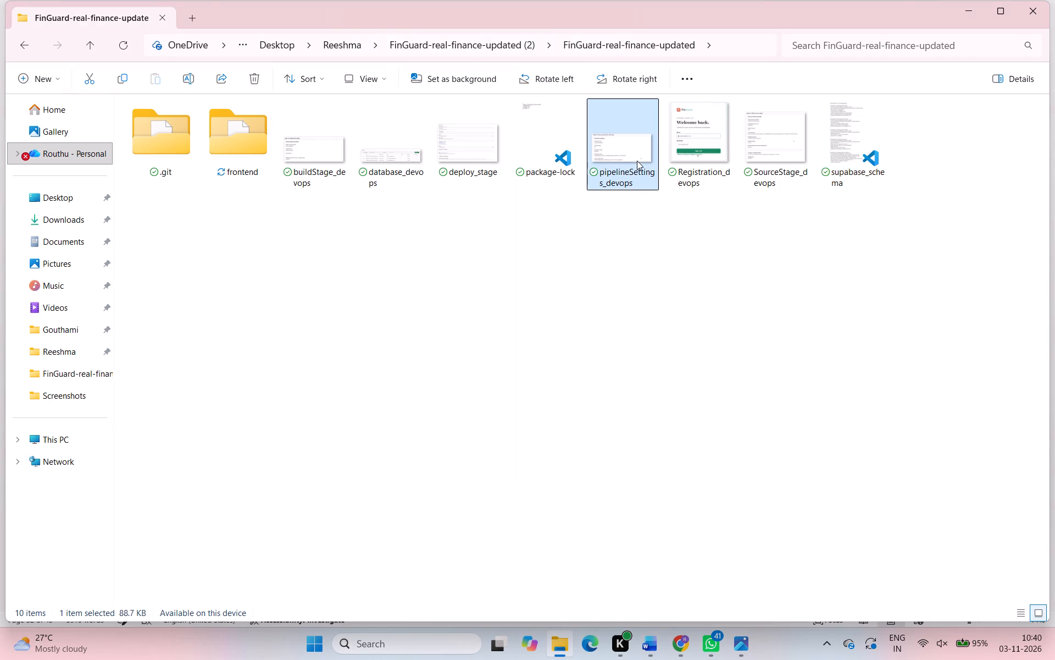
{"action": "key", "text": "ctrl+c"}
{"action": "left_click", "coordinate": [646, 649]}
{"action": "key", "text": "ctrl+v"}
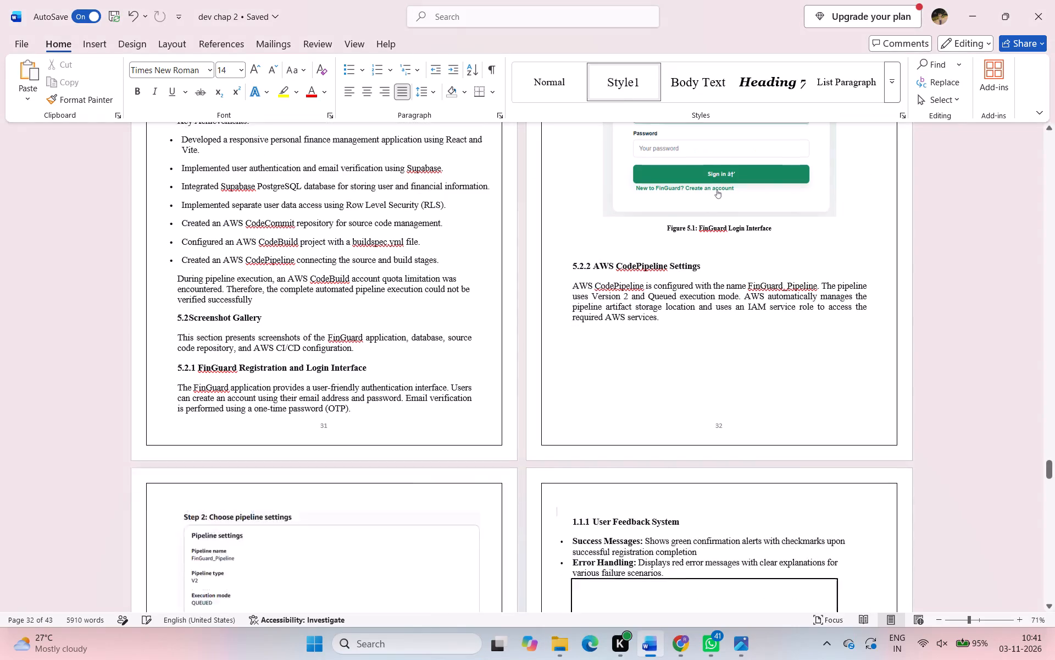
{"action": "scroll", "coordinate": [304, 577], "scroll_direction": "down", "scroll_amount": 1}
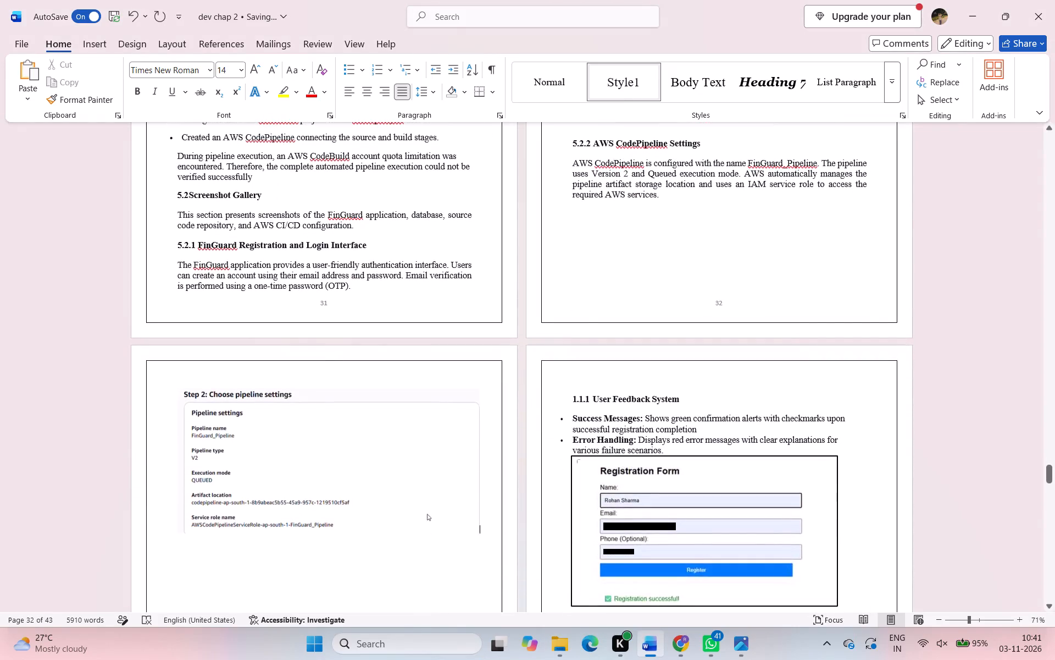
Shrink the pipeline settings image proportionally so it fits on page 32 directly below the Section 5.2.2 paragraph.
{"action": "left_click", "coordinate": [365, 521]}
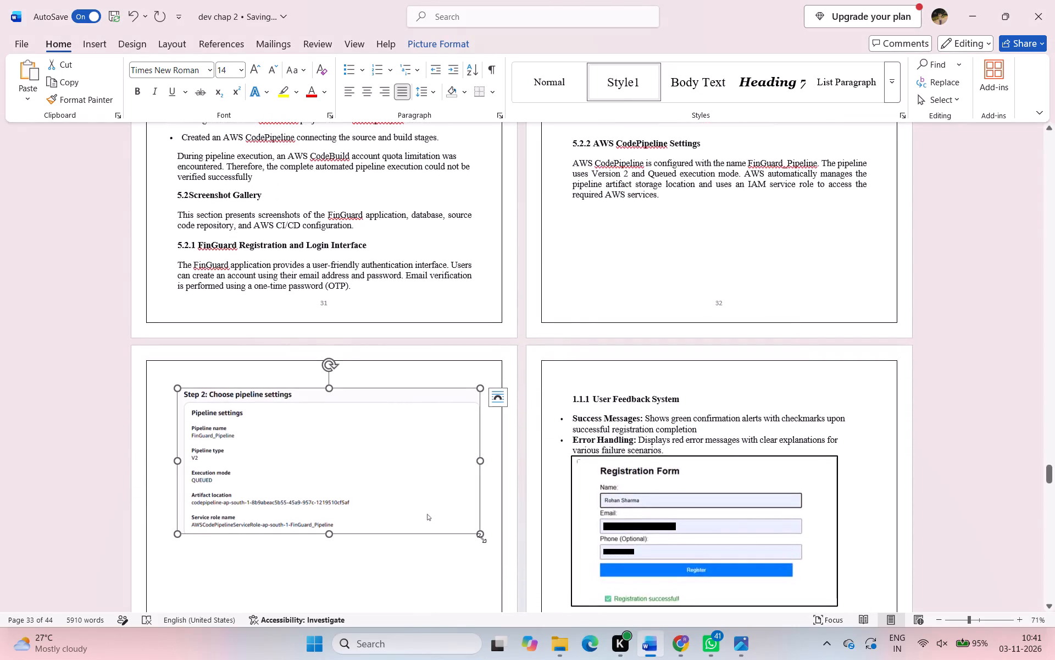
{"action": "left_click_drag", "start_coordinate": [481, 538], "coordinate": [394, 416]}
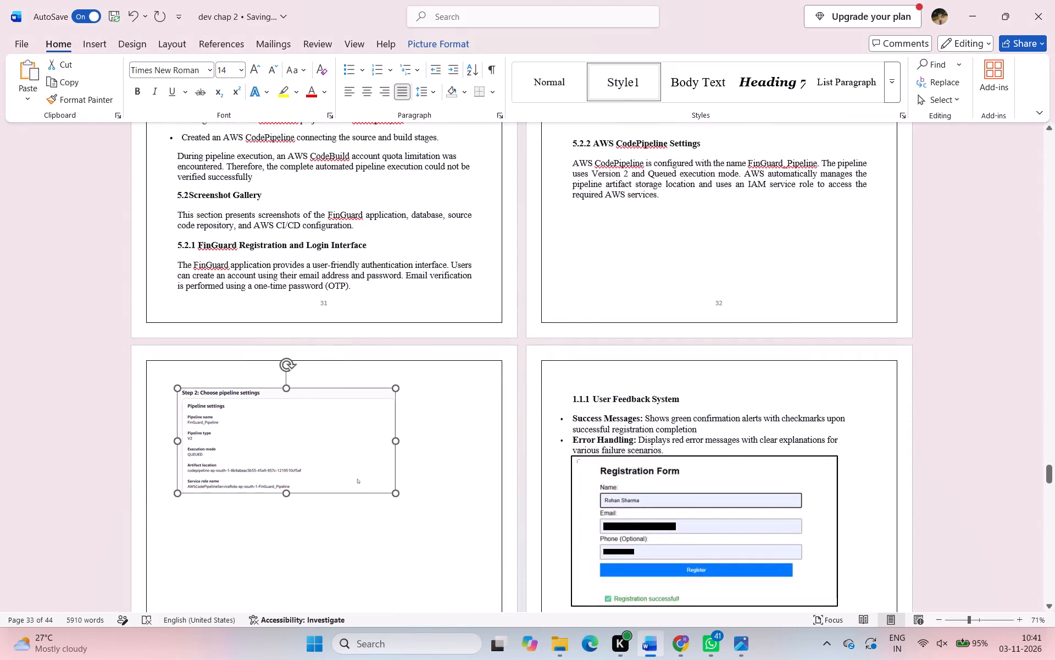
{"action": "left_click_drag", "start_coordinate": [394, 416], "coordinate": [392, 418]}
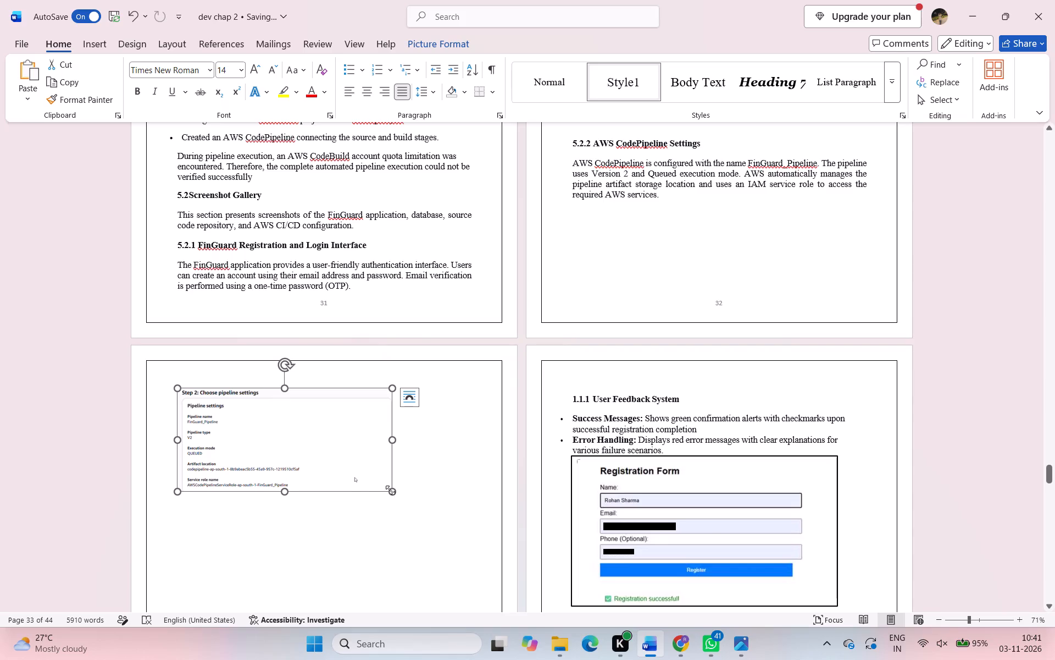
{"action": "left_click_drag", "start_coordinate": [390, 491], "coordinate": [348, 443]}
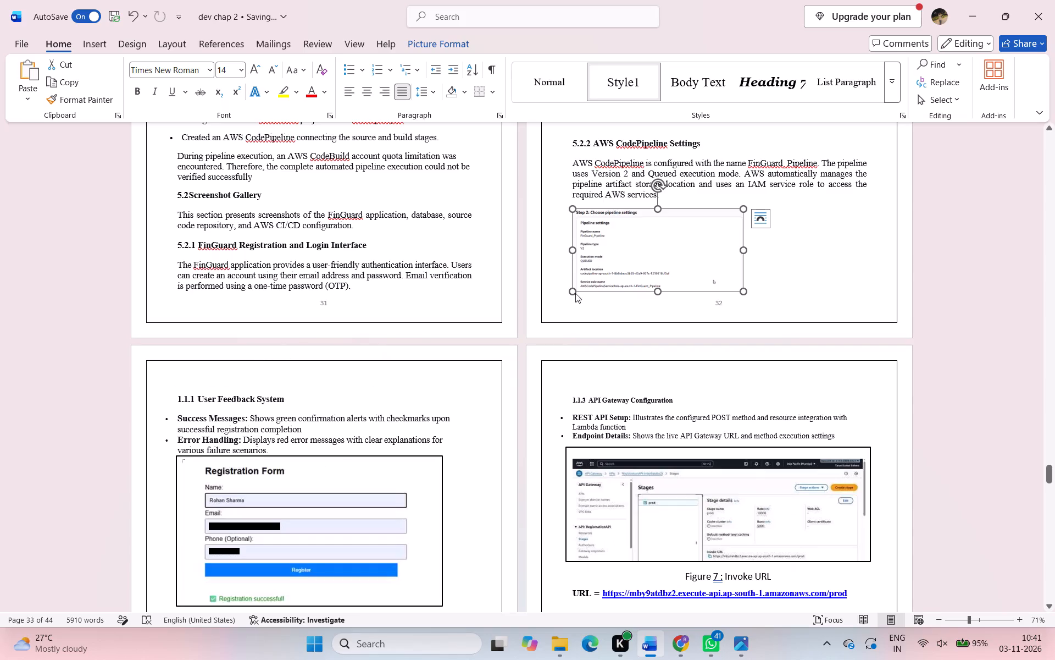
Delete the blank line between the Figure 5.1 caption and the 5.2.2 AWS CodePipeline Settings heading.
{"action": "scroll", "coordinate": [647, 262], "scroll_direction": "up", "scroll_amount": 1}
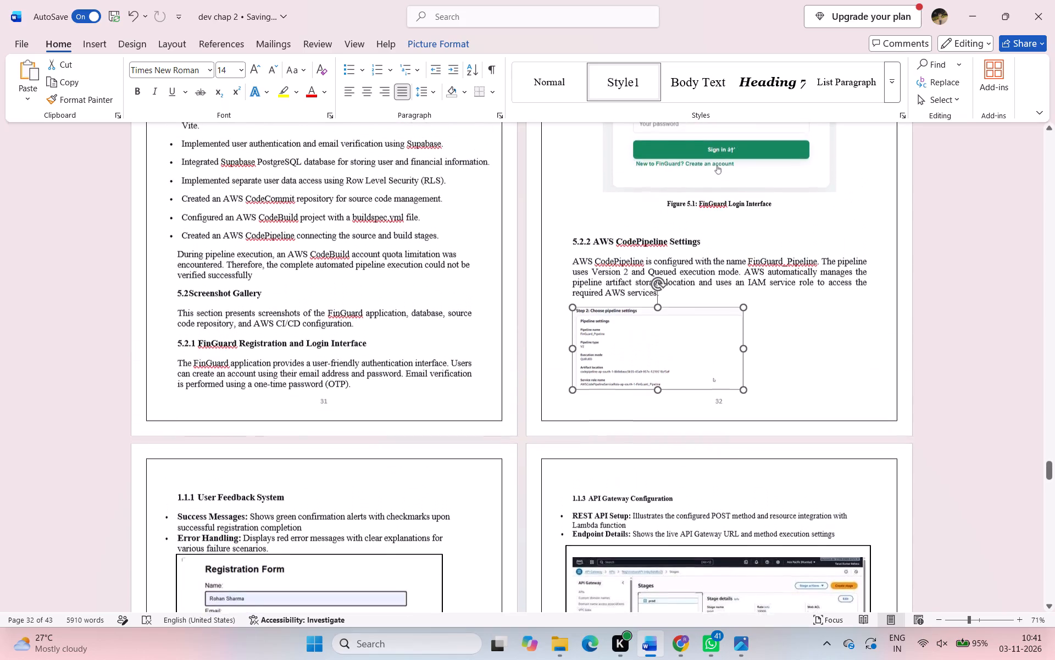
{"action": "scroll", "coordinate": [647, 262], "scroll_direction": "up", "scroll_amount": 1}
{"action": "left_click", "coordinate": [635, 224]}
{"action": "key", "text": "BackSpace"}
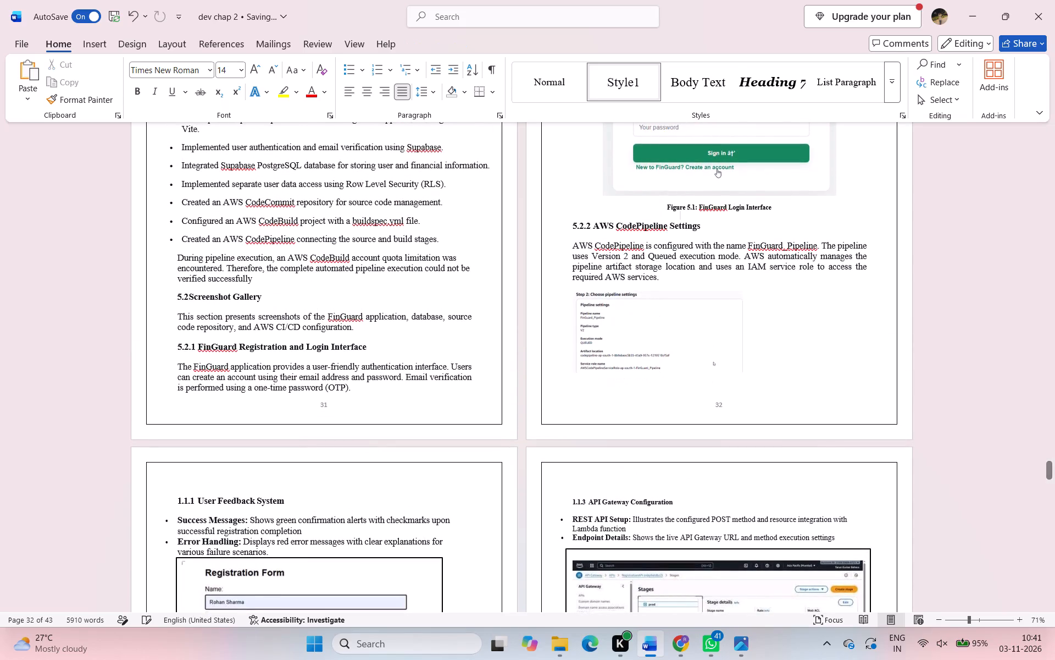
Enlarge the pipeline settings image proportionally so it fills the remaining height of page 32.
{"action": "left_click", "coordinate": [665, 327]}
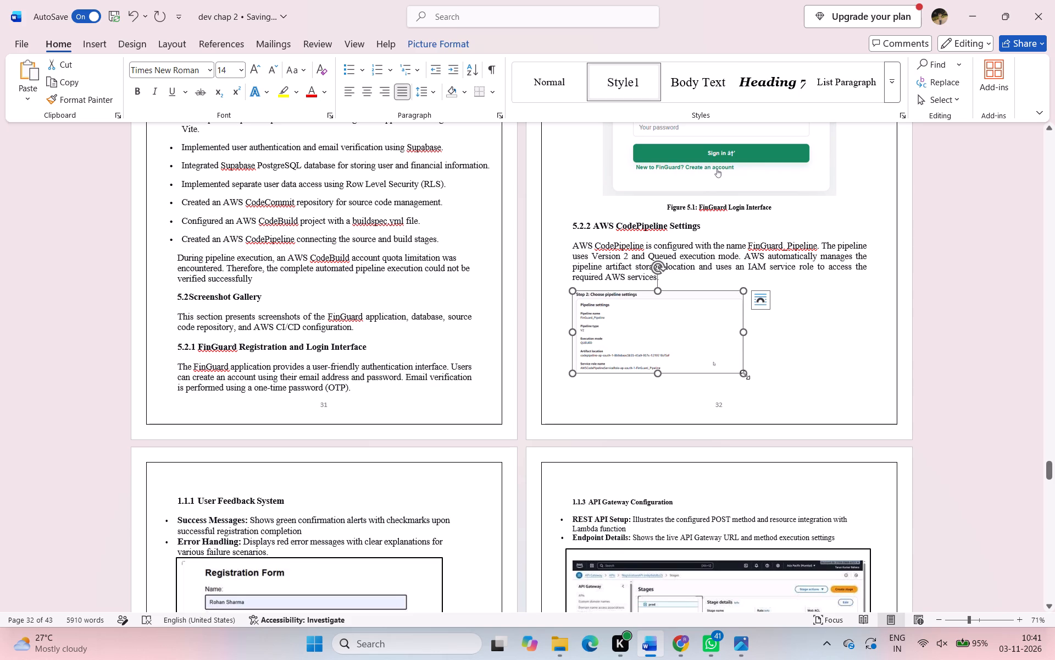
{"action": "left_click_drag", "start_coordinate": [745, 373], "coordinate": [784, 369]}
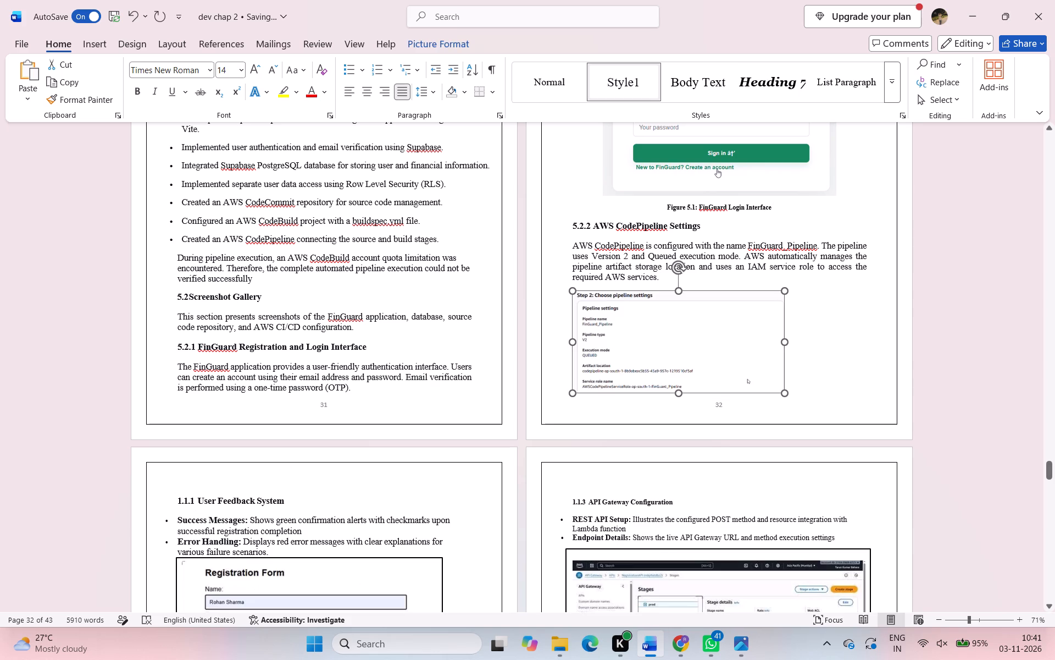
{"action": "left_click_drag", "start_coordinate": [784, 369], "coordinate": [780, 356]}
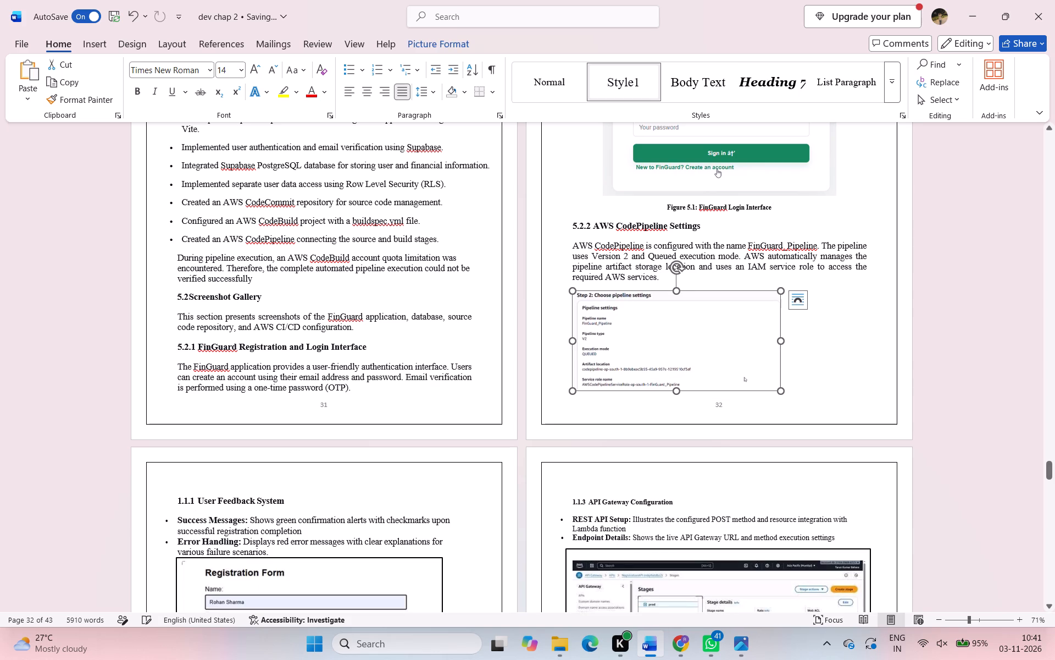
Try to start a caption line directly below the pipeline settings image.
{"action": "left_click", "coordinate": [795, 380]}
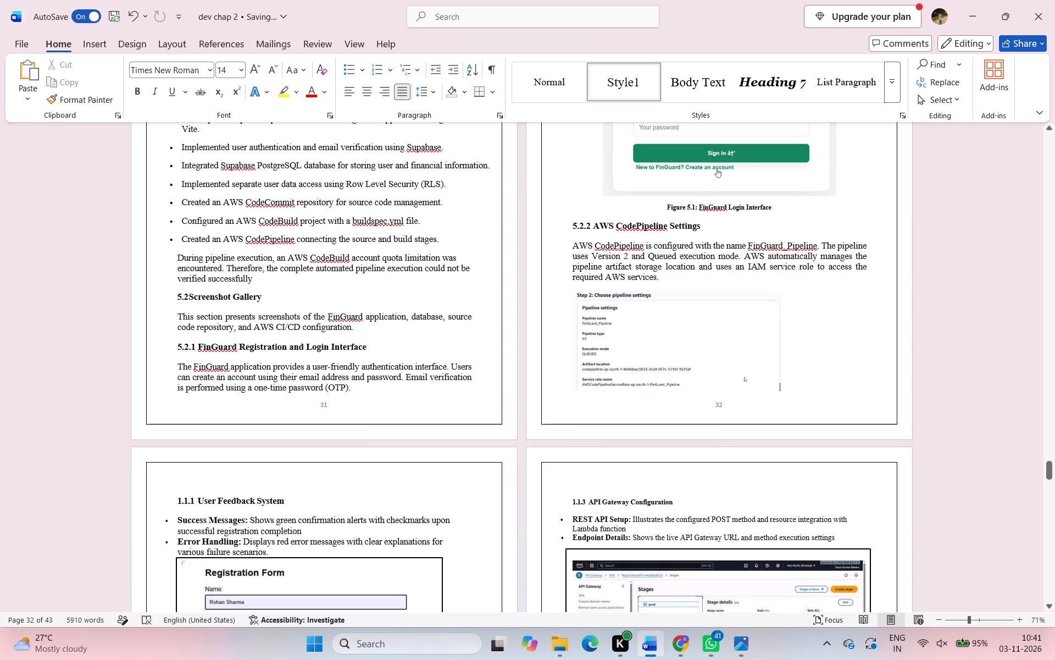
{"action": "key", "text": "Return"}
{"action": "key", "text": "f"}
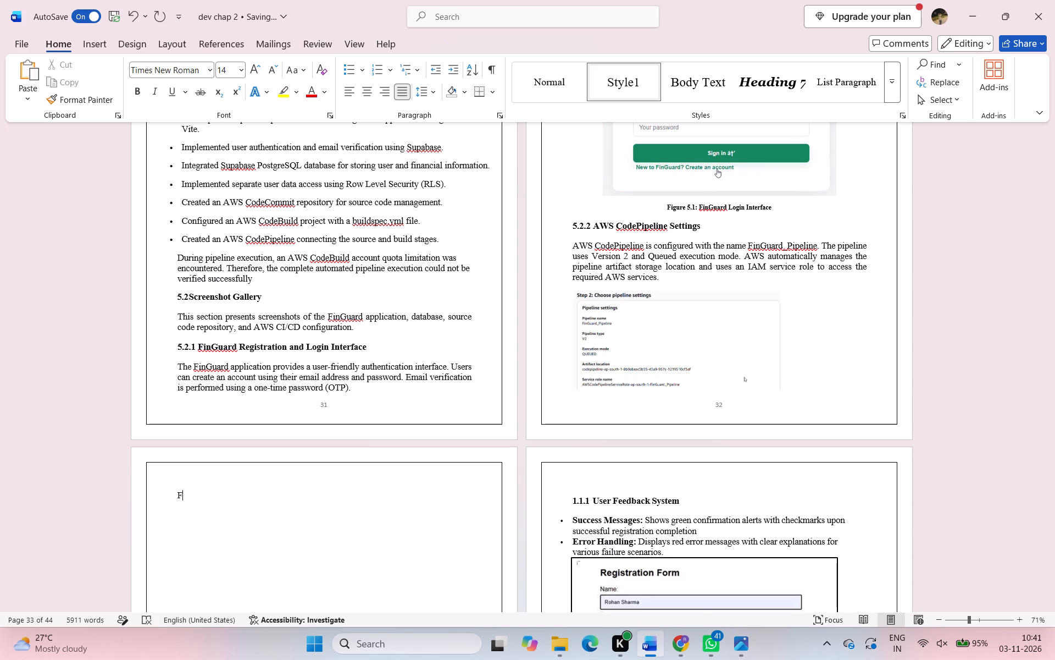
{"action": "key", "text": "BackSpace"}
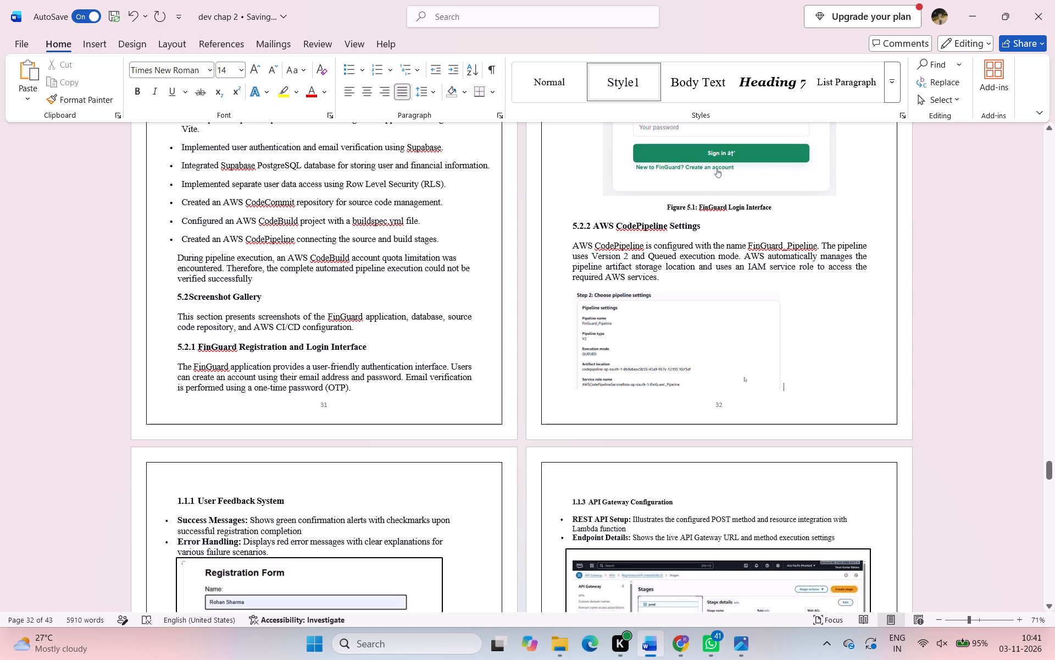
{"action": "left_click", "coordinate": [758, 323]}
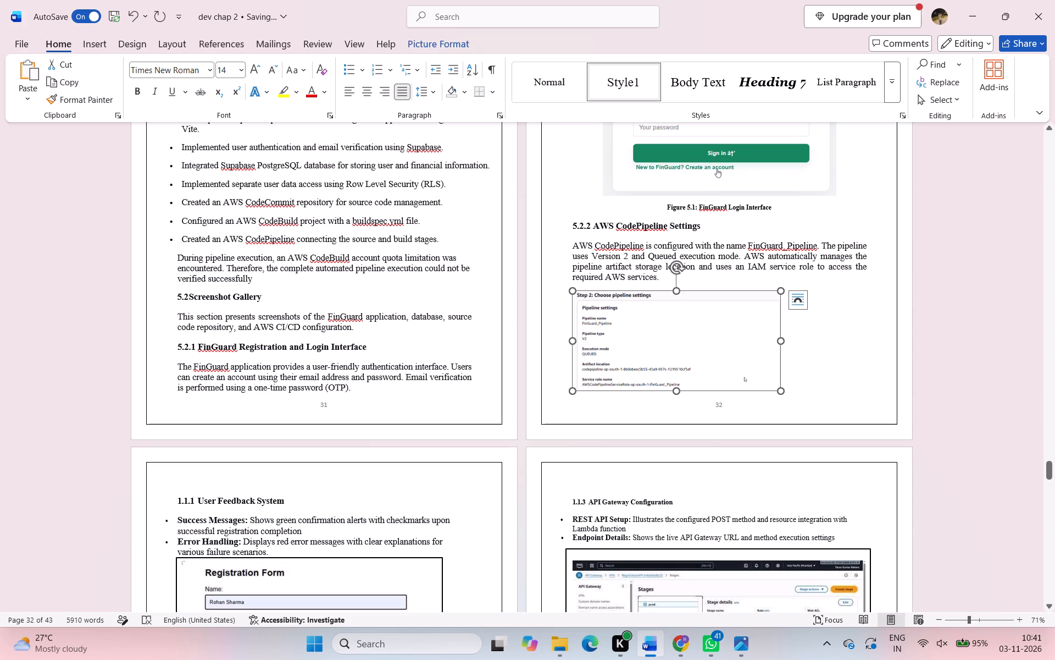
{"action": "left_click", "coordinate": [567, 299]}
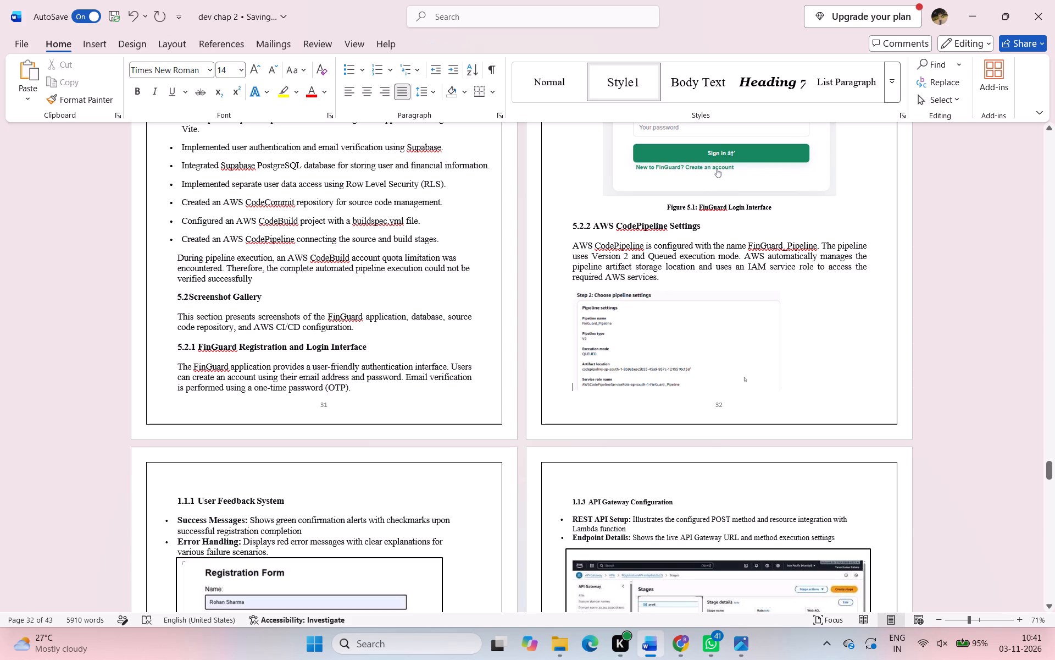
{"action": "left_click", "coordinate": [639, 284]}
Shrink the FinGuard login screenshot above the Figure 5.1 caption, reducing mainly its height, to free space on page 32.
{"action": "scroll", "coordinate": [625, 227], "scroll_direction": "up", "scroll_amount": 1}
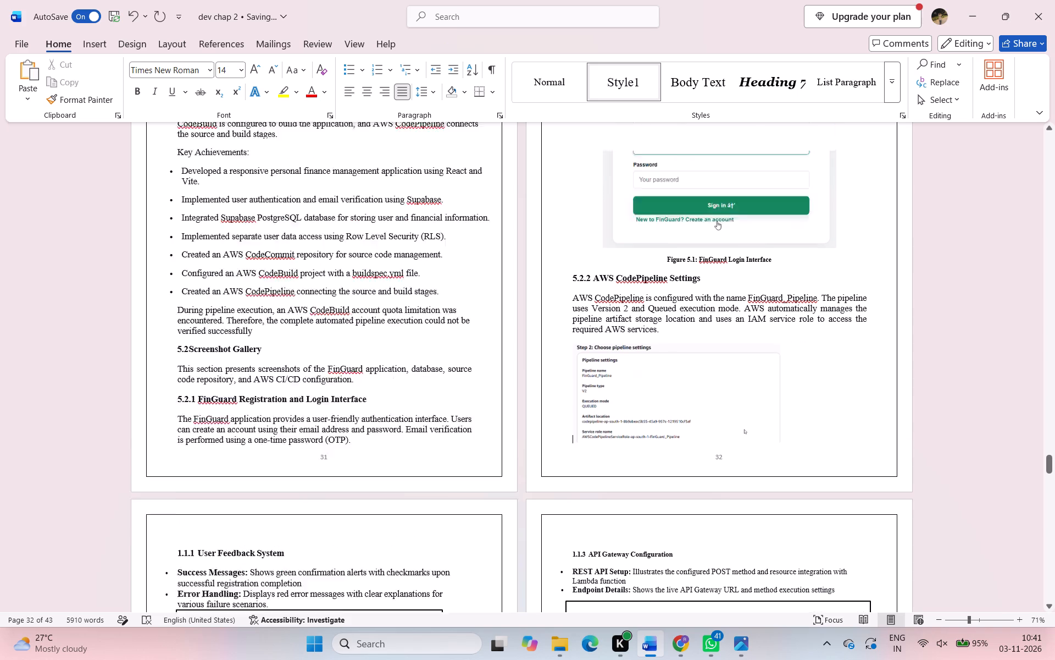
{"action": "scroll", "coordinate": [625, 227], "scroll_direction": "up", "scroll_amount": 1}
{"action": "left_click", "coordinate": [653, 262]}
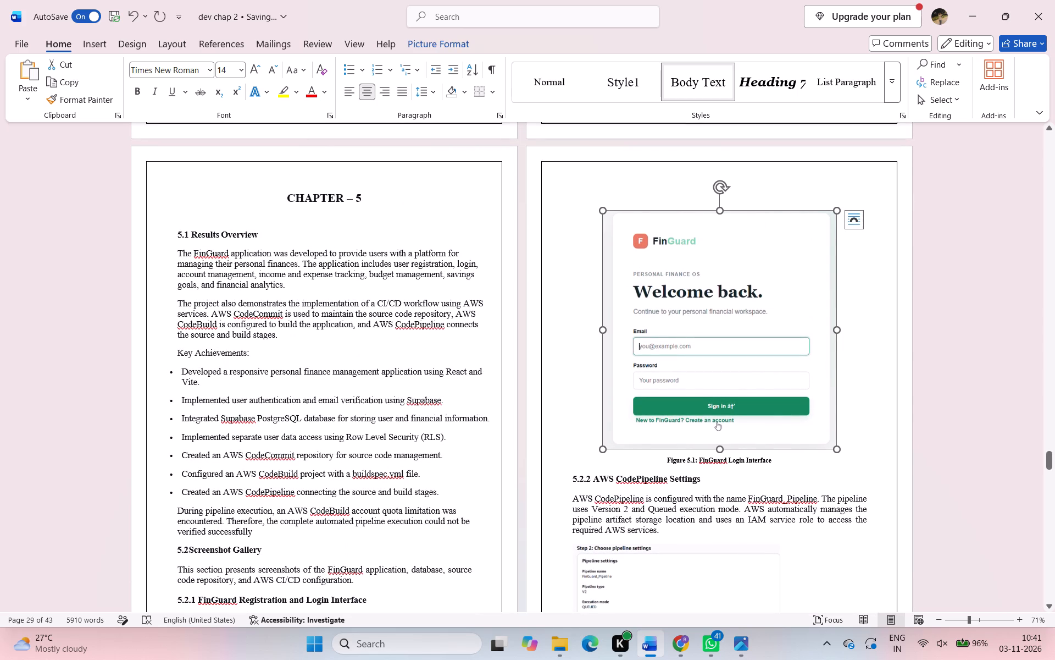
{"action": "left_click_drag", "start_coordinate": [720, 452], "coordinate": [720, 437]}
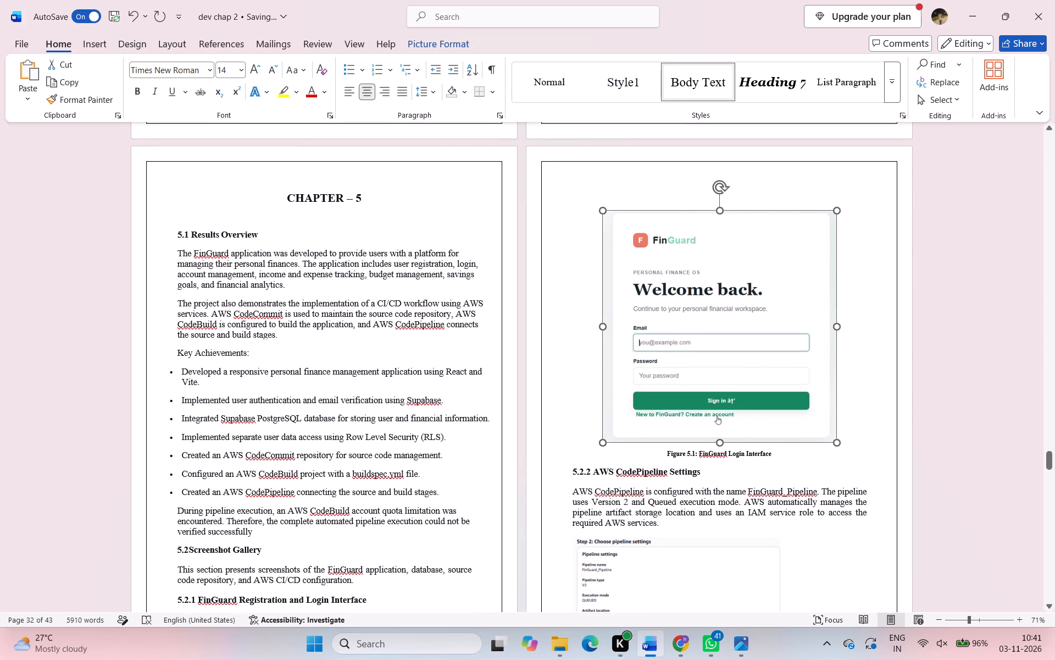
{"action": "left_click_drag", "start_coordinate": [720, 437], "coordinate": [714, 417]}
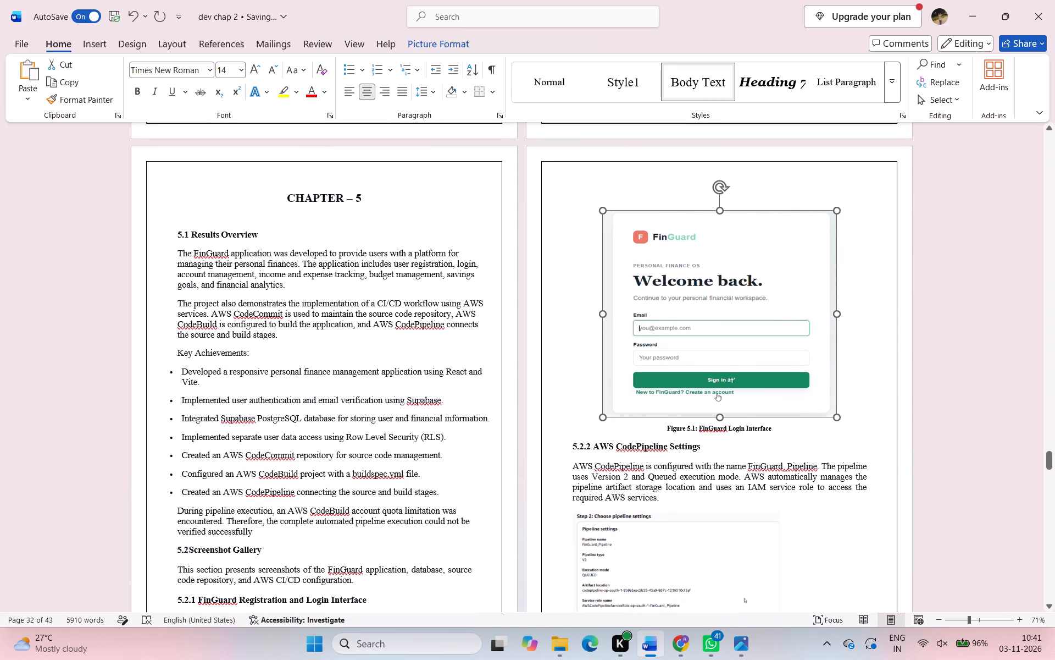
{"action": "left_click_drag", "start_coordinate": [714, 417], "coordinate": [715, 417]}
{"action": "left_click_drag", "start_coordinate": [837, 419], "coordinate": [807, 403]}
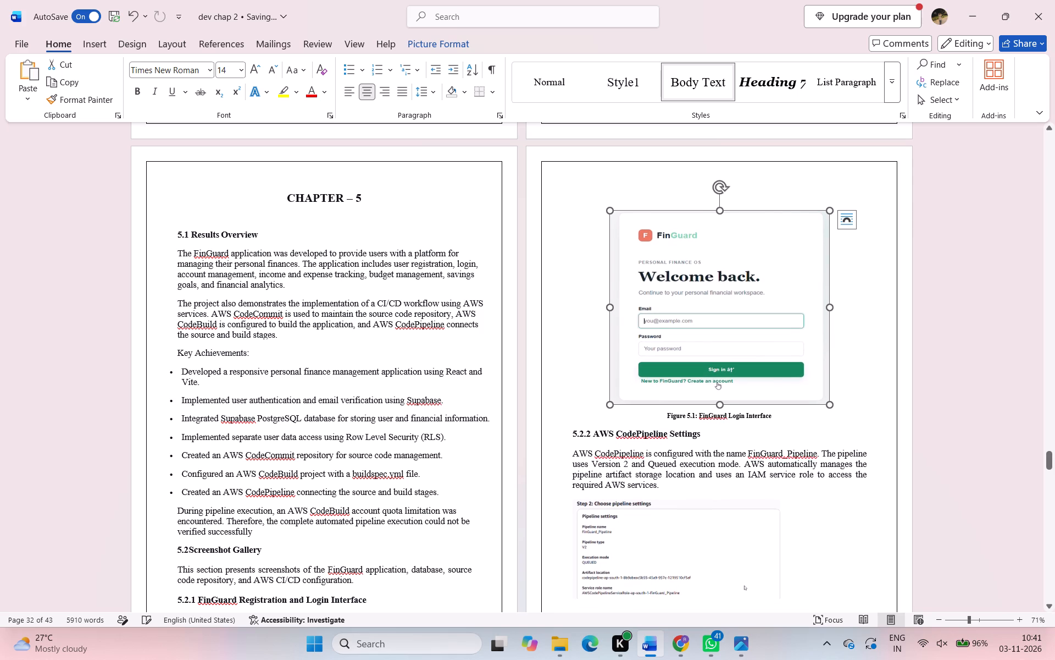
Enlarge the pipeline settings image proportionally until it spans almost the full text width of page 32.
{"action": "scroll", "coordinate": [778, 467], "scroll_direction": "down", "scroll_amount": 1}
{"action": "left_click", "coordinate": [732, 427]}
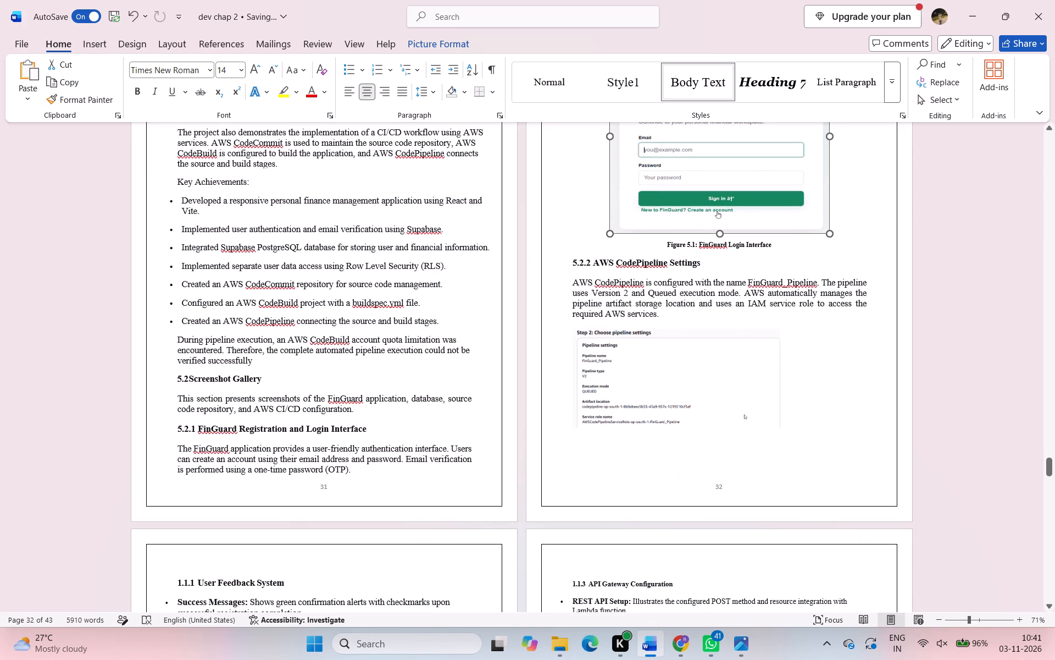
{"action": "left_click_drag", "start_coordinate": [781, 427], "coordinate": [812, 436]}
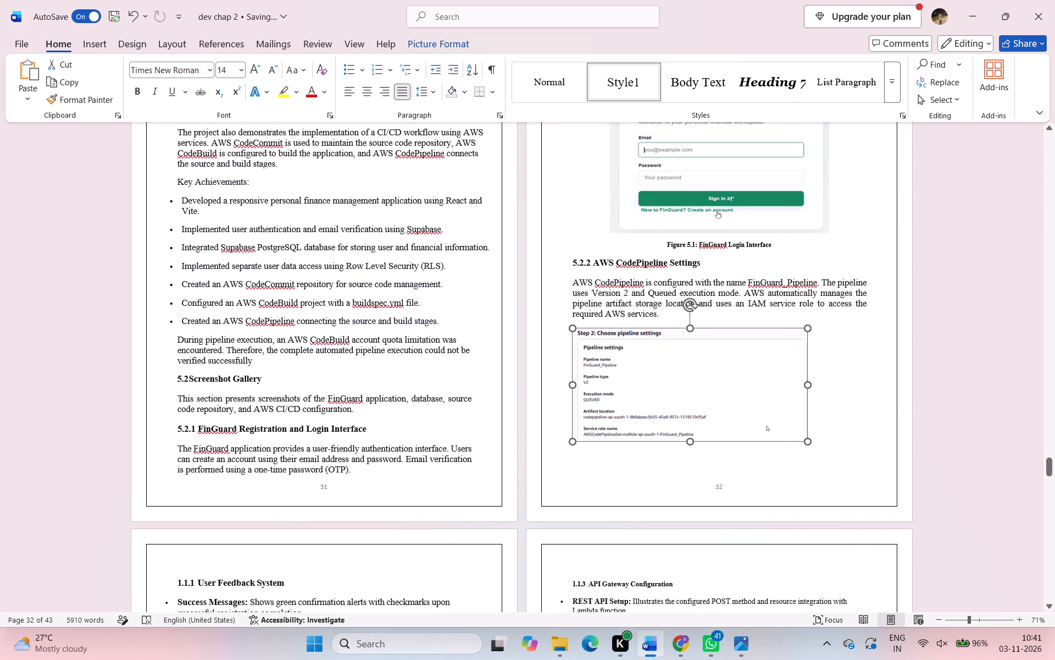
{"action": "left_click_drag", "start_coordinate": [812, 436], "coordinate": [844, 447]}
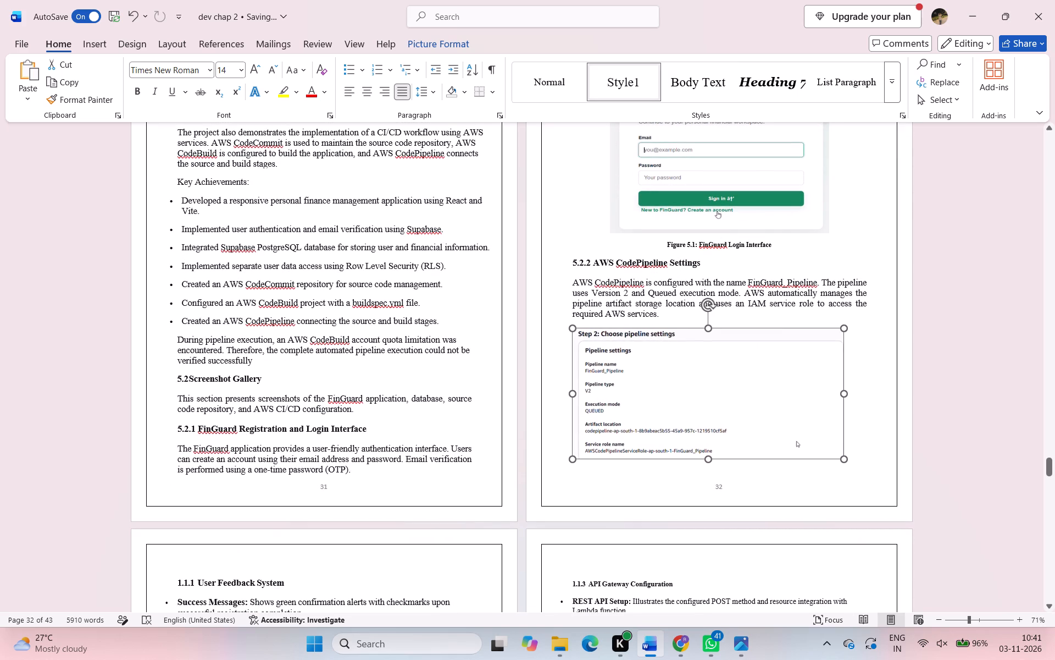
{"action": "left_click_drag", "start_coordinate": [844, 447], "coordinate": [845, 447]}
Add an empty line below the pipeline settings image and reduce the image's height until a caption line fits on page 32.
{"action": "left_click", "coordinate": [860, 450]}
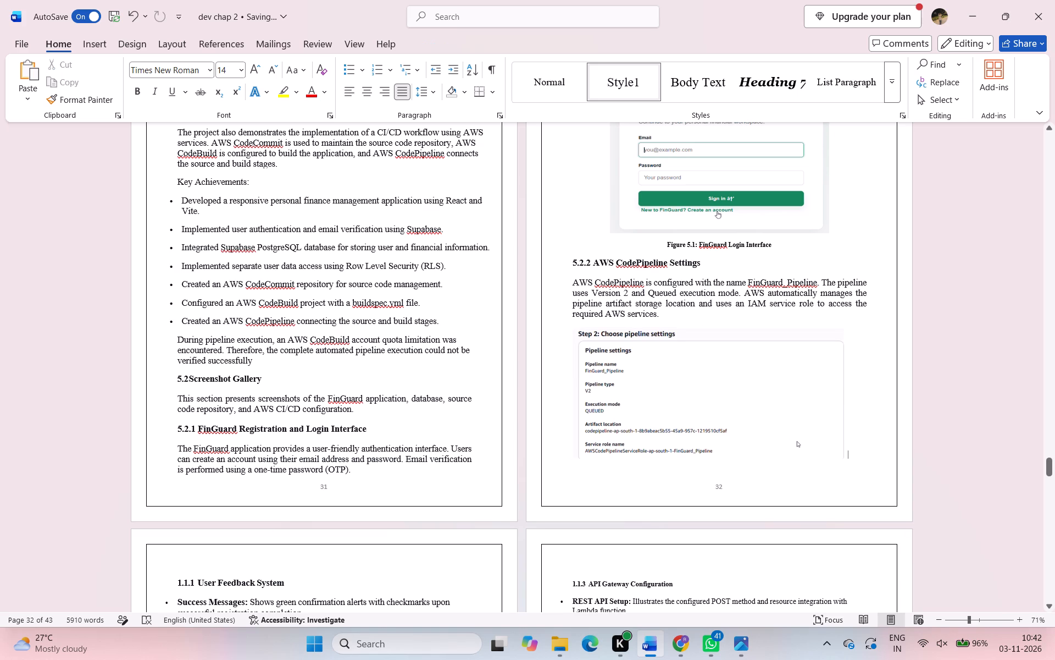
{"action": "key", "text": "Return"}
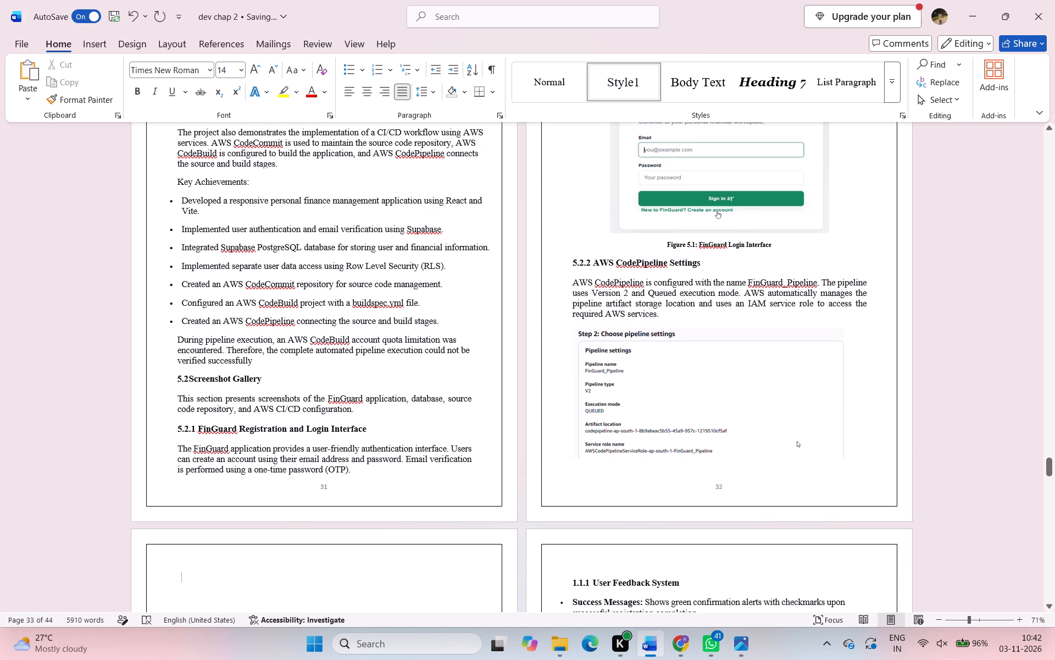
{"action": "key", "text": "BackSpace"}
{"action": "left_click", "coordinate": [786, 434]}
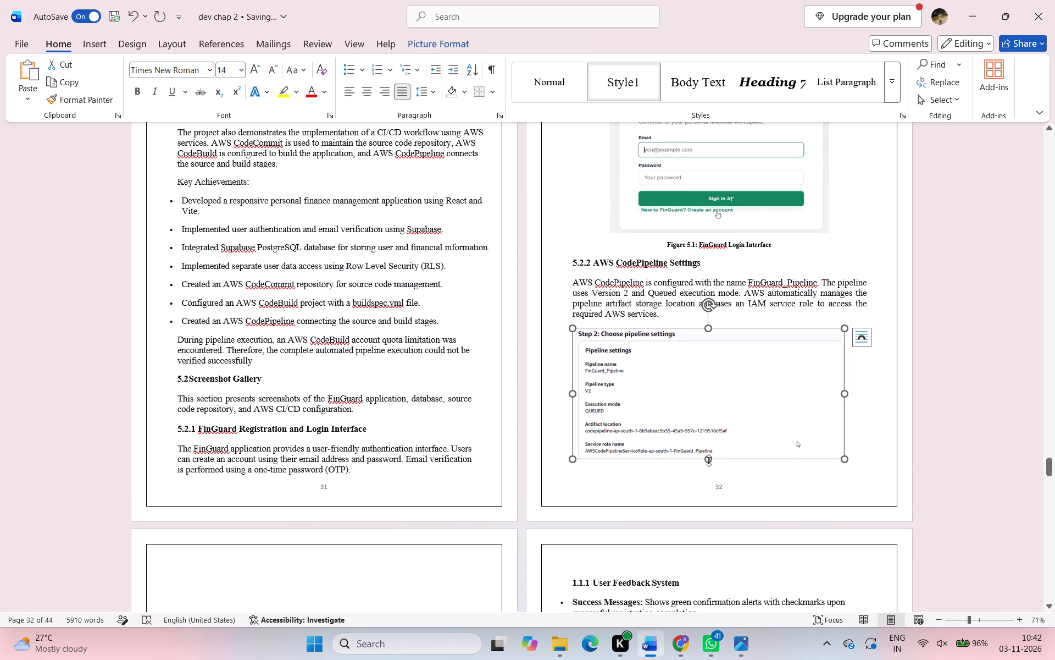
{"action": "left_click_drag", "start_coordinate": [709, 459], "coordinate": [708, 445]}
{"action": "left_click", "coordinate": [686, 463]}
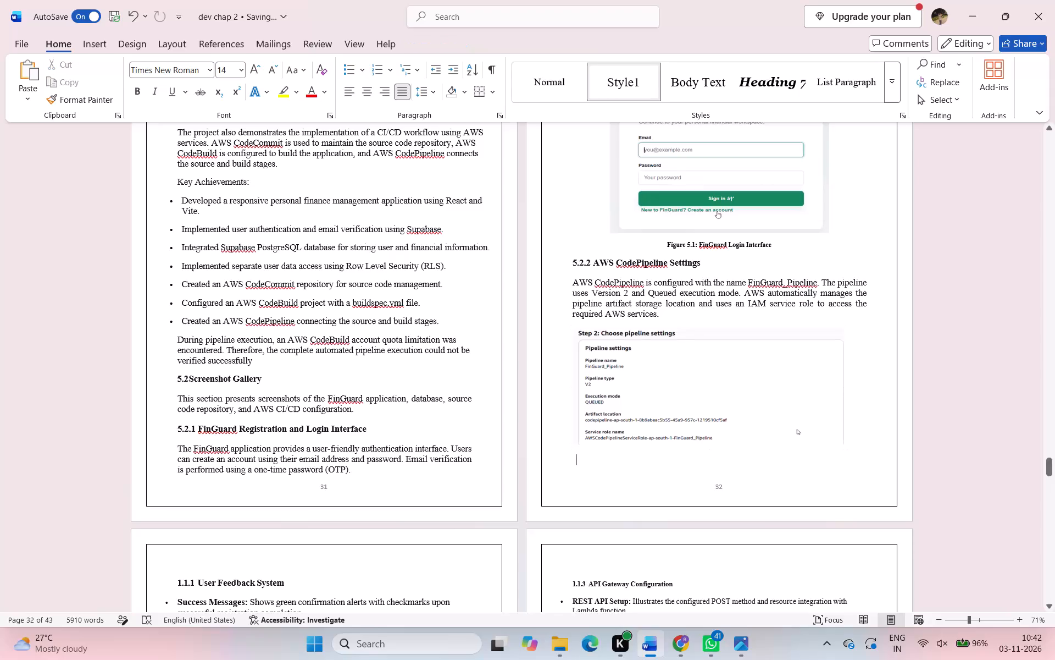
{"action": "type", "text": "FI"}
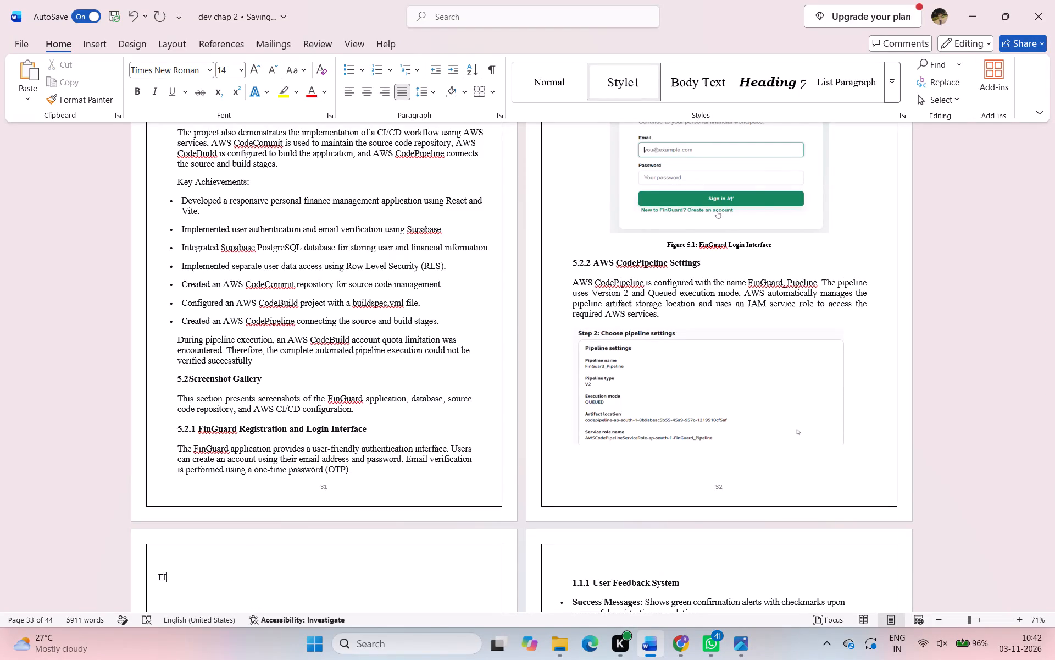
{"action": "key", "text": "BackSpace"}
{"action": "key", "text": "BackSpace"}
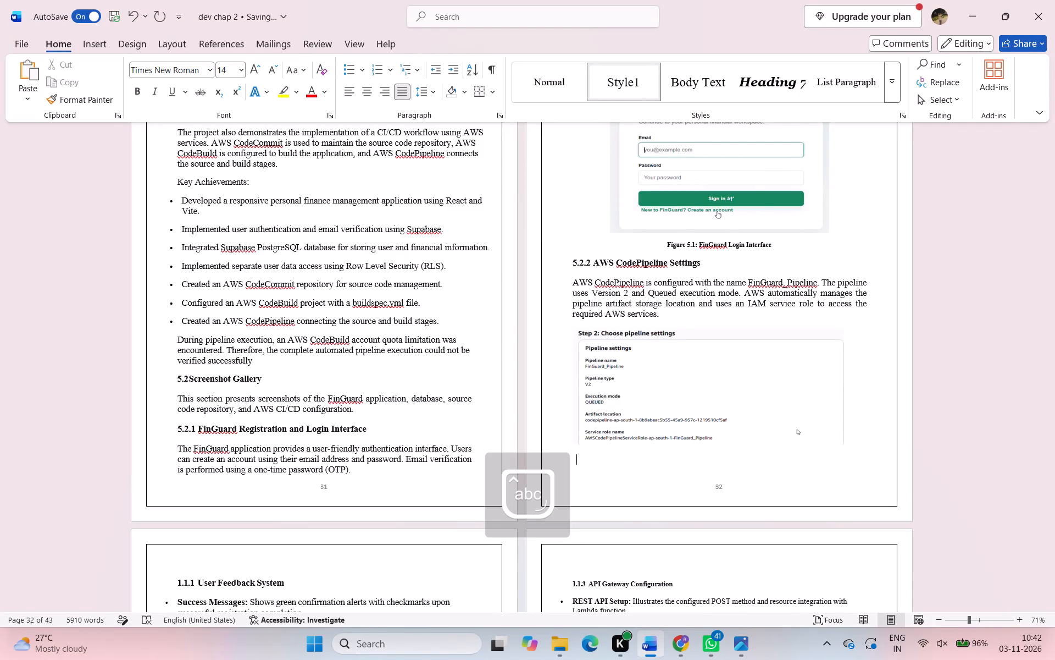
{"action": "key", "text": "shift+f"}
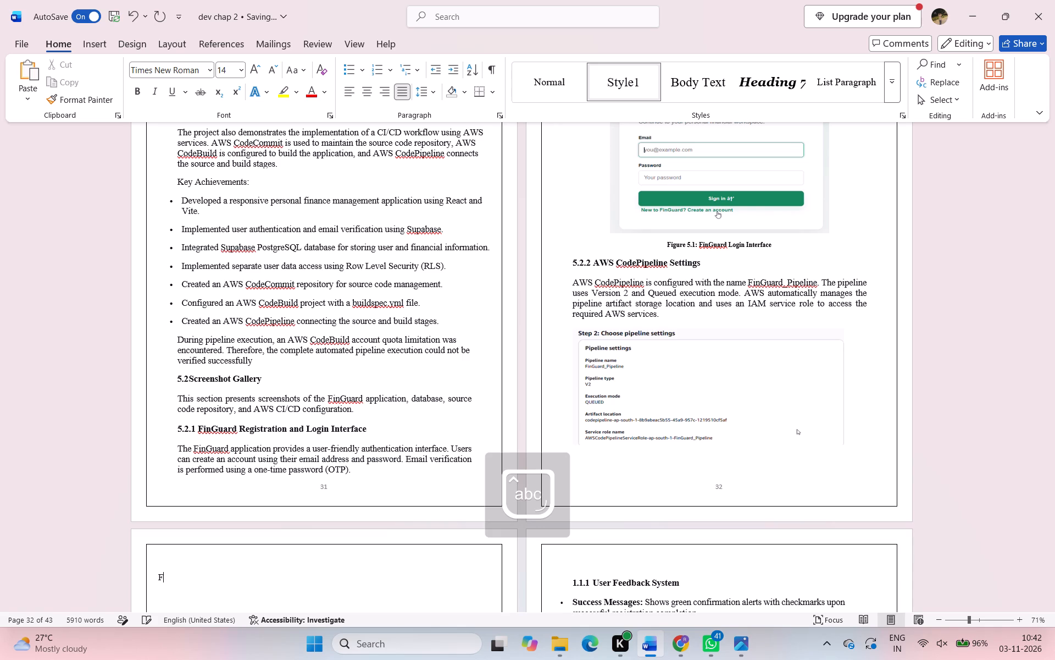
{"action": "key", "text": "BackSpace"}
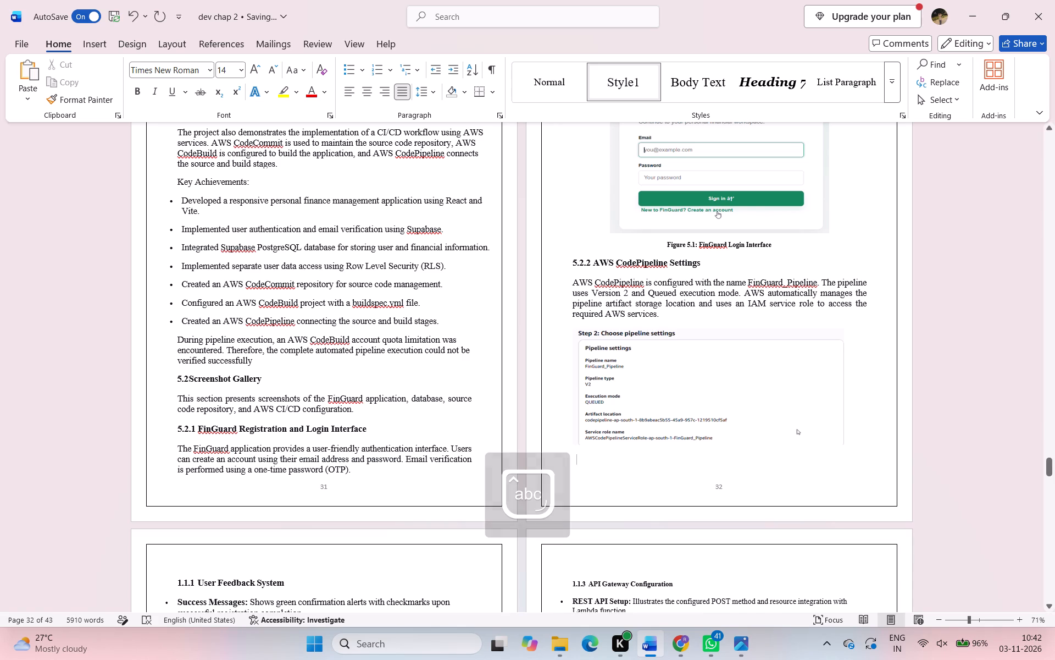
{"action": "left_click", "coordinate": [764, 407]}
{"action": "left_click_drag", "start_coordinate": [707, 444], "coordinate": [702, 421]}
{"action": "left_click", "coordinate": [698, 435]}
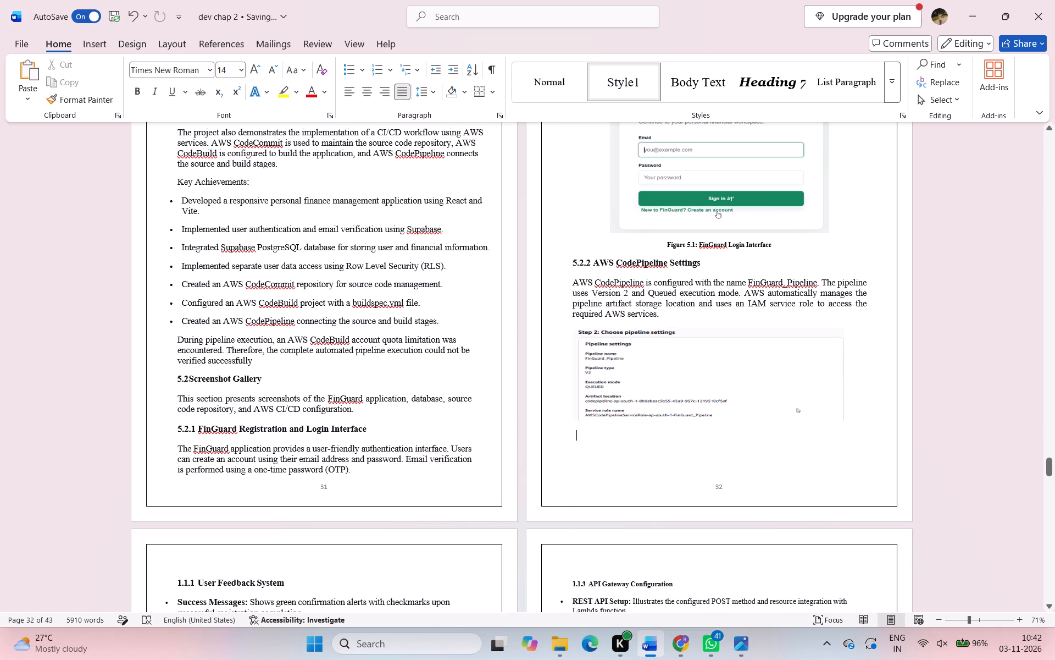
{"action": "key", "text": "shift+f"}
{"action": "left_click", "coordinate": [687, 651]}
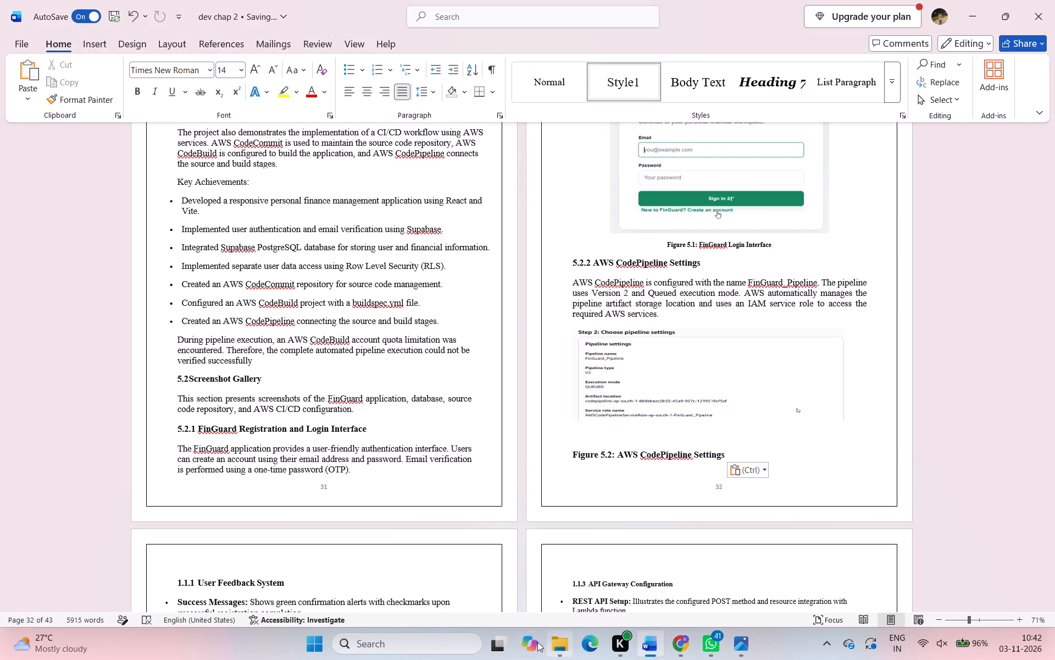
Centre the Figure 5.2 caption and reduce its font size to 12.
{"action": "left_click_drag", "start_coordinate": [573, 453], "coordinate": [647, 449]}
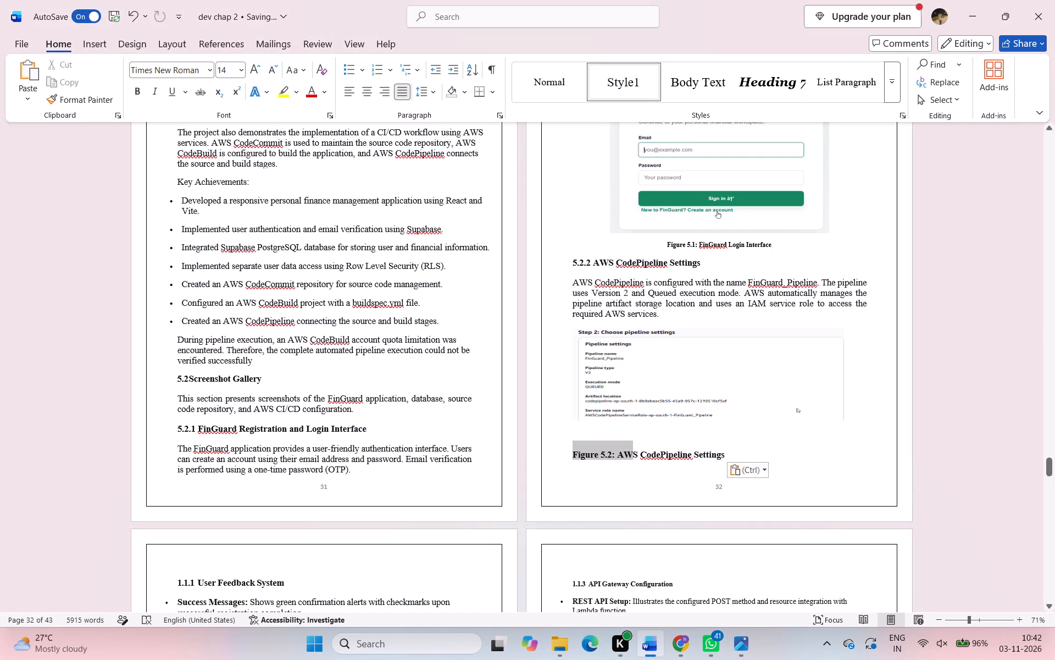
{"action": "left_click_drag", "start_coordinate": [647, 449], "coordinate": [735, 460]}
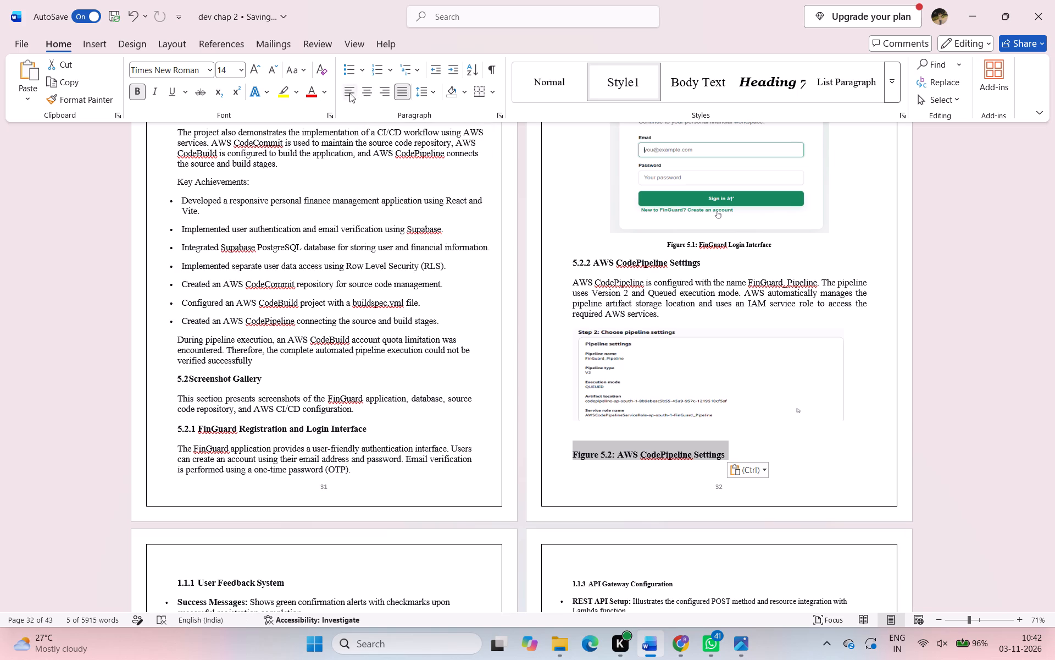
{"action": "left_click", "coordinate": [369, 94]}
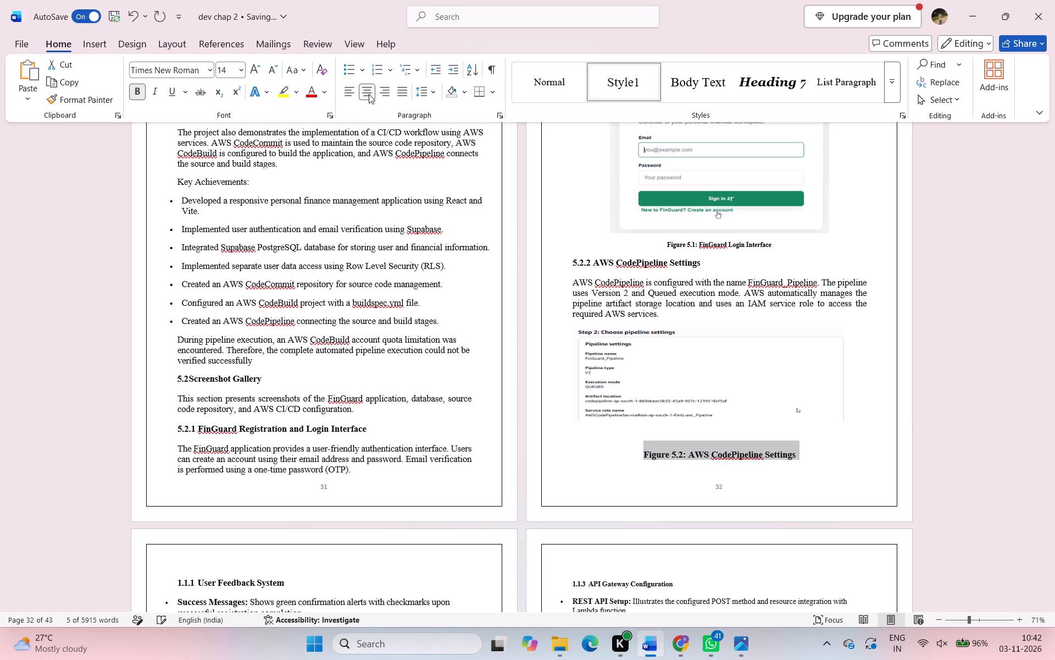
{"action": "left_click", "coordinate": [275, 68]}
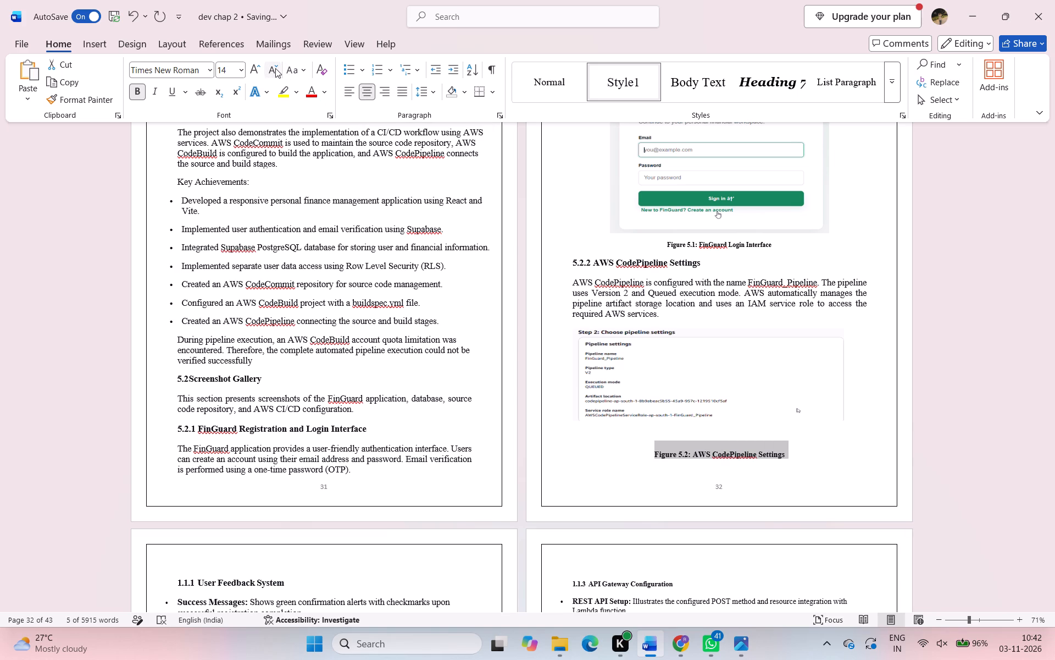
Remove the empty line above the Figure 5.2 caption and stretch the pipeline settings image's height to fill the free space on page 32.
{"action": "left_click", "coordinate": [619, 386]}
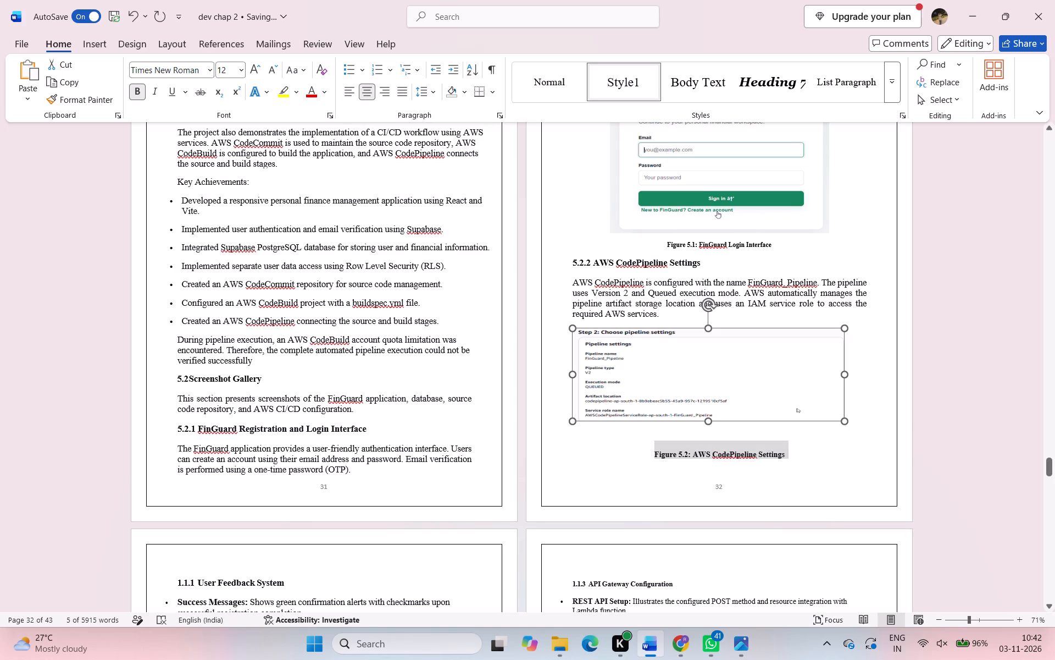
{"action": "left_click", "coordinate": [703, 435]}
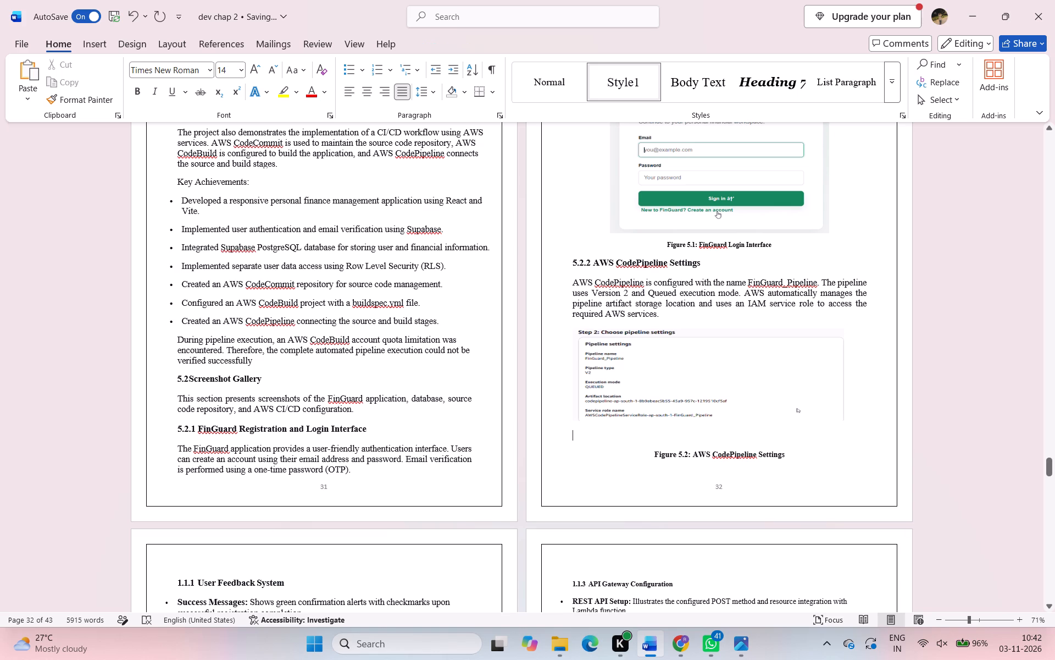
{"action": "key", "text": "BackSpace"}
{"action": "key", "text": "BackSpace"}
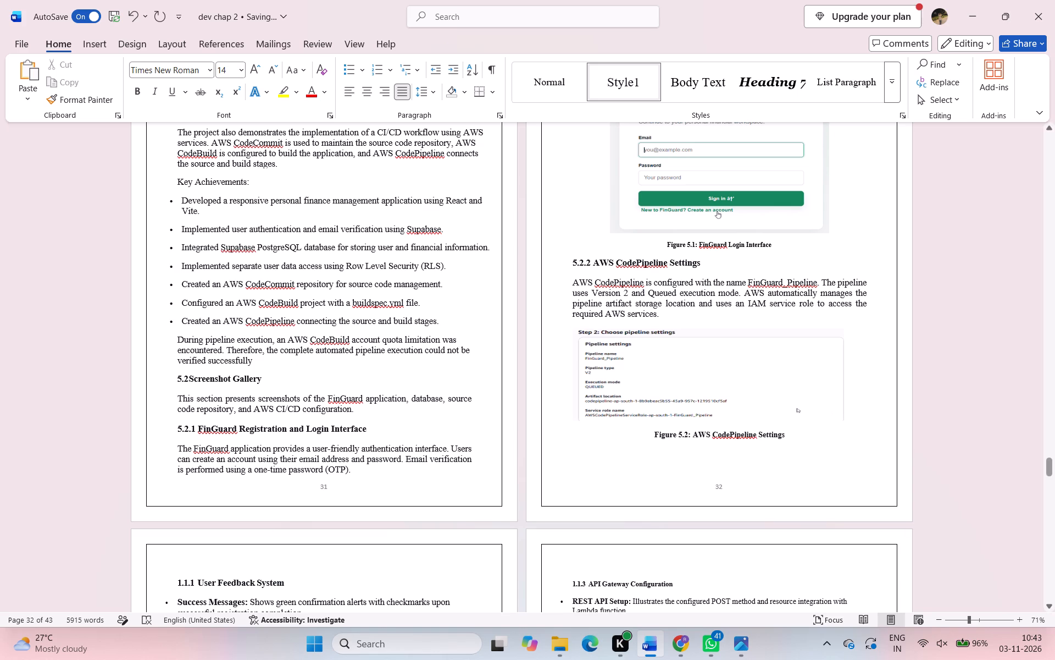
{"action": "left_click", "coordinate": [697, 405]}
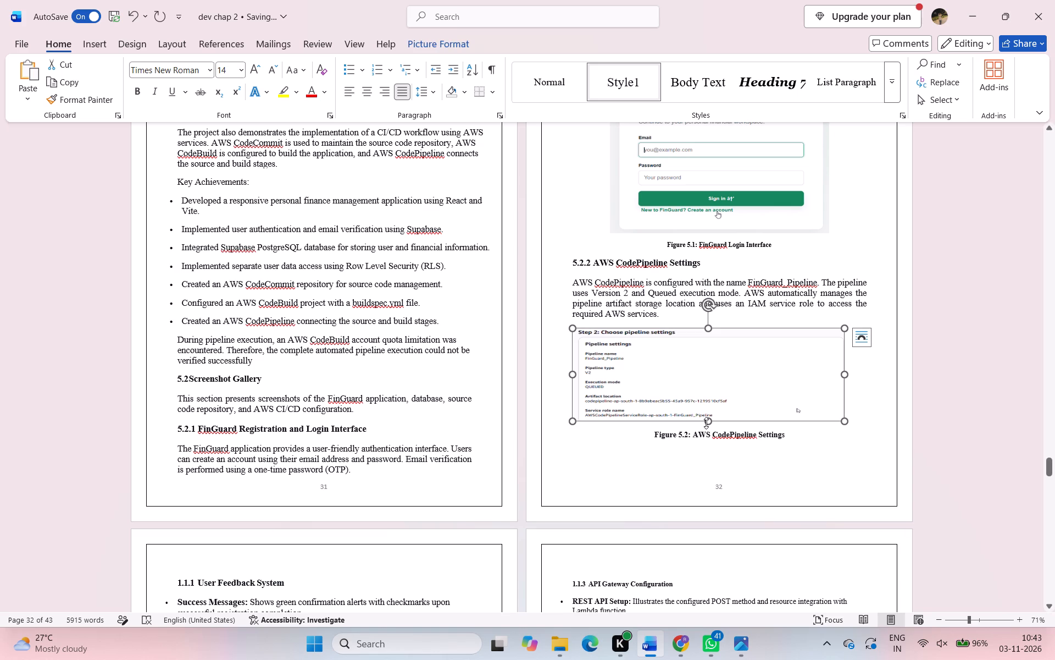
{"action": "left_click_drag", "start_coordinate": [708, 420], "coordinate": [712, 445]}
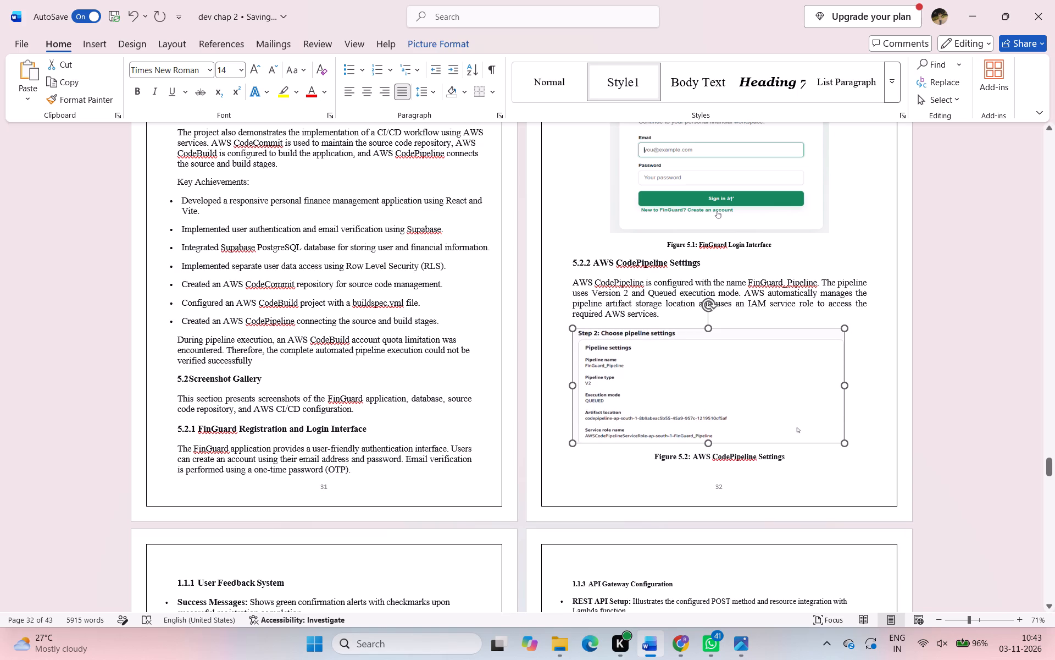
{"action": "left_click_drag", "start_coordinate": [712, 445], "coordinate": [714, 457]}
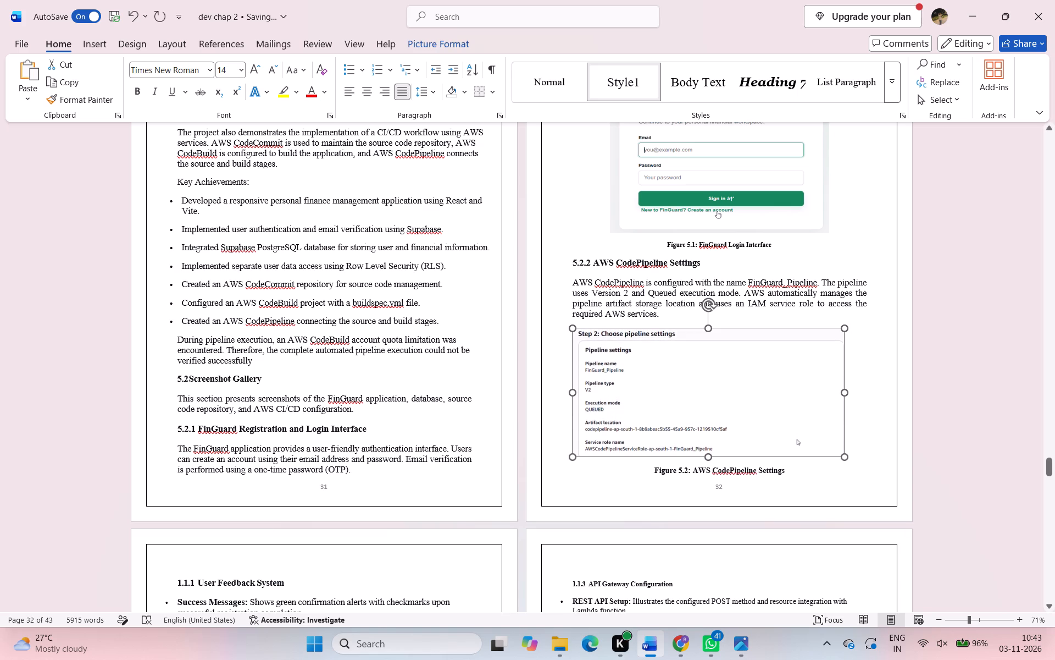
{"action": "left_click_drag", "start_coordinate": [714, 457], "coordinate": [715, 459]}
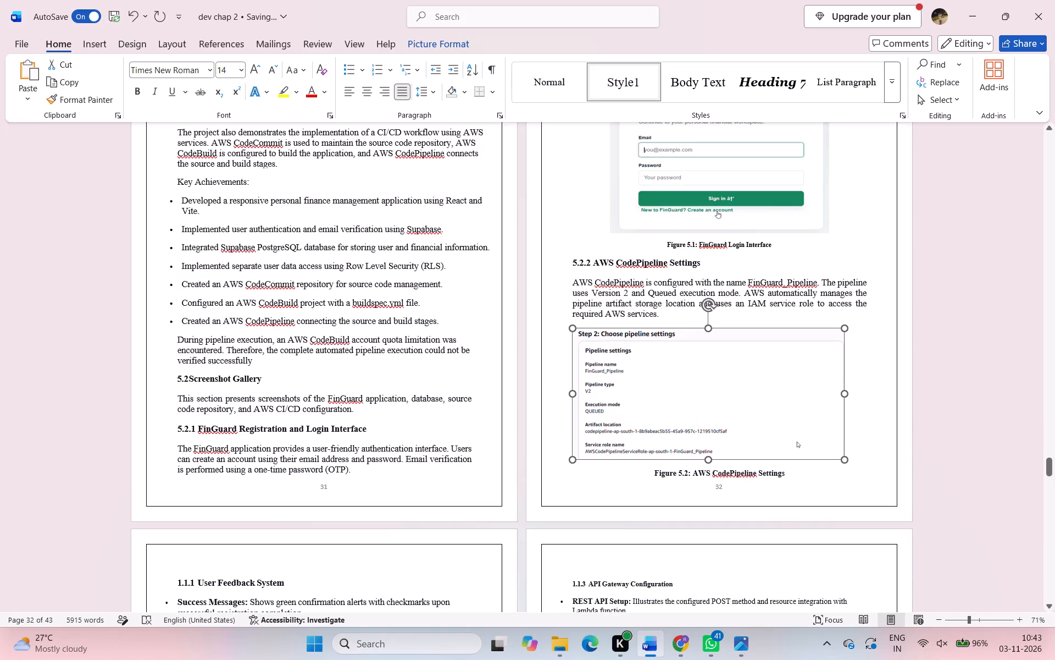
{"action": "left_click_drag", "start_coordinate": [715, 459], "coordinate": [715, 457]}
Delete the old User Feedback System and AWS Amplify Deployment sections with their text and images from page 33.
{"action": "scroll", "coordinate": [578, 420], "scroll_direction": "down", "scroll_amount": 2}
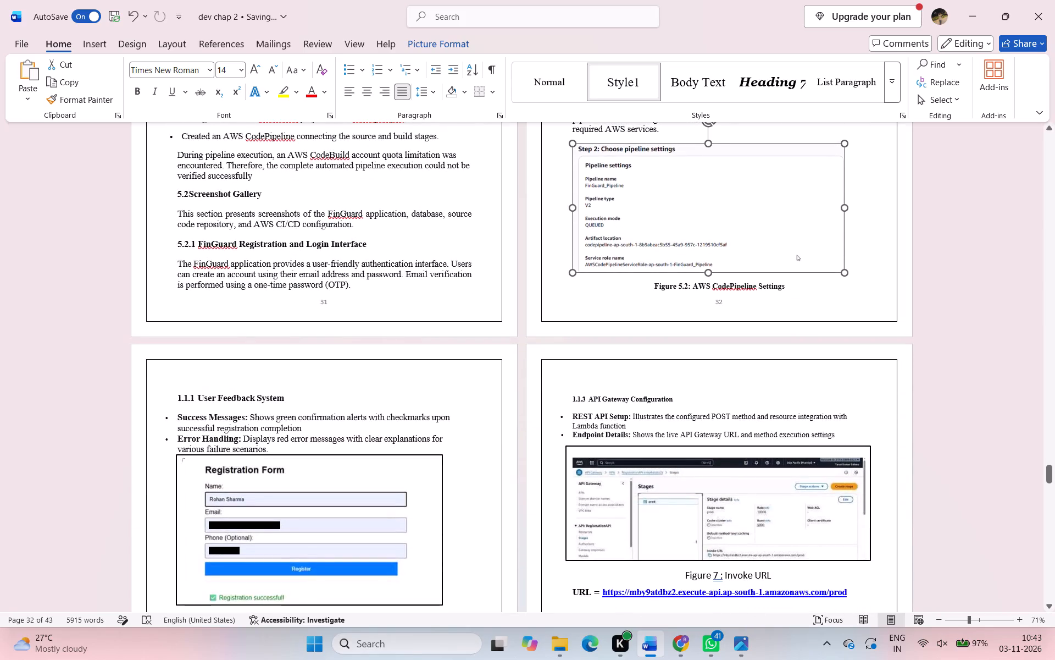
{"action": "left_click_drag", "start_coordinate": [202, 391], "coordinate": [351, 561]}
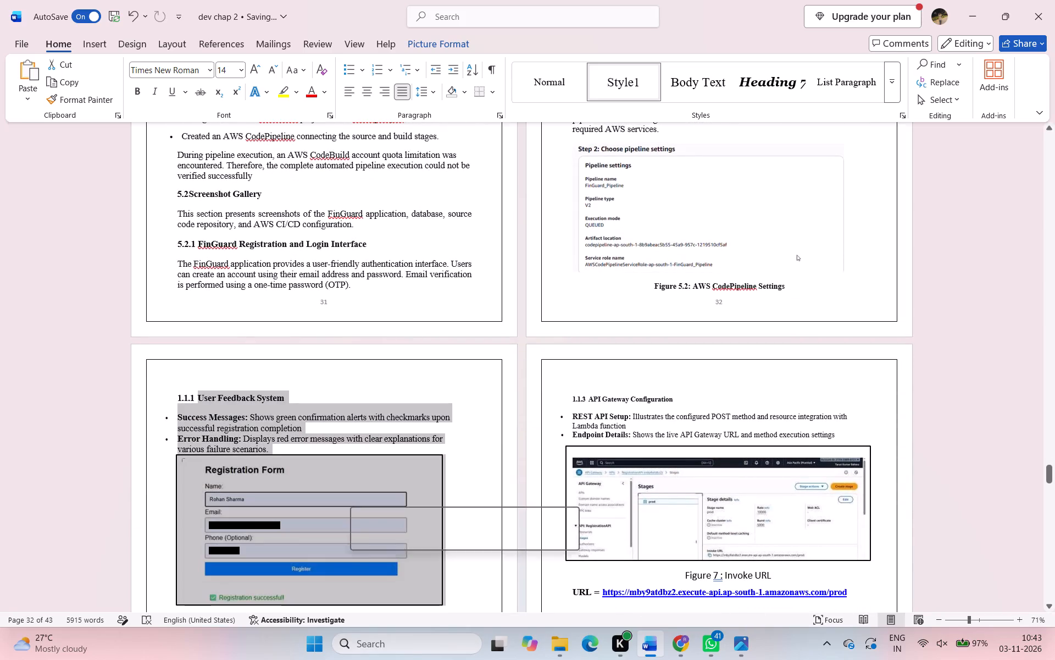
{"action": "key", "text": "BackSpace"}
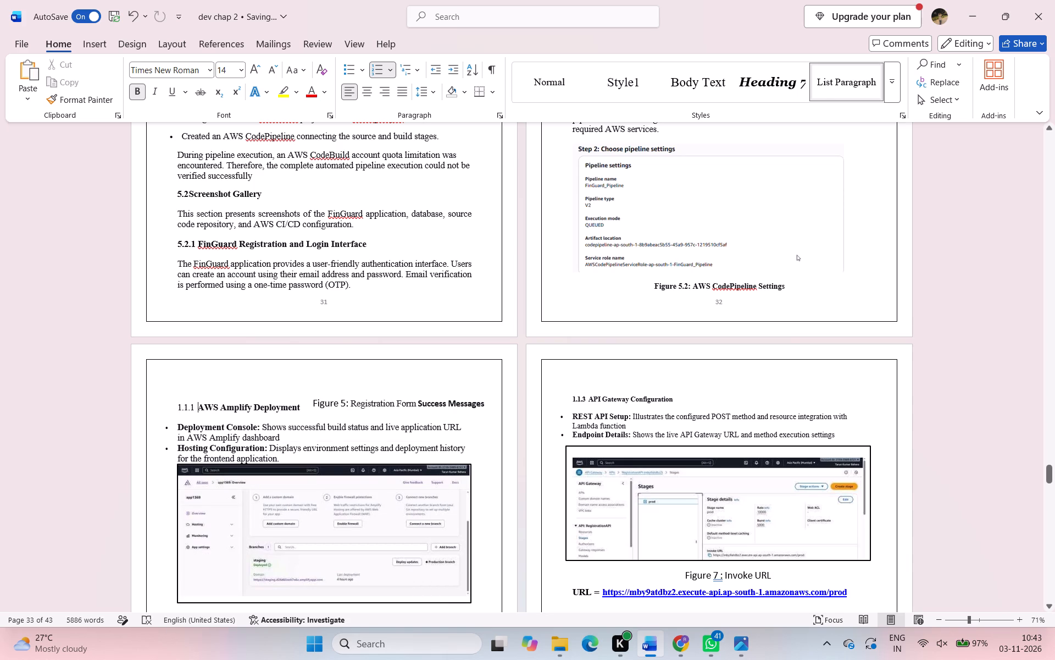
{"action": "left_click_drag", "start_coordinate": [197, 404], "coordinate": [395, 590]}
{"action": "key", "text": "BackSpace"}
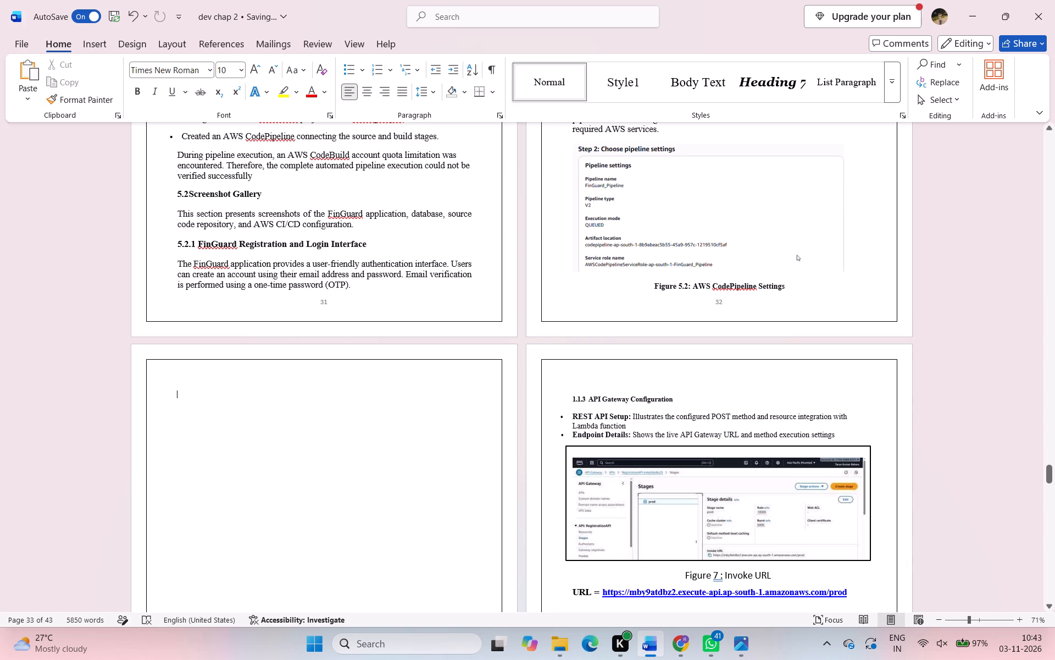
Delete the API Gateway Configuration section and remaining old body content on page 34, including the leftover "URL", and restore the Figure 5.2 caption's ending "gs".
{"action": "left_click_drag", "start_coordinate": [588, 397], "coordinate": [741, 576]}
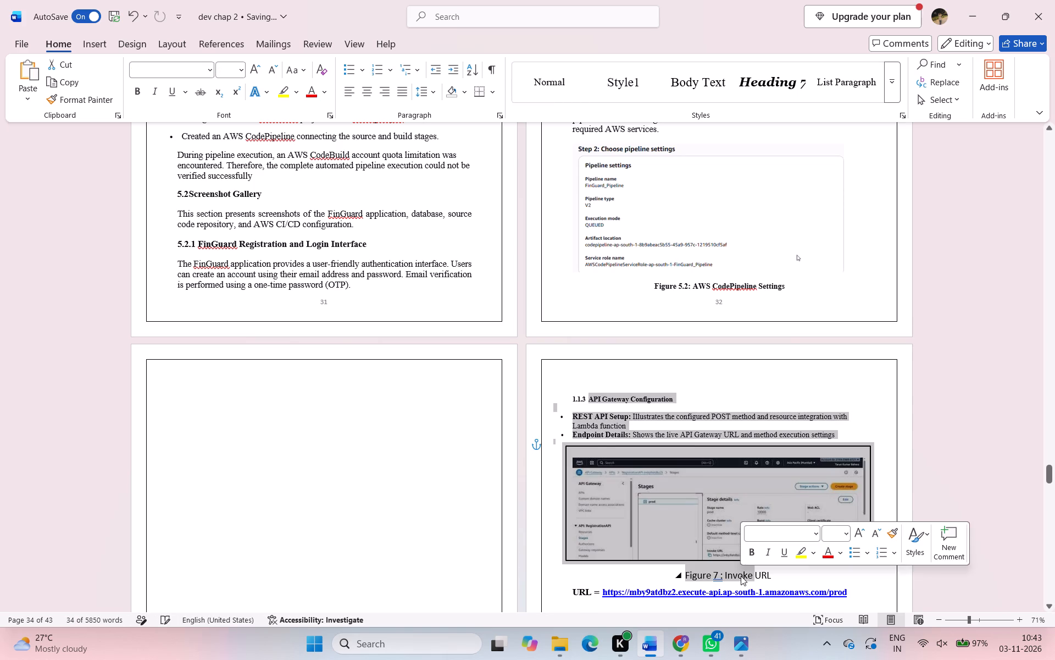
{"action": "key", "text": "BackSpace"}
{"action": "left_click_drag", "start_coordinate": [587, 417], "coordinate": [760, 601]}
{"action": "key", "text": "BackSpace"}
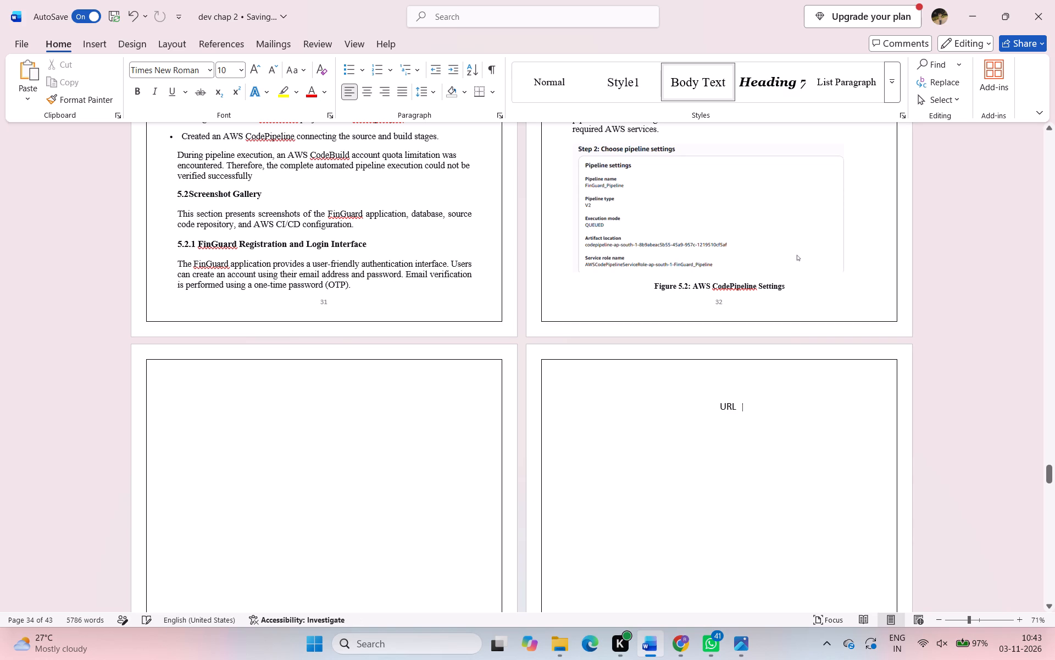
{"action": "key", "text": "BackSpace"}
{"action": "key", "text": "BackSpace"}
{"action": "key", "text": "BackSpace"}
{"action": "key", "text": "BackSpace"}
{"action": "key", "text": "BackSpace"}
{"action": "key", "text": "BackSpace"}
{"action": "key", "text": "BackSpace"}
{"action": "key", "text": "BackSpace"}
{"action": "key", "text": "BackSpace"}
{"action": "key", "text": "BackSpace"}
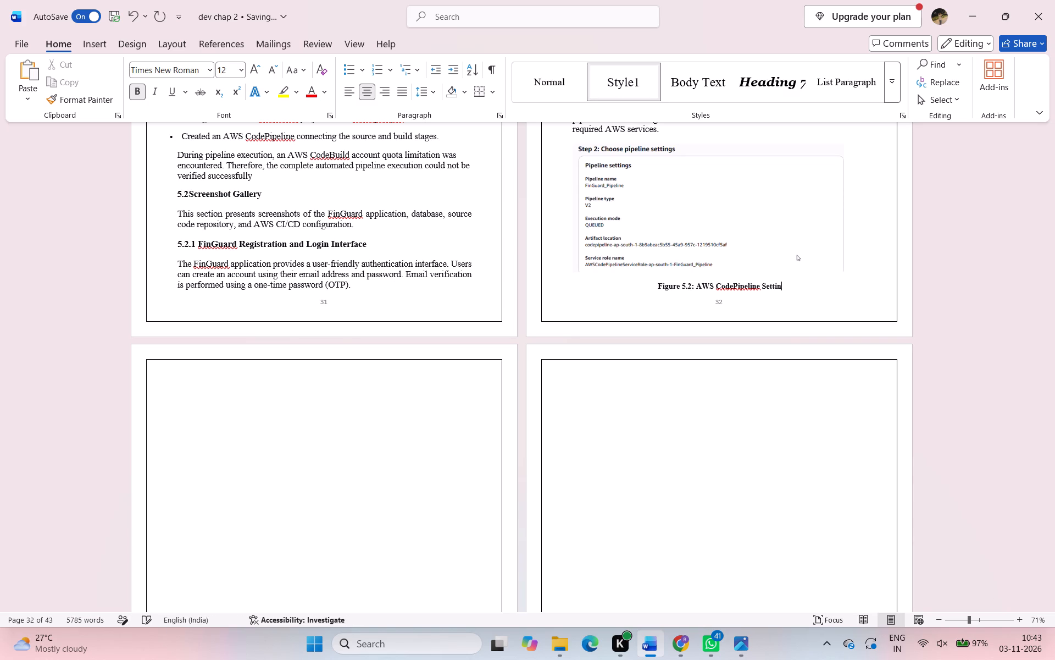
{"action": "type", "text": "gs"}
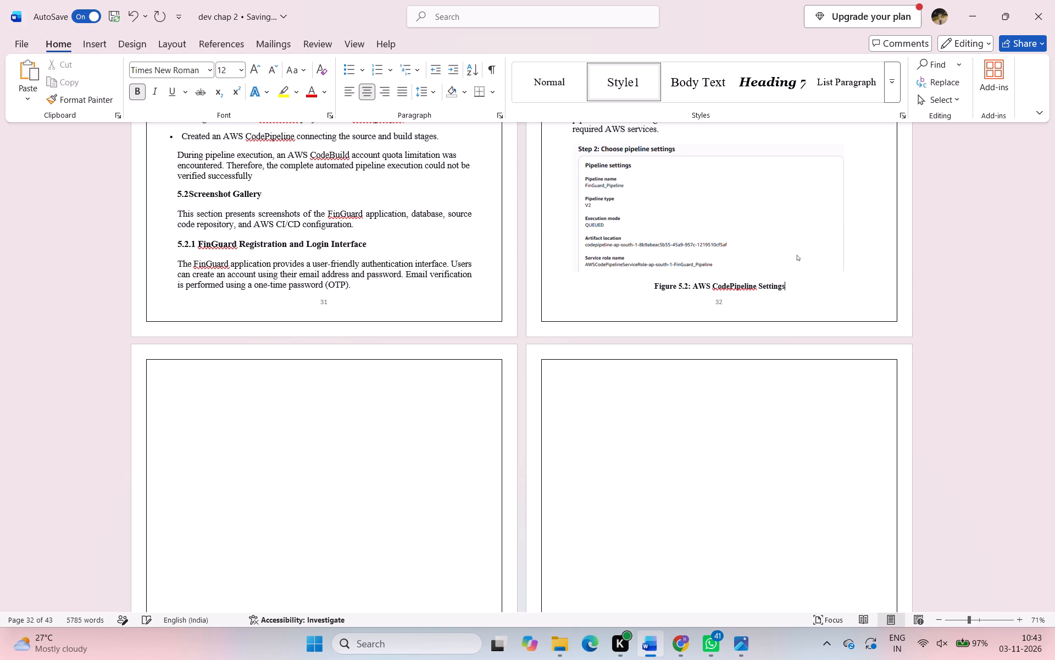
Delete the leftover footer captions "Figure 8: Lambda Function Monitoring" and "Figure 6: AWS Amplify Deployment" from the two emptied pages.
{"action": "scroll", "coordinate": [736, 409], "scroll_direction": "down", "scroll_amount": 5}
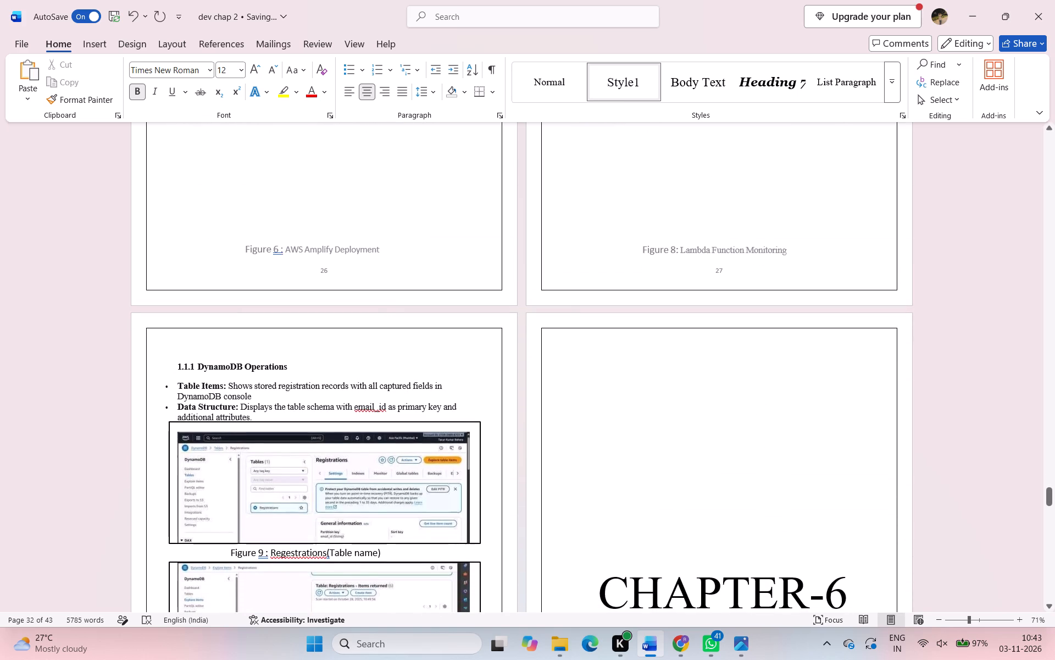
{"action": "double_click", "coordinate": [662, 241]}
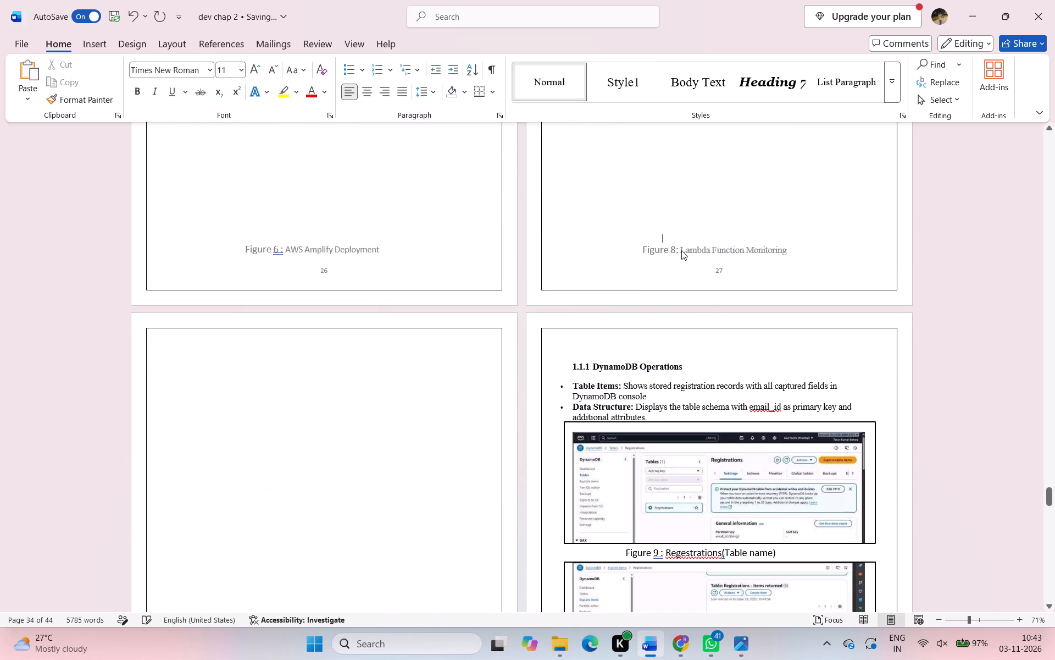
{"action": "left_click", "coordinate": [664, 254]}
{"action": "double_click", "coordinate": [664, 254]}
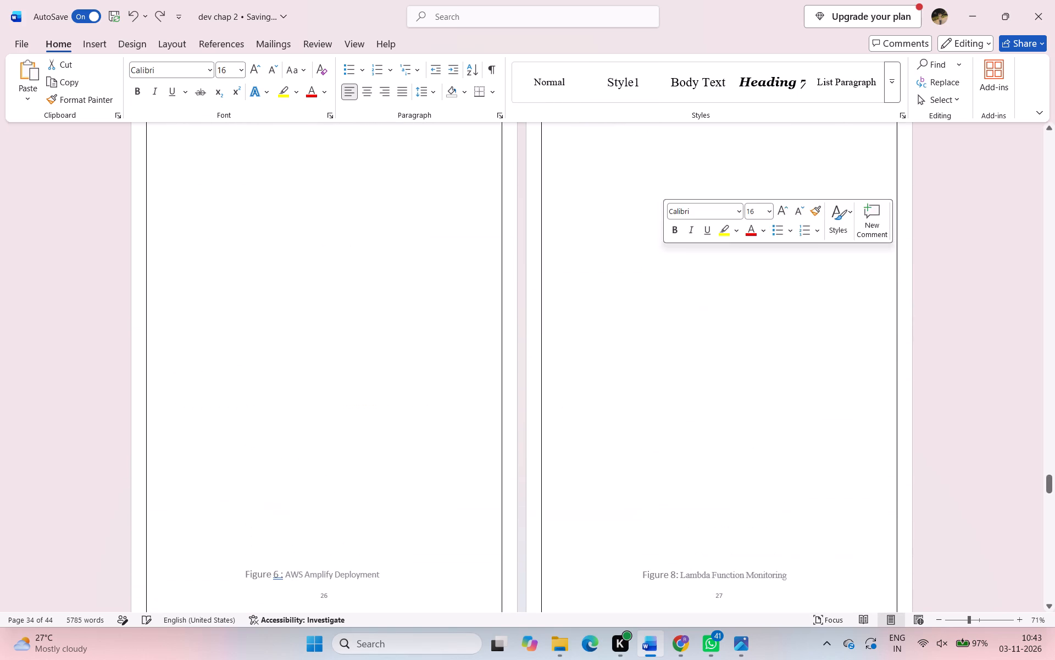
{"action": "scroll", "coordinate": [684, 378], "scroll_direction": "down", "scroll_amount": 1}
{"action": "double_click", "coordinate": [664, 417]}
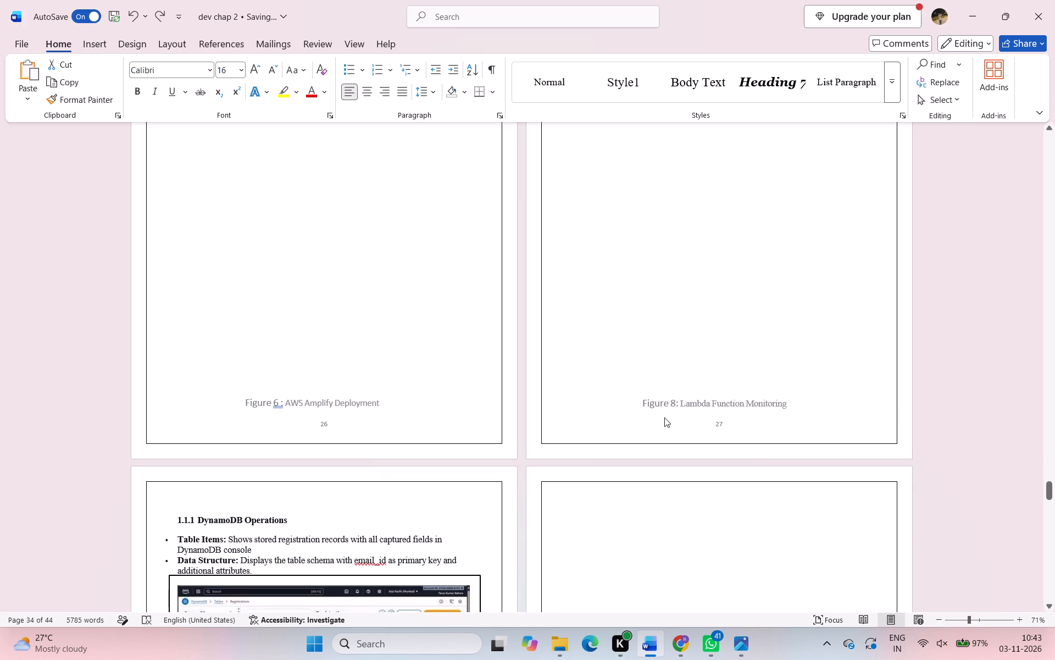
{"action": "left_click", "coordinate": [665, 403]}
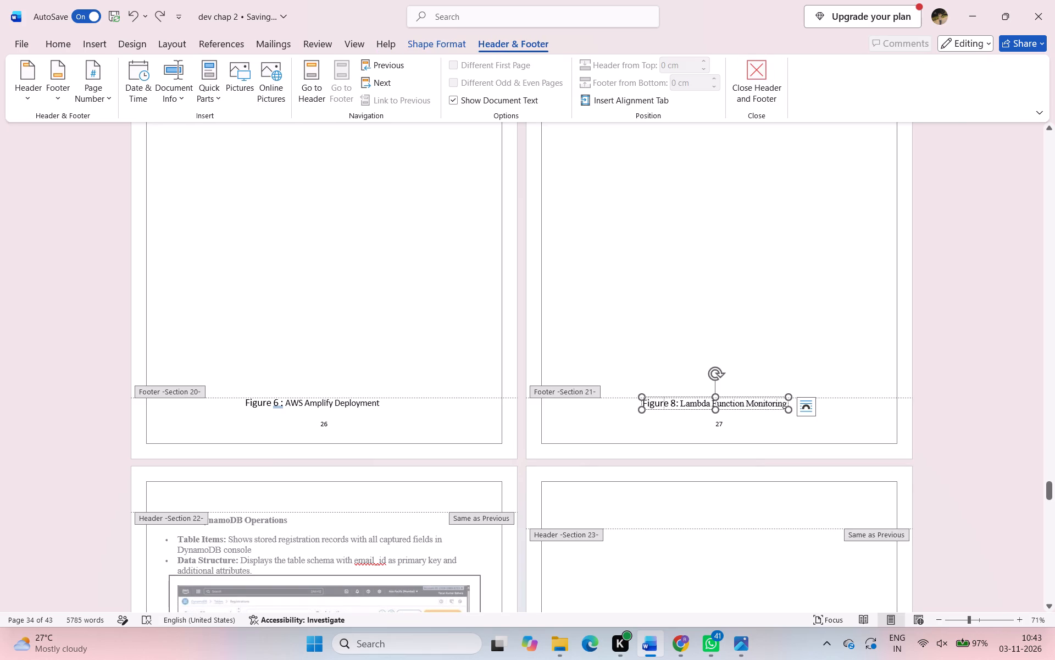
{"action": "key", "text": "BackSpace"}
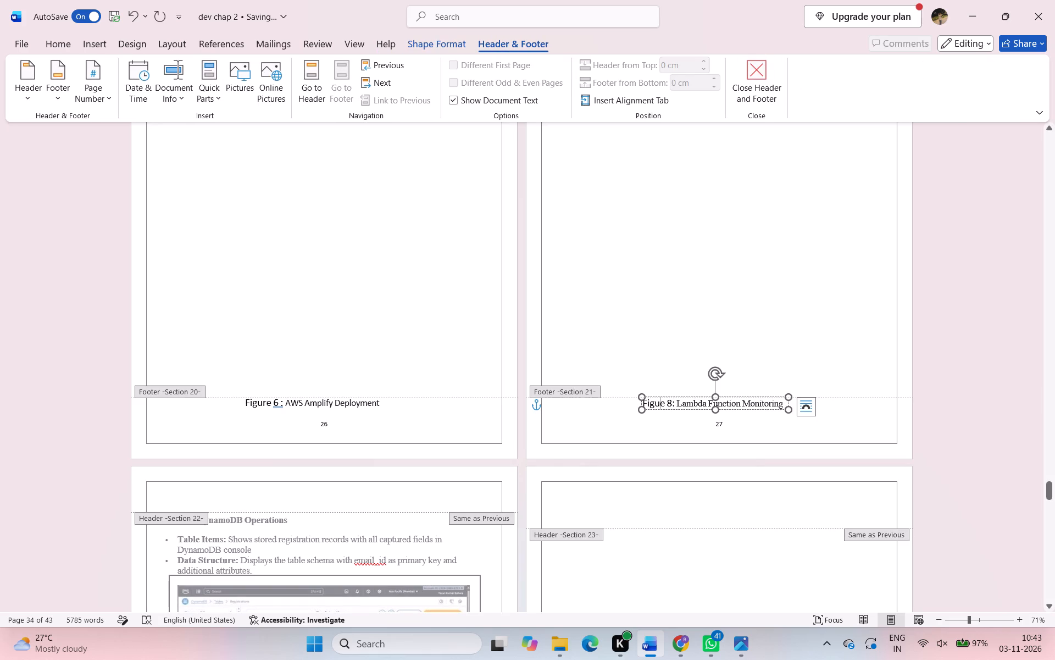
{"action": "left_click_drag", "start_coordinate": [646, 404], "coordinate": [792, 412]}
{"action": "key", "text": "BackSpace"}
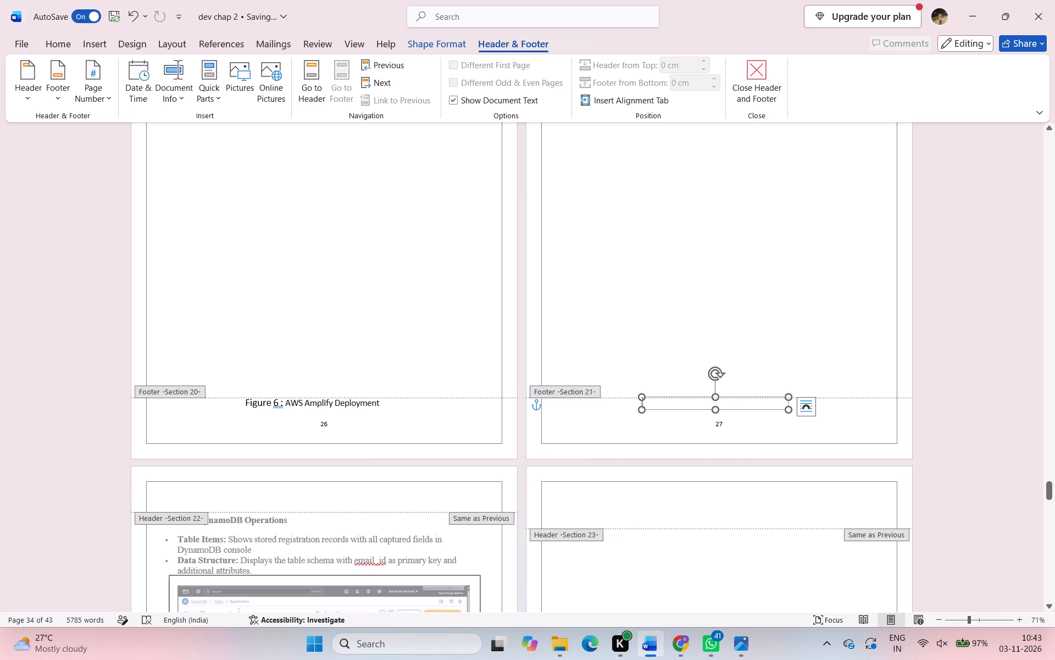
{"action": "left_click_drag", "start_coordinate": [246, 404], "coordinate": [358, 411]}
{"action": "key", "text": "BackSpace"}
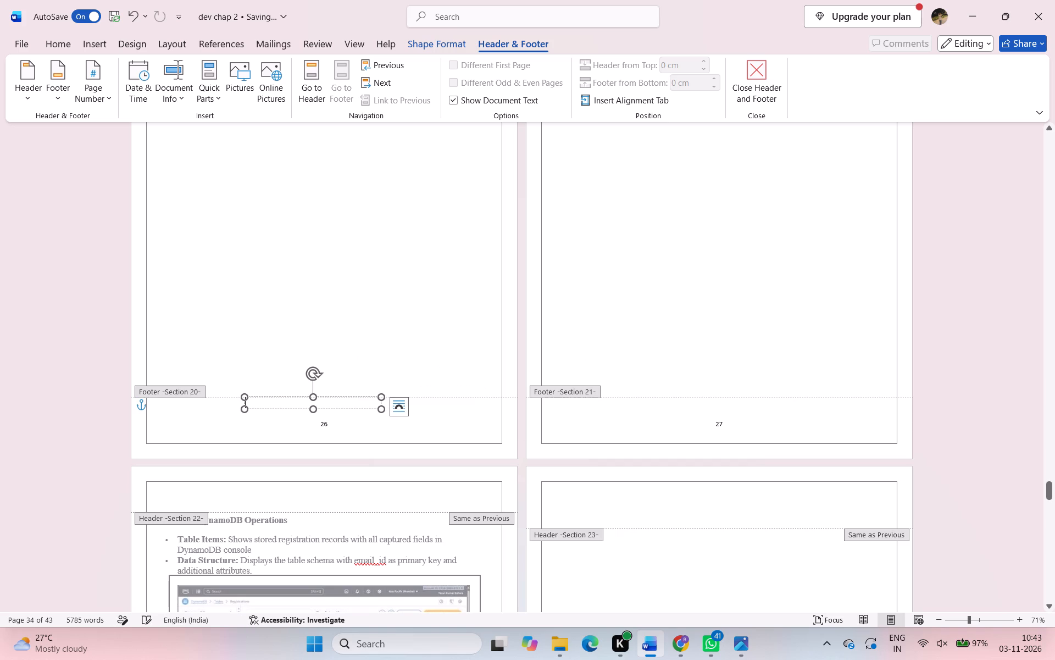
Leave footer editing and return to the document body.
{"action": "scroll", "coordinate": [393, 501], "scroll_direction": "down", "scroll_amount": 2}
{"action": "double_click", "coordinate": [392, 498]}
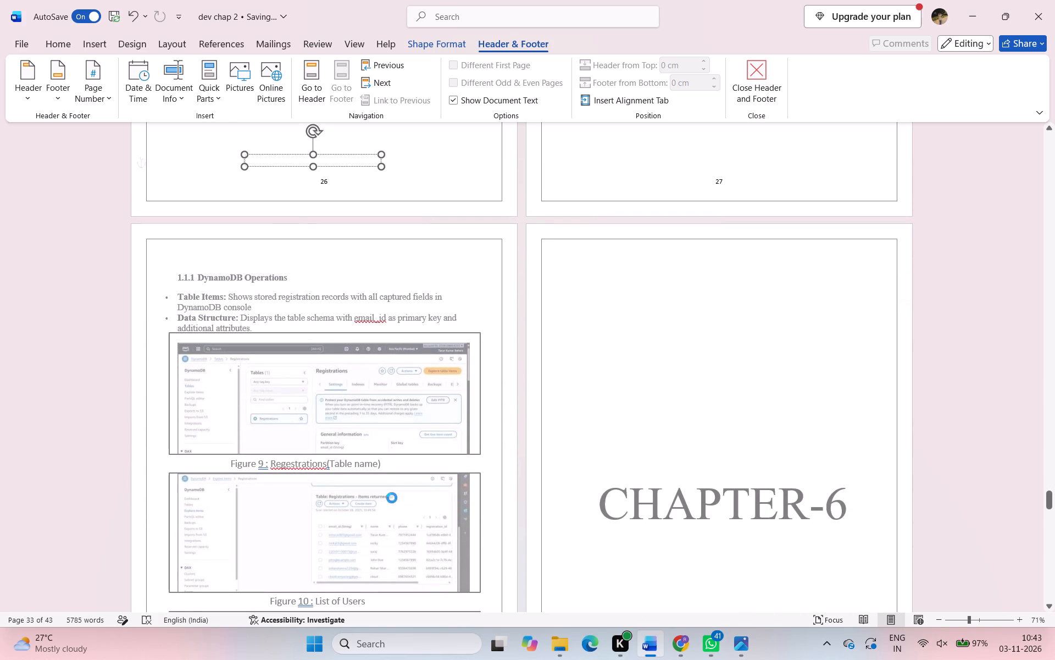
{"action": "scroll", "coordinate": [347, 413], "scroll_direction": "up", "scroll_amount": 1}
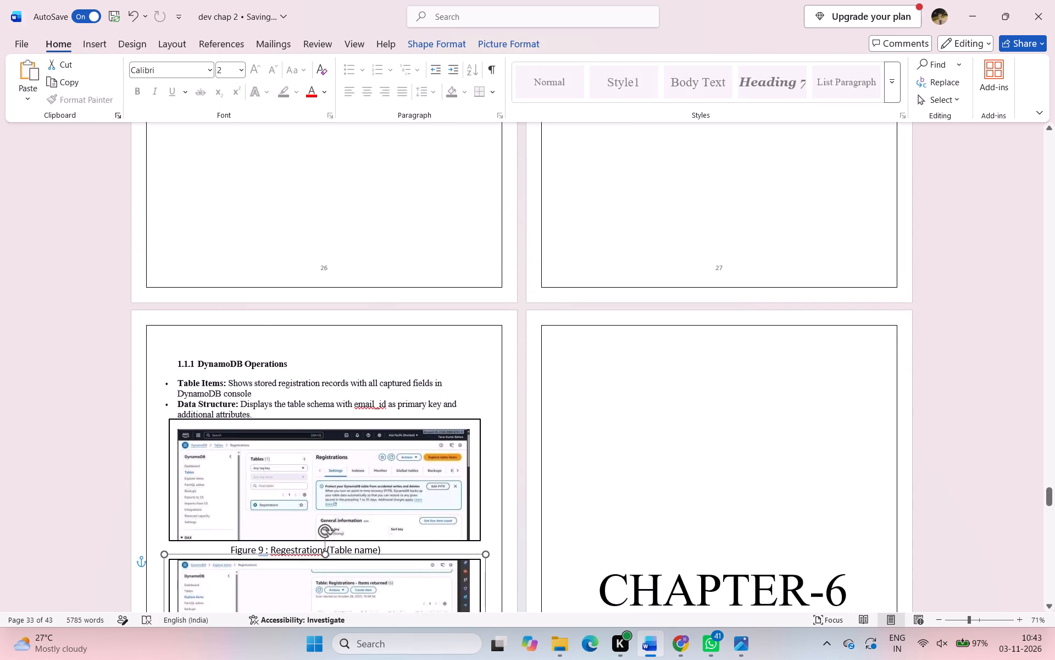
{"action": "left_click", "coordinate": [679, 648]}
{"action": "left_click", "coordinate": [670, 455]}
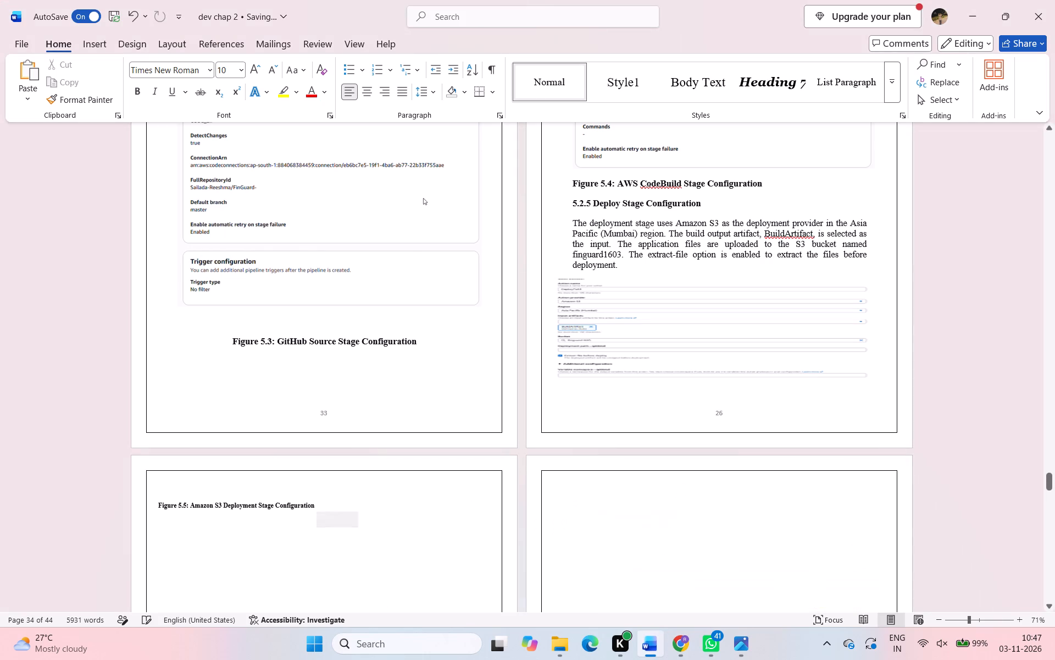
Delete the blank line between the deploy stage image and the Figure 5.5 caption so the caption sits directly below the image.
{"action": "left_click", "coordinate": [647, 383]}
{"action": "key", "text": "BackSpace"}
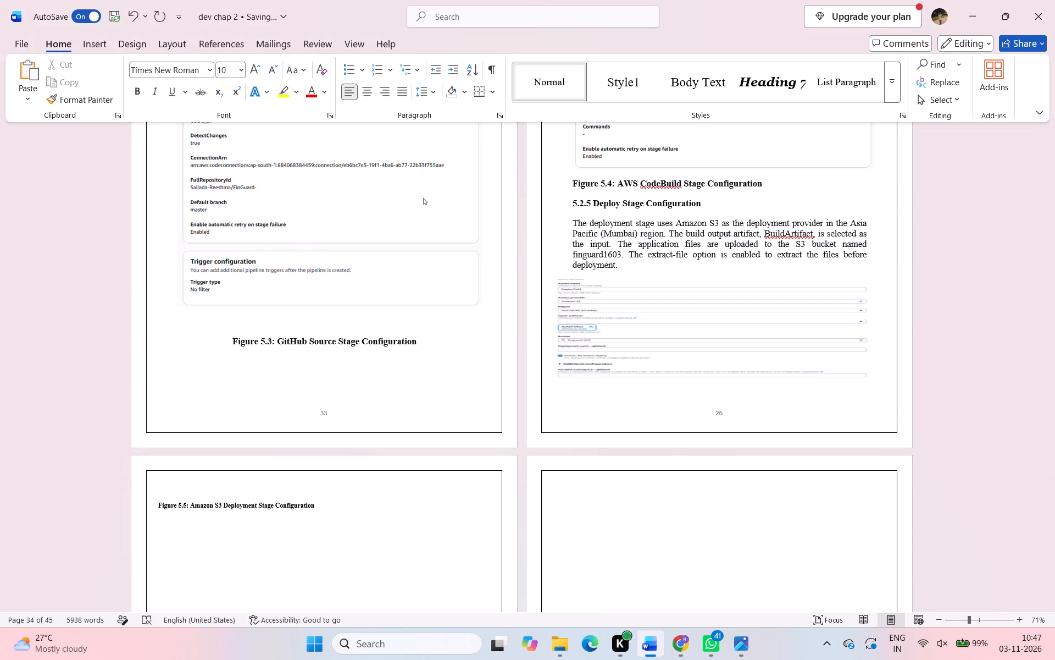
{"action": "key", "text": "BackSpace"}
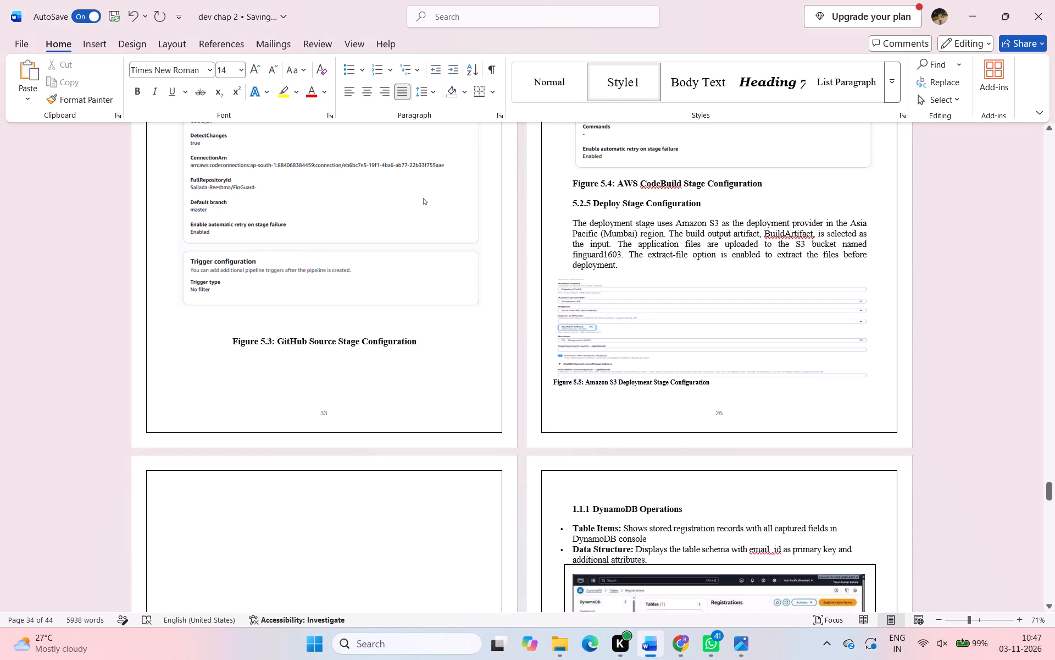
Center the "Figure 5.5: Amazon S3 Deployment Stage Configuration" caption below the deploy stage image.
{"action": "left_click", "coordinate": [561, 384]}
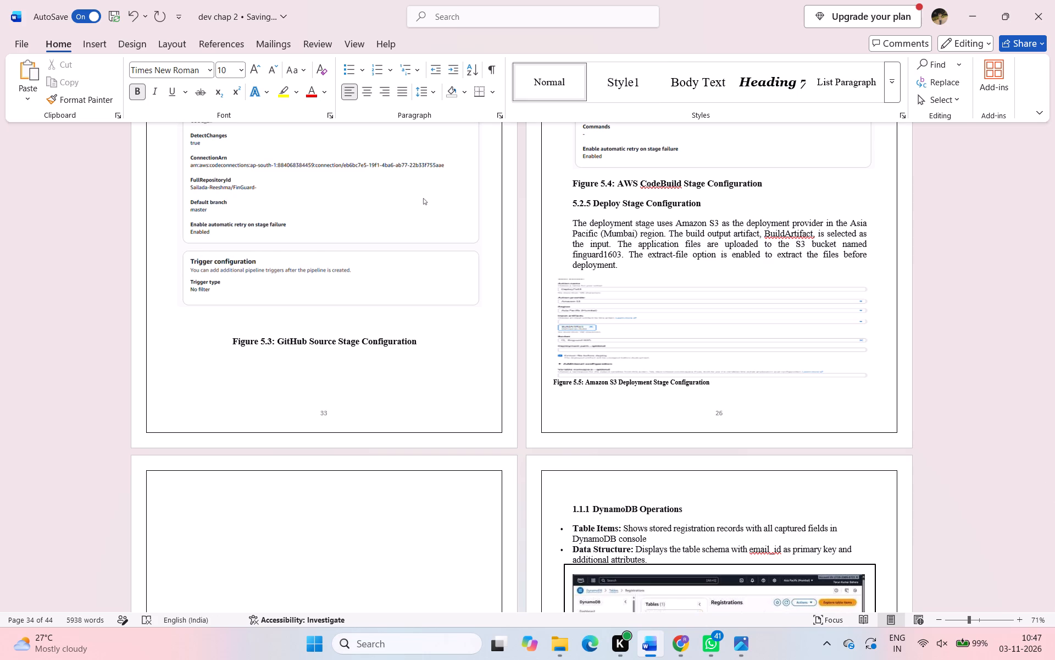
{"action": "left_click_drag", "start_coordinate": [552, 384], "coordinate": [703, 387]}
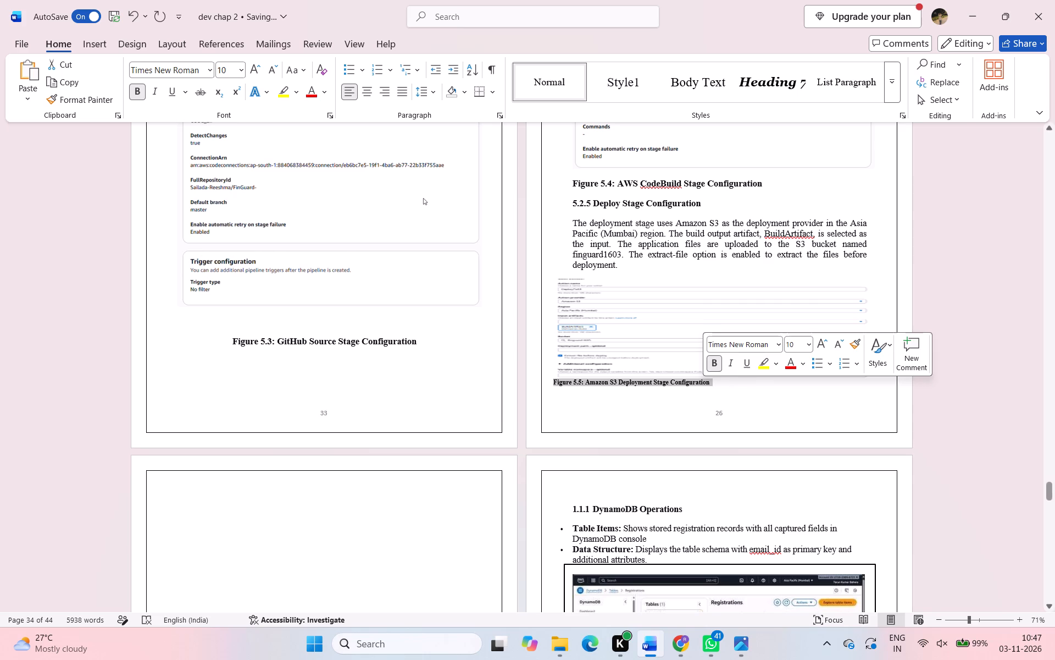
{"action": "left_click", "coordinate": [370, 95]}
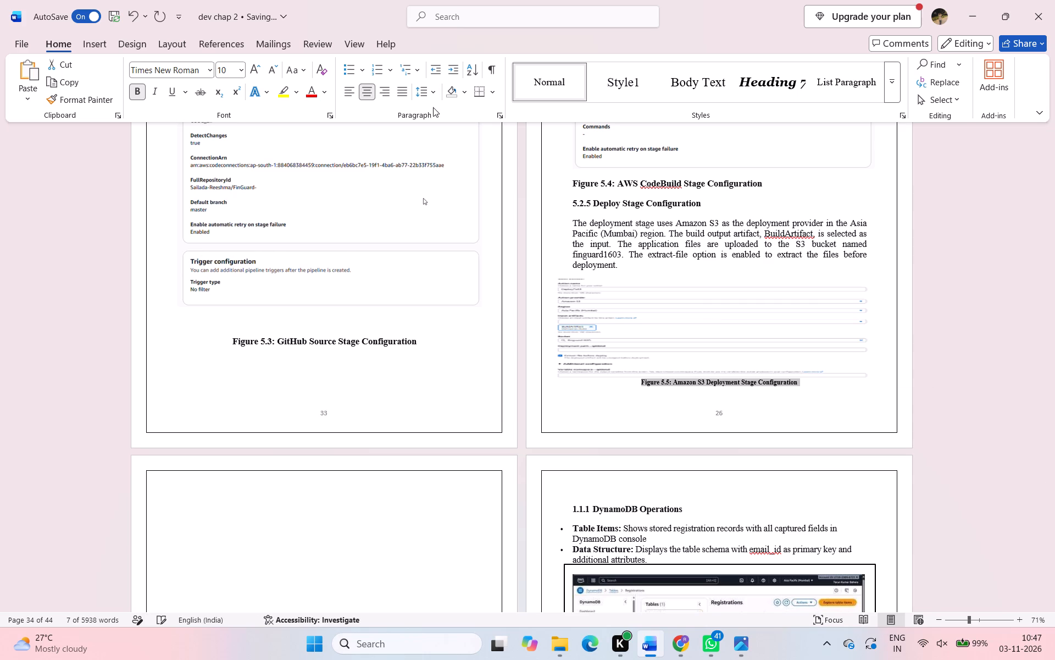
Center the "Figure 5.4: AWS CodeBuild Stage Configuration" caption below the build stage image.
{"action": "left_click_drag", "start_coordinate": [574, 182], "coordinate": [642, 190]}
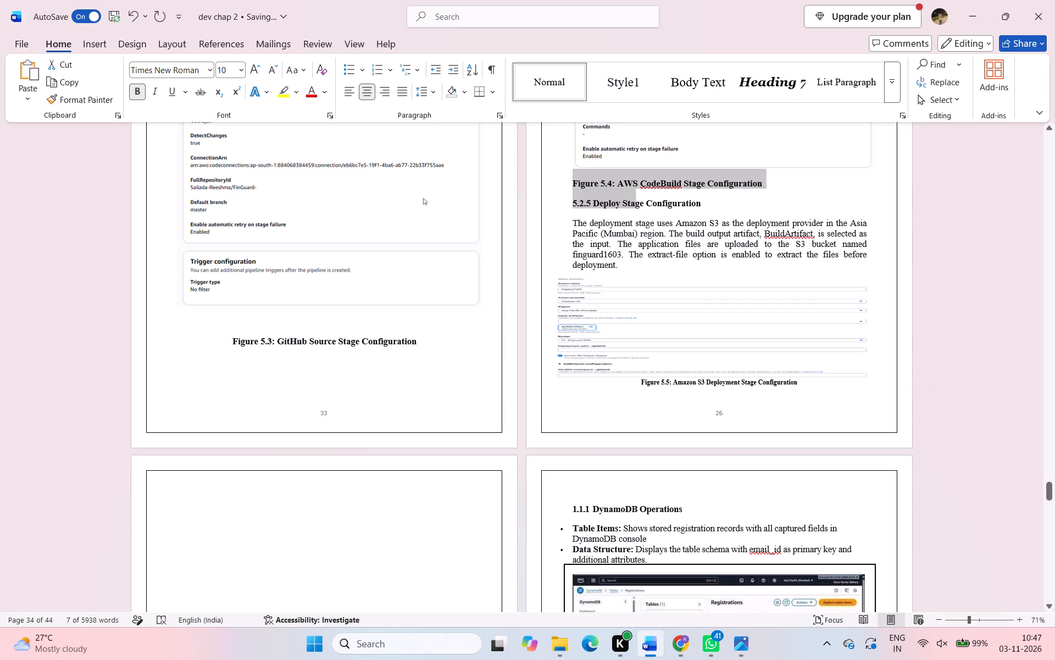
{"action": "left_click_drag", "start_coordinate": [642, 190], "coordinate": [747, 185]}
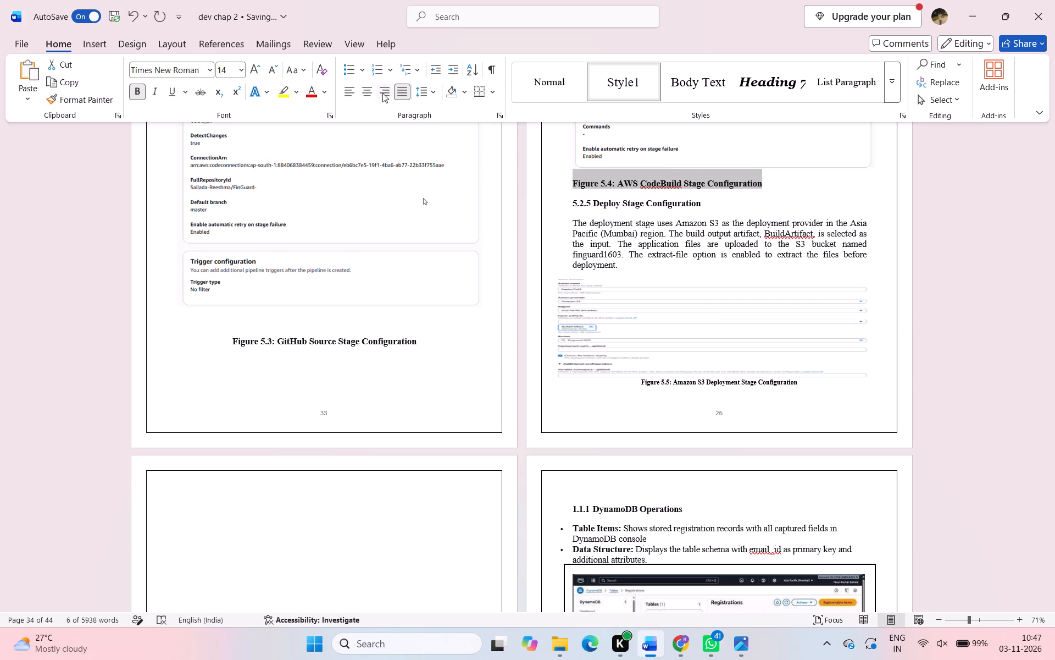
{"action": "left_click", "coordinate": [370, 97]}
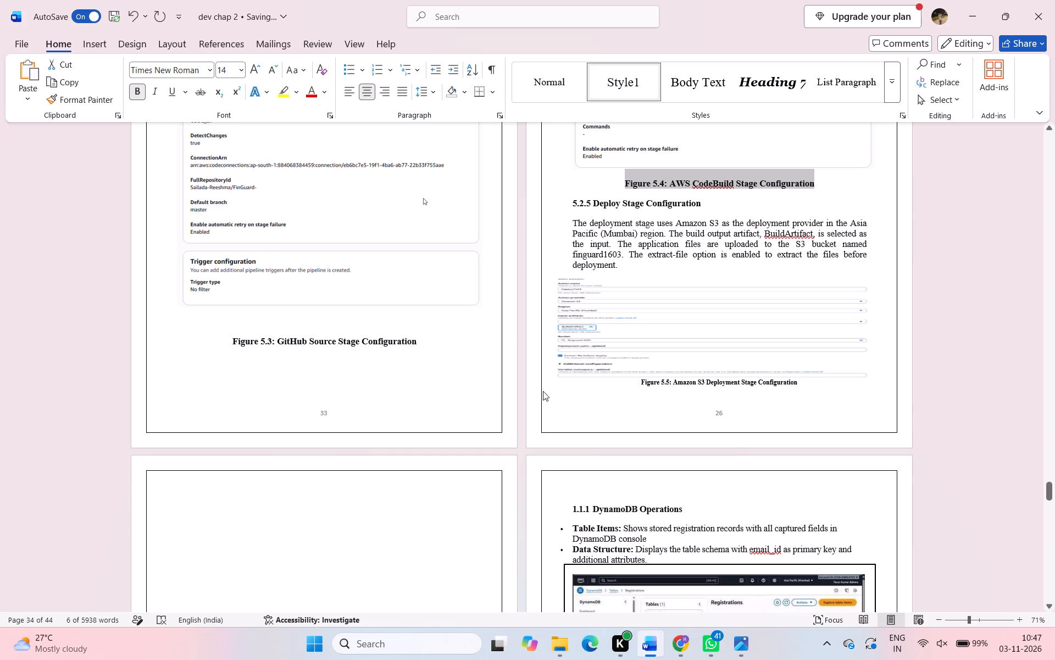
{"action": "left_click", "coordinate": [451, 389]}
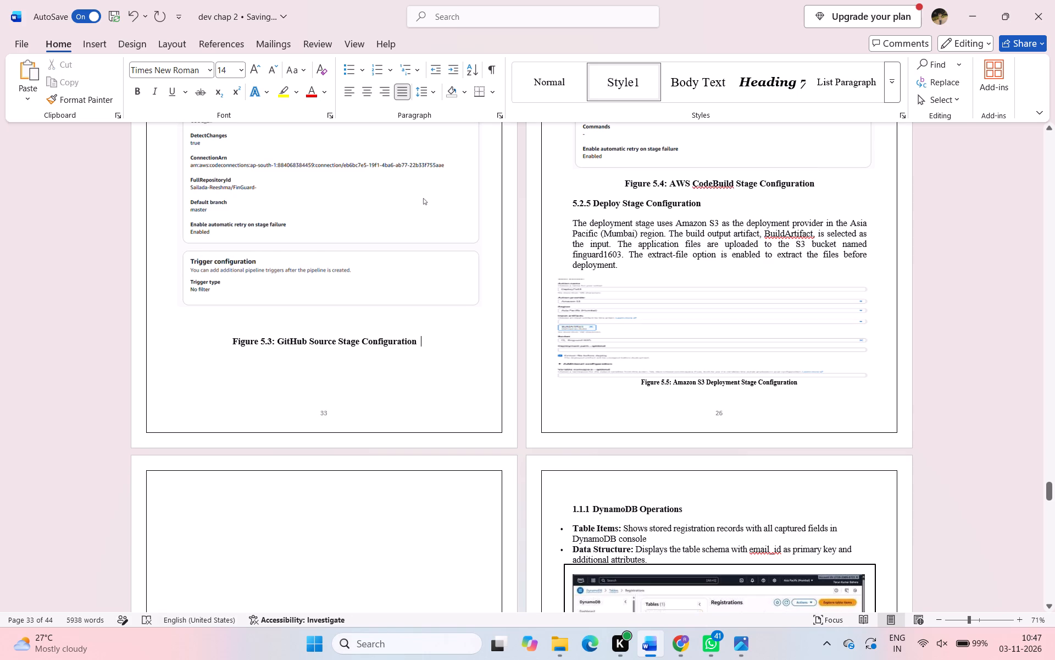
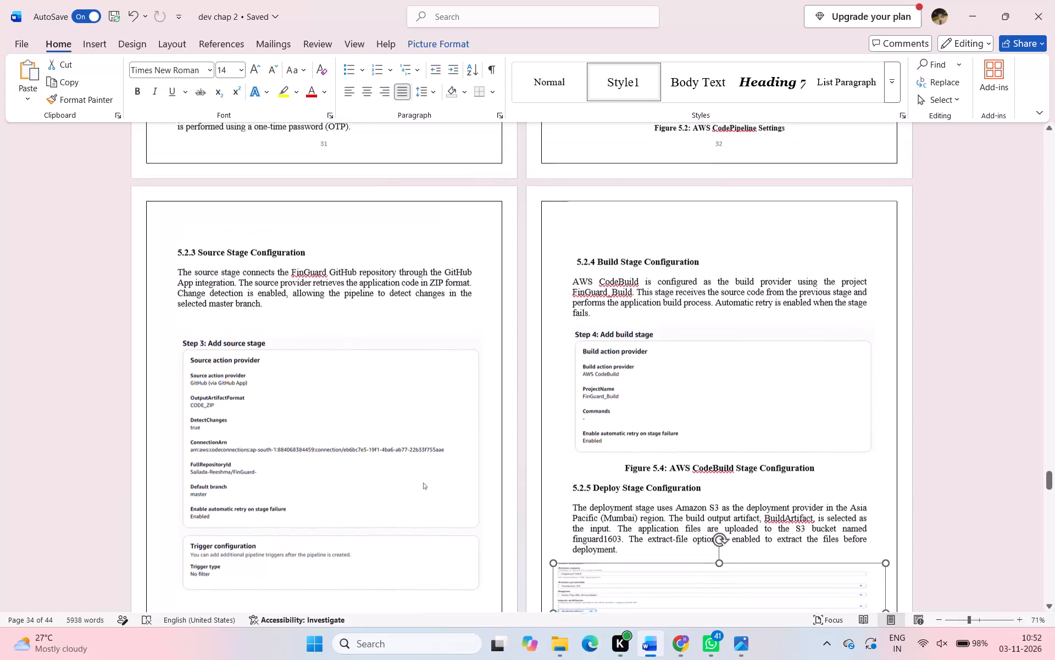
Reduce the height of the build stage image under section 5.2.4 by dragging its lower edge upward.
{"action": "left_click", "coordinate": [660, 405]}
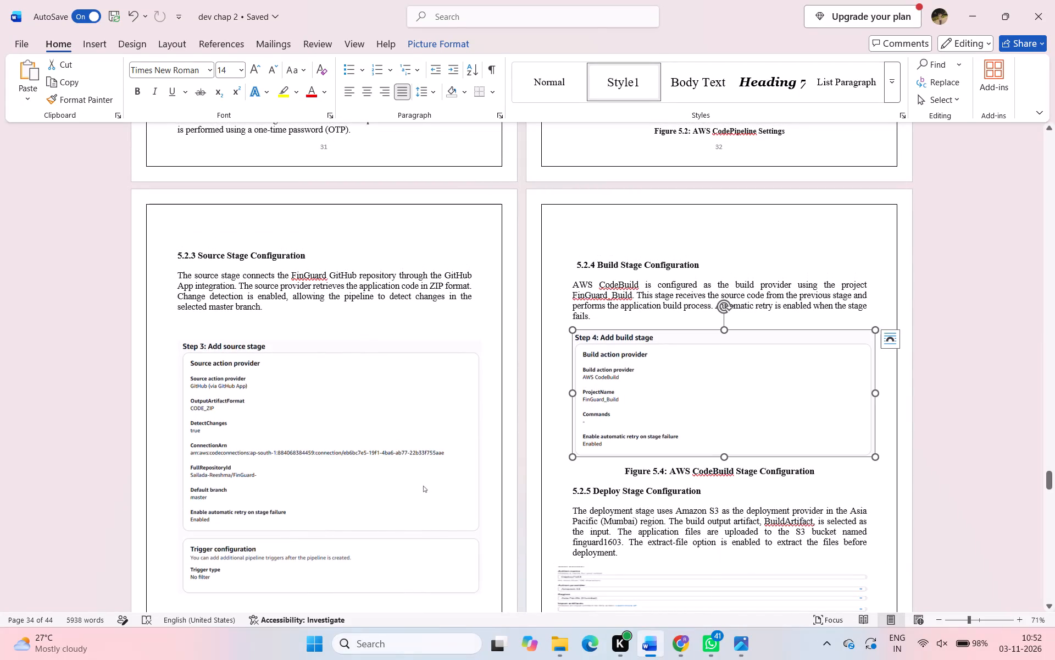
{"action": "left_click_drag", "start_coordinate": [725, 457], "coordinate": [725, 442]}
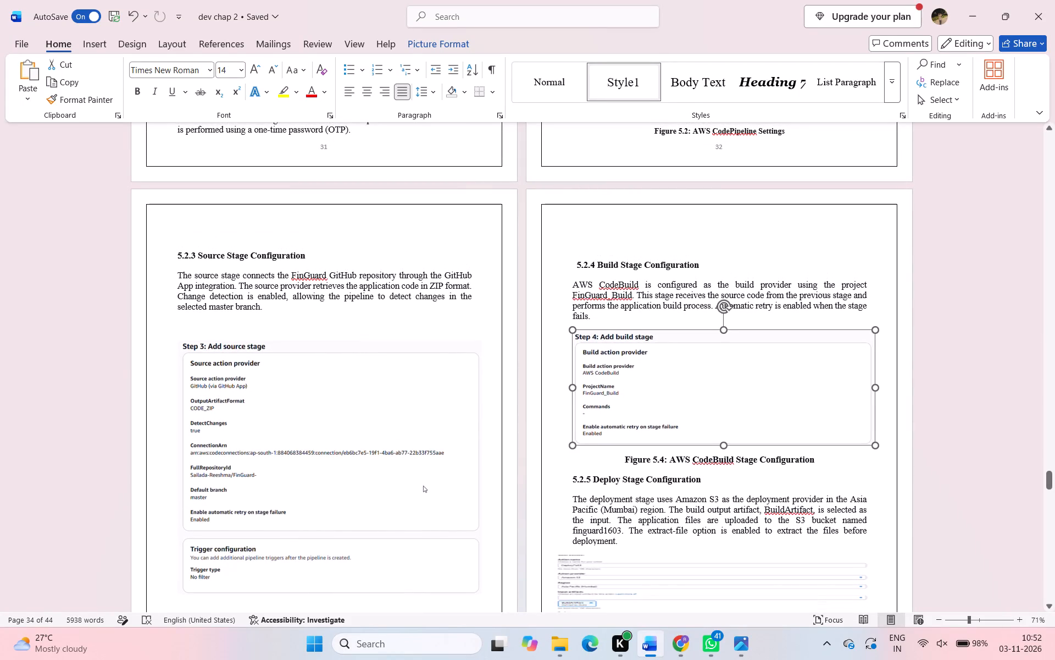
{"action": "left_click_drag", "start_coordinate": [725, 442], "coordinate": [724, 433]}
Delete the blank line above the "5.2.4 Build Stage Configuration" heading.
{"action": "left_click", "coordinate": [585, 247]}
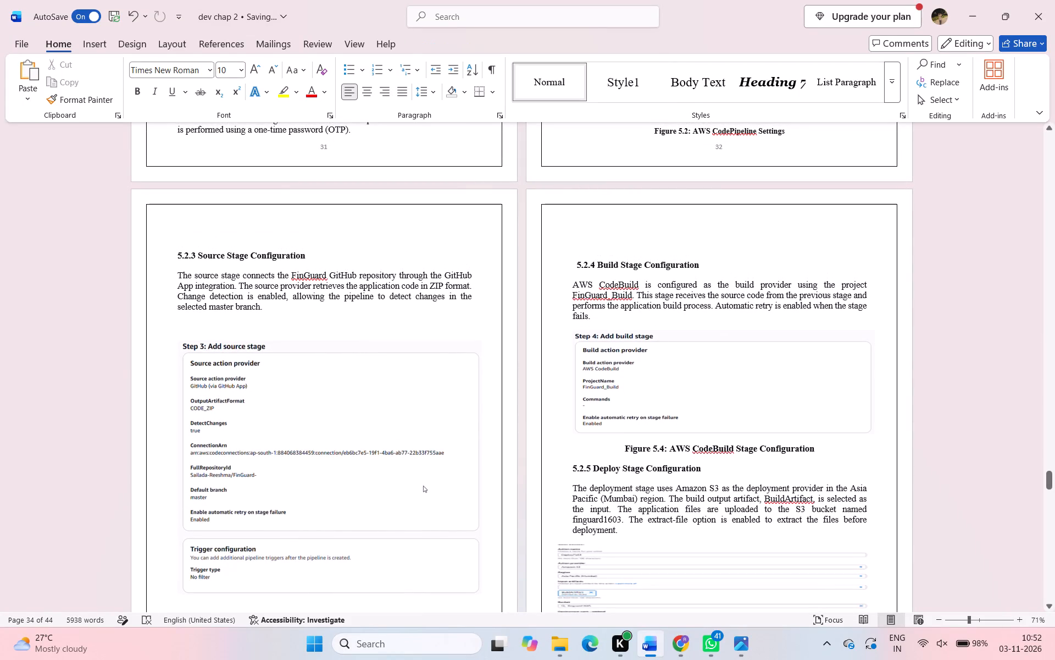
{"action": "key", "text": "BackSpace"}
{"action": "key", "text": "BackSpace"}
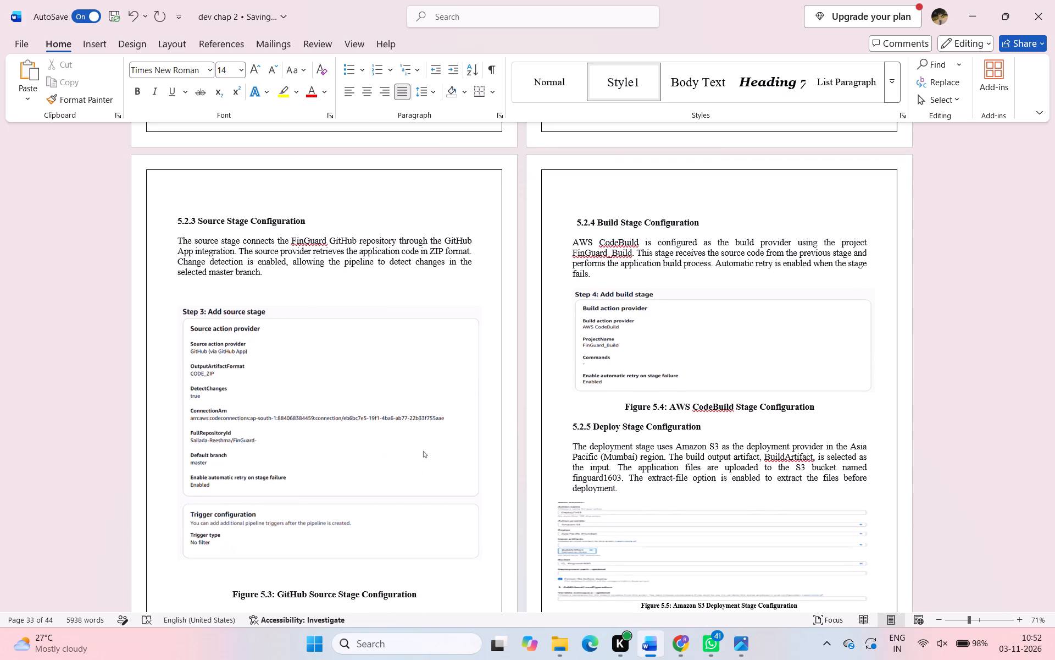
Stretch the deploy stage image under section 5.2.5 taller, keeping the Figure 5.5 caption on the same page.
{"action": "scroll", "coordinate": [585, 247], "scroll_direction": "down", "scroll_amount": 1}
{"action": "left_click", "coordinate": [657, 472]}
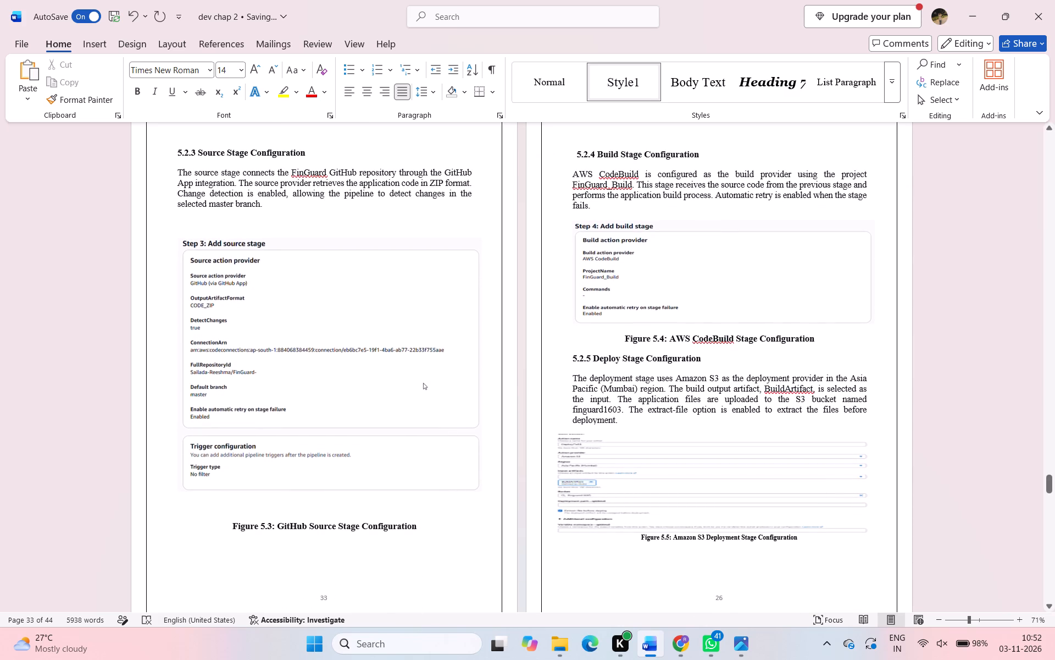
{"action": "left_click_drag", "start_coordinate": [718, 531], "coordinate": [719, 541]}
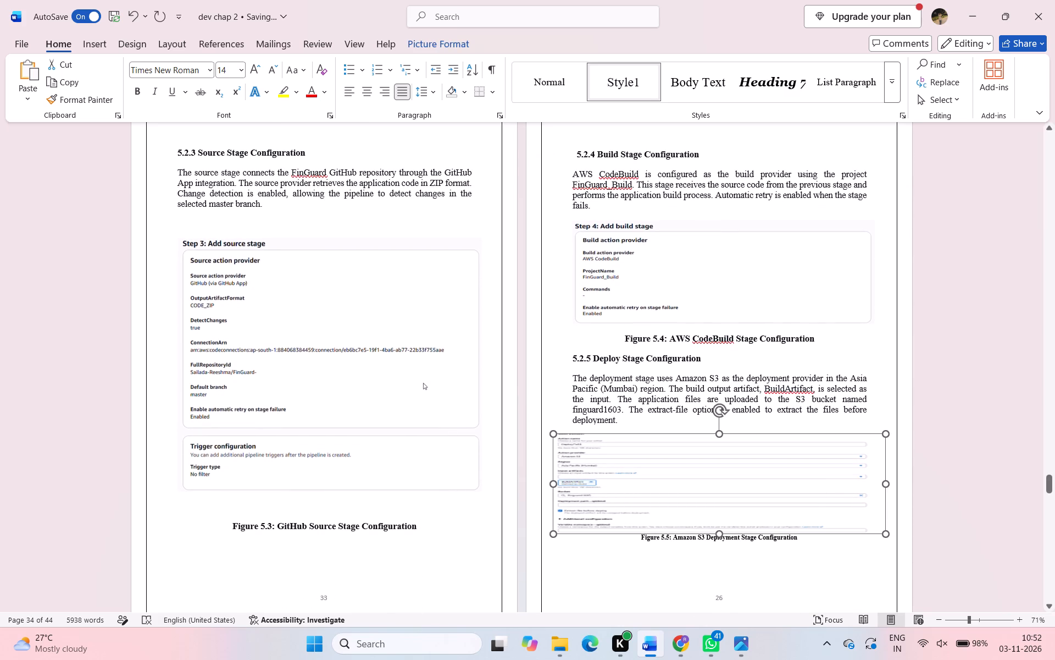
{"action": "left_click_drag", "start_coordinate": [719, 541], "coordinate": [725, 564]}
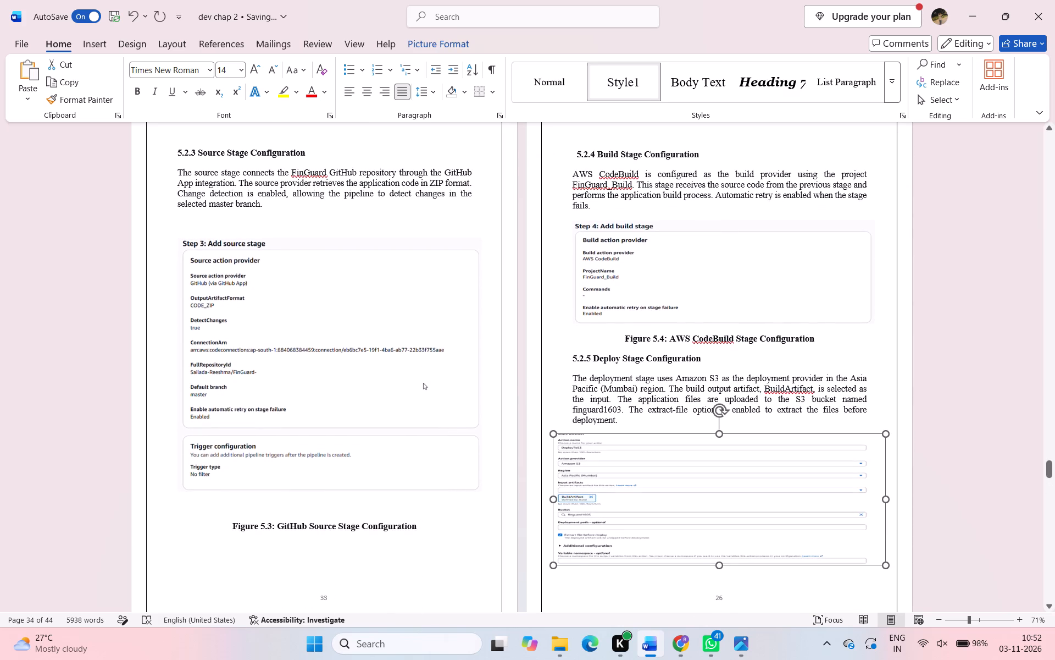
{"action": "left_click_drag", "start_coordinate": [725, 564], "coordinate": [724, 560]}
{"action": "left_click", "coordinate": [719, 587]}
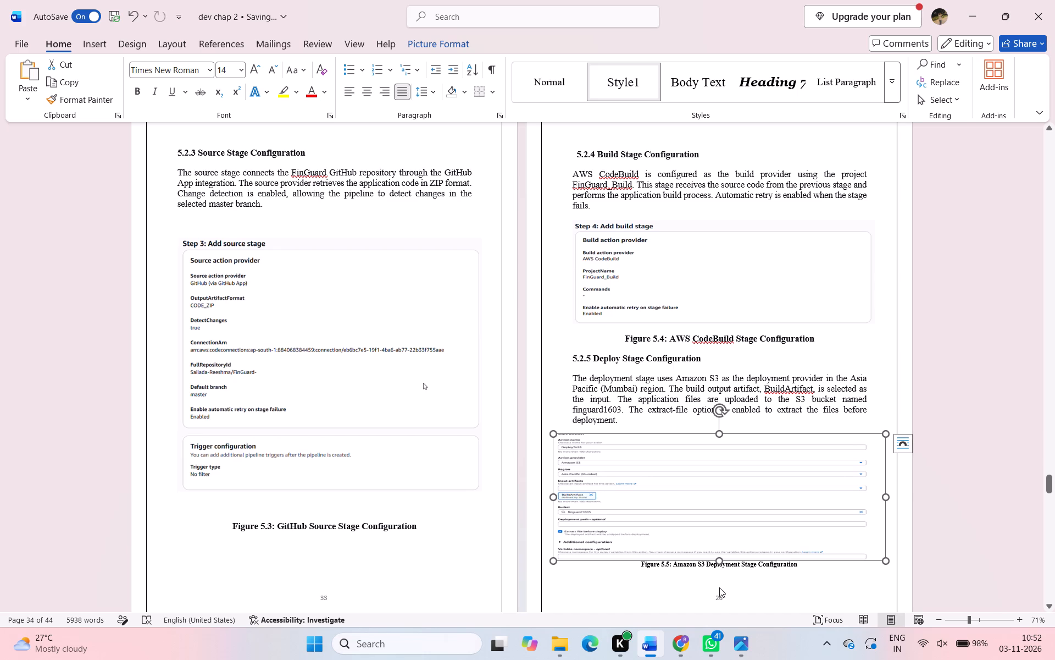
{"action": "left_click", "coordinate": [721, 582]}
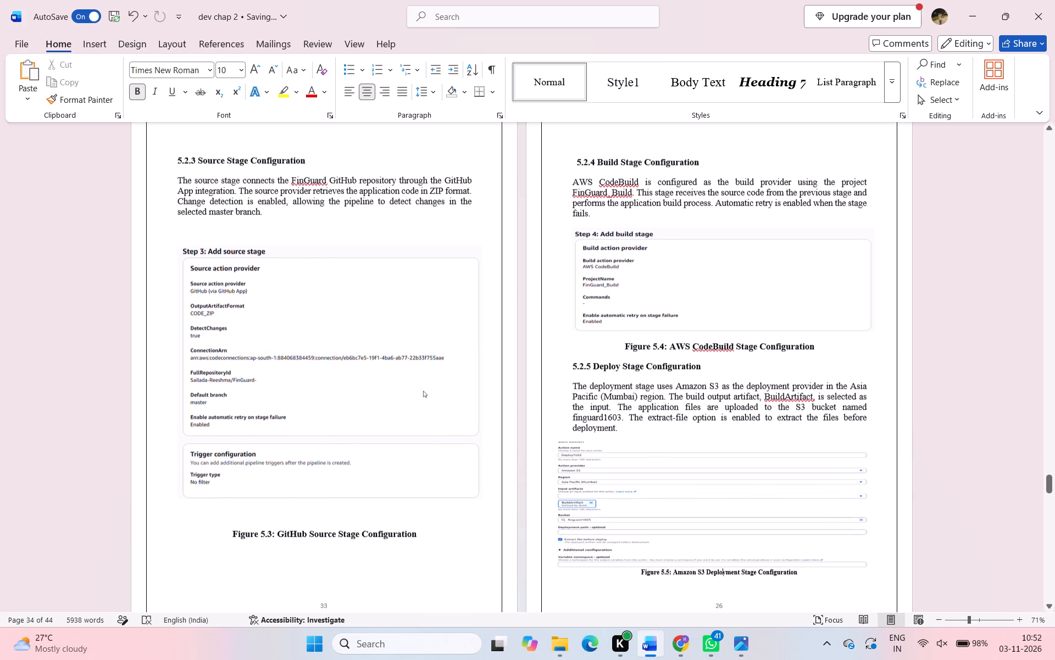
Reduce the font size of the "Figure 5.4: AWS CodeBuild Stage Configuration" caption to 12.
{"action": "left_click_drag", "start_coordinate": [625, 346], "coordinate": [809, 338]}
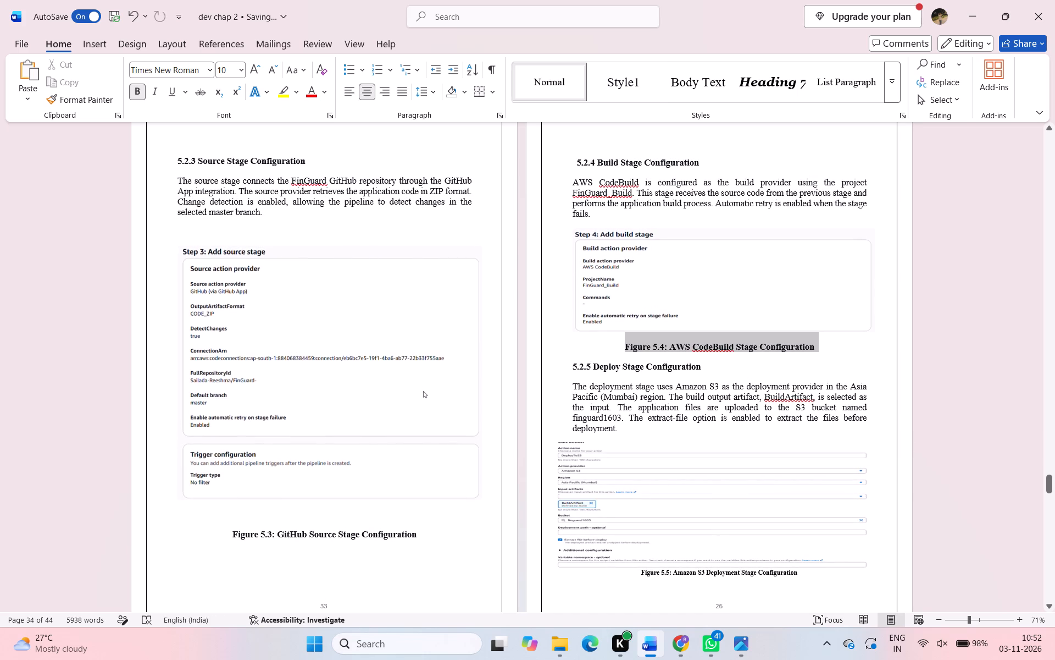
{"action": "left_click_drag", "start_coordinate": [809, 338], "coordinate": [814, 338]}
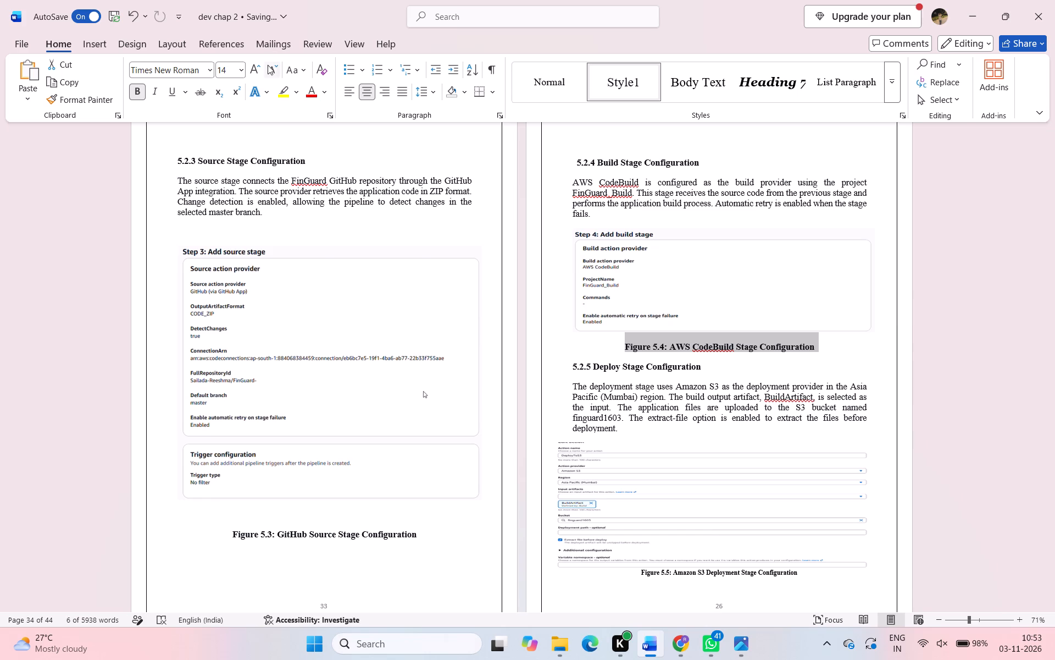
{"action": "left_click", "coordinate": [269, 65]}
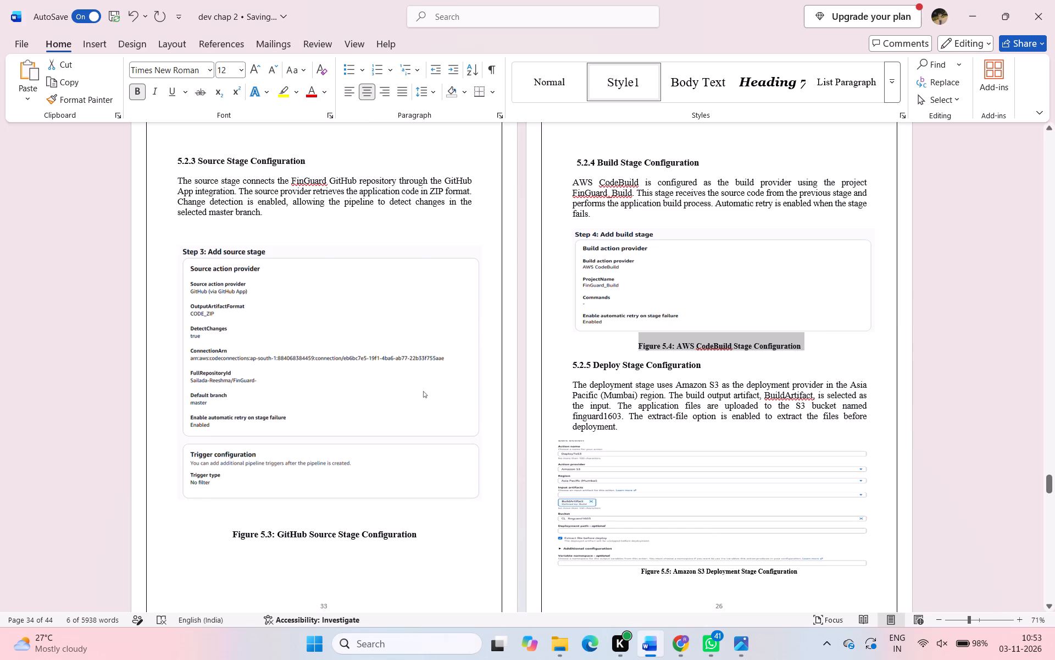
Stretch the deploy stage image slightly taller to use the space freed on the page.
{"action": "left_click", "coordinate": [629, 471]}
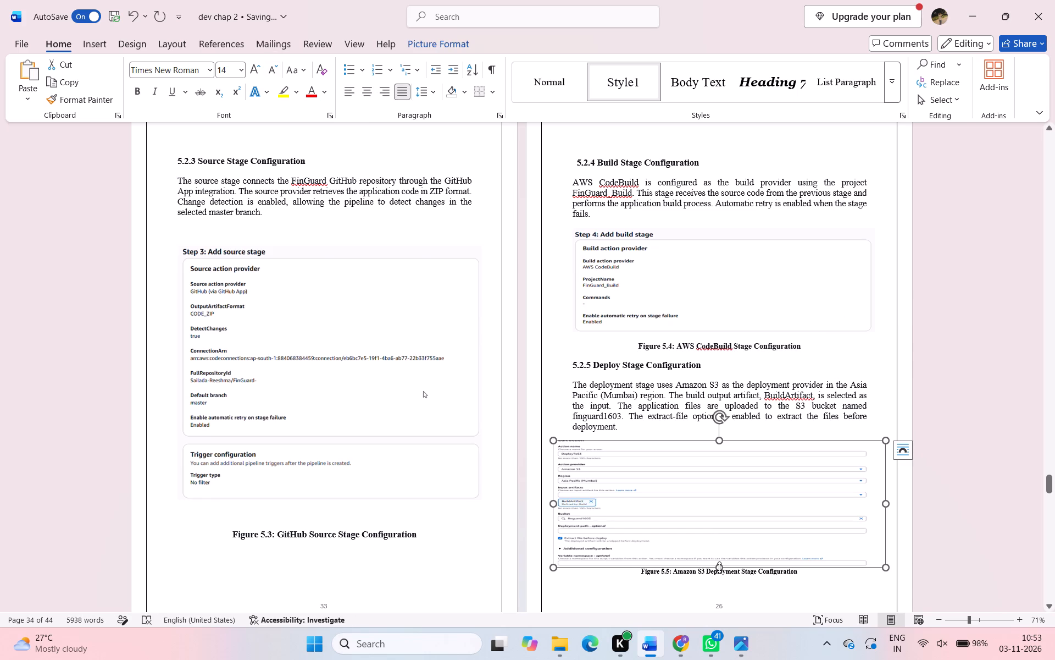
{"action": "left_click", "coordinate": [718, 568]}
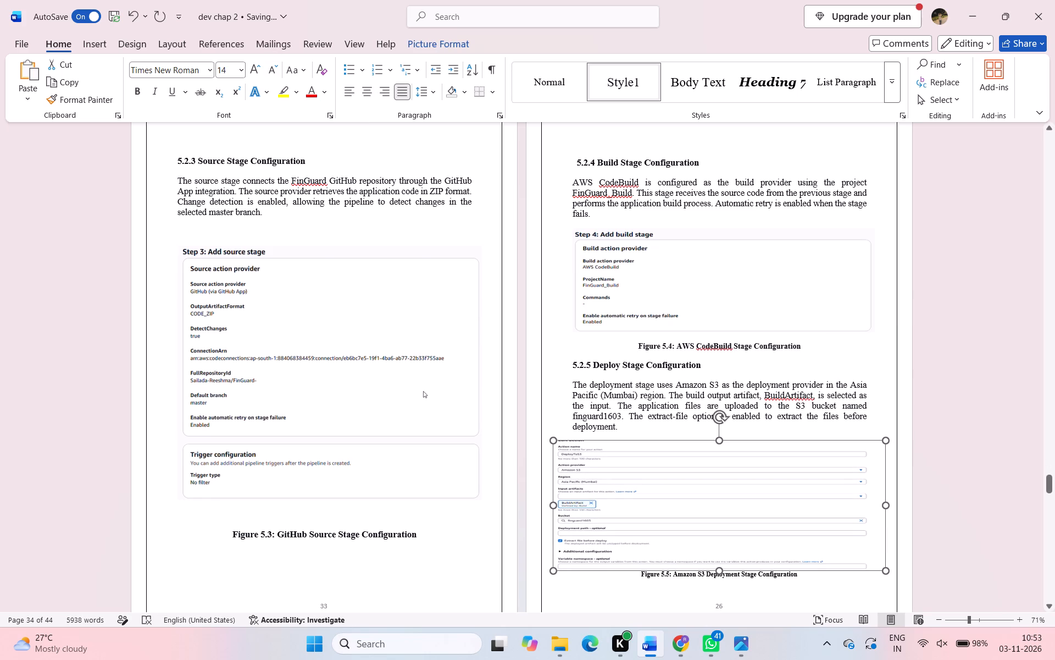
{"action": "left_click", "coordinate": [316, 576]}
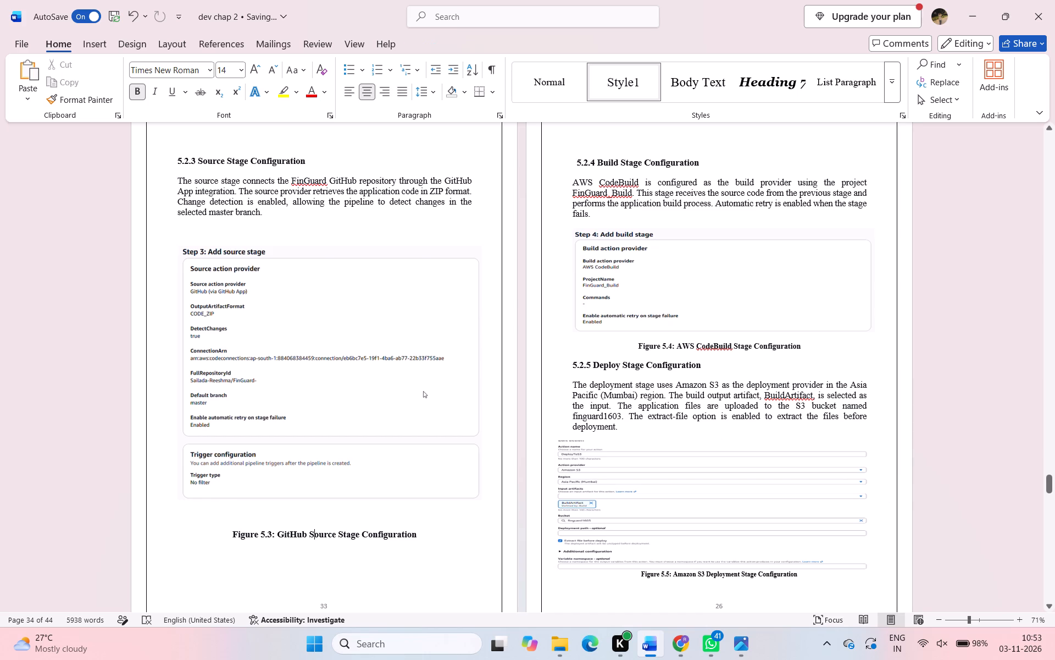
Delete the old DynamoDB Operations section with its Figure 9 to 11 images and captions, through the large CHAPTER-6 title.
{"action": "scroll", "coordinate": [364, 424], "scroll_direction": "up", "scroll_amount": 6}
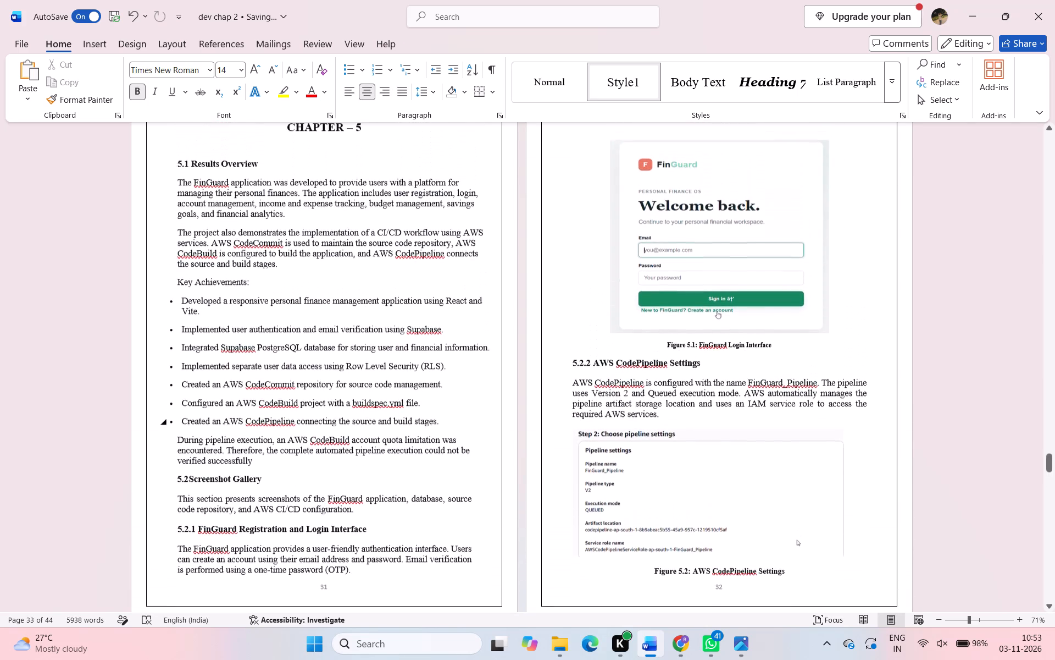
{"action": "scroll", "coordinate": [364, 424], "scroll_direction": "up", "scroll_amount": 1}
{"action": "scroll", "coordinate": [364, 424], "scroll_direction": "down", "scroll_amount": 4}
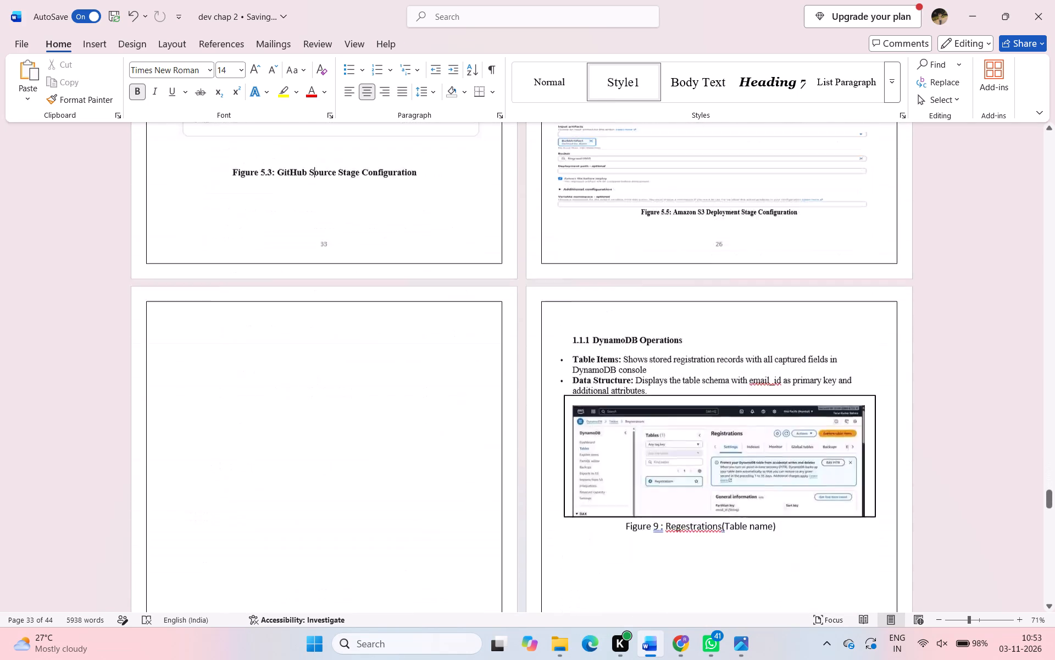
{"action": "scroll", "coordinate": [364, 424], "scroll_direction": "down", "scroll_amount": 1}
{"action": "scroll", "coordinate": [515, 266], "scroll_direction": "up", "scroll_amount": 1}
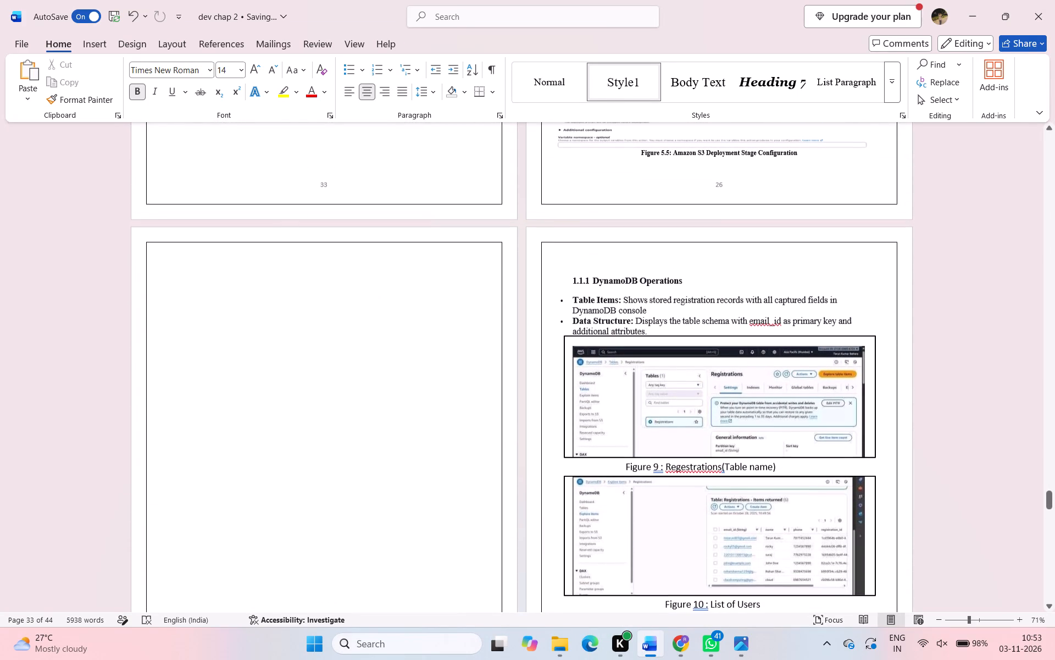
{"action": "left_click_drag", "start_coordinate": [592, 276], "coordinate": [685, 536]}
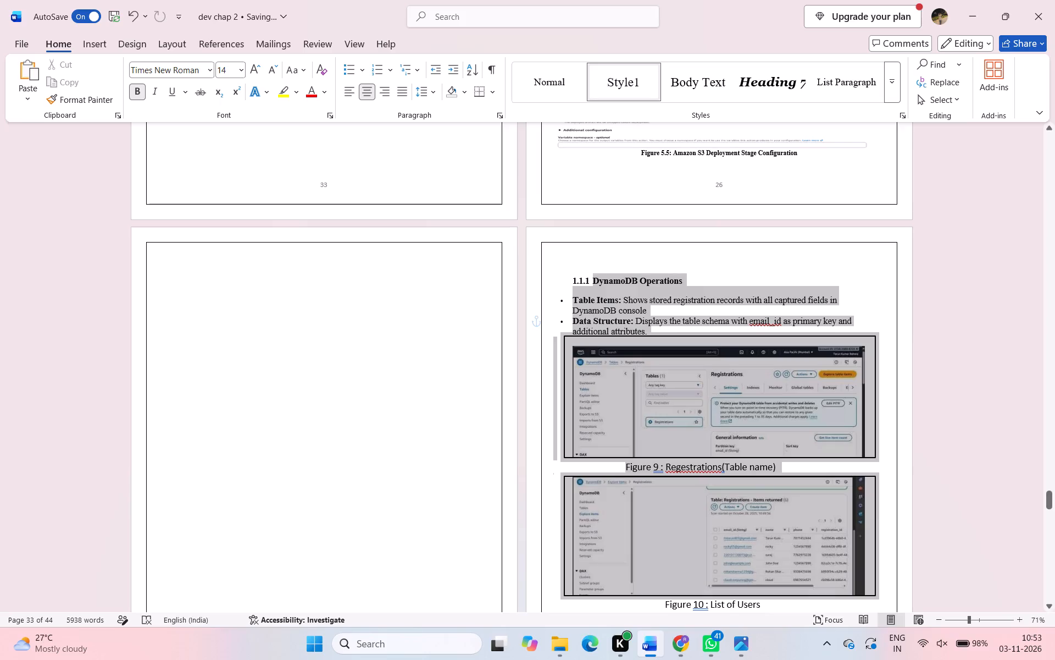
{"action": "left_click_drag", "start_coordinate": [685, 536], "coordinate": [690, 546]}
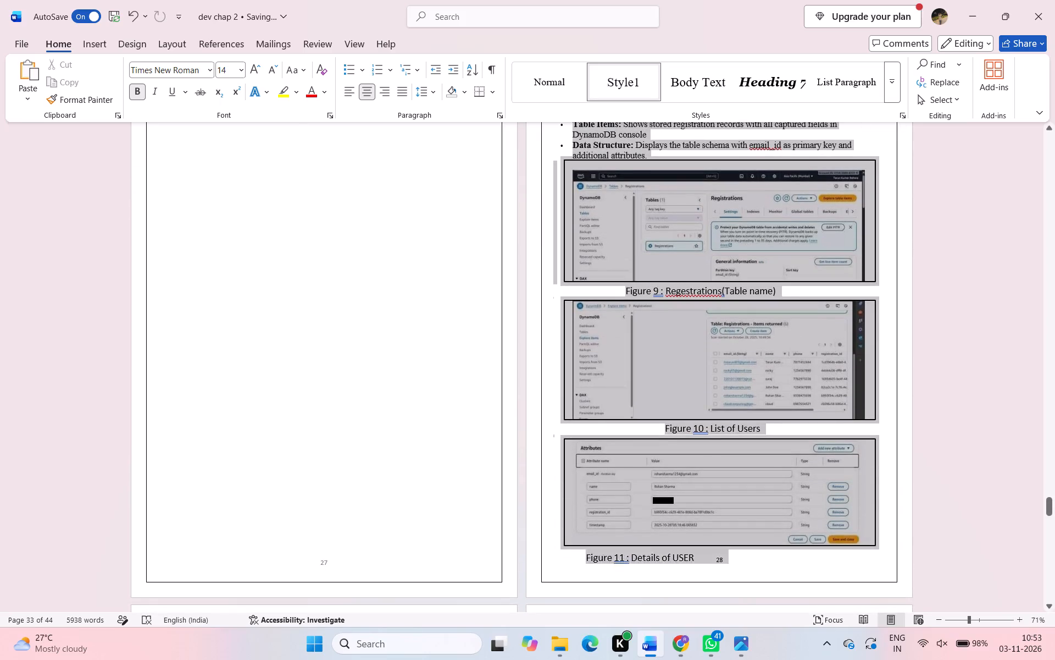
{"action": "left_click_drag", "start_coordinate": [690, 546], "coordinate": [426, 502]}
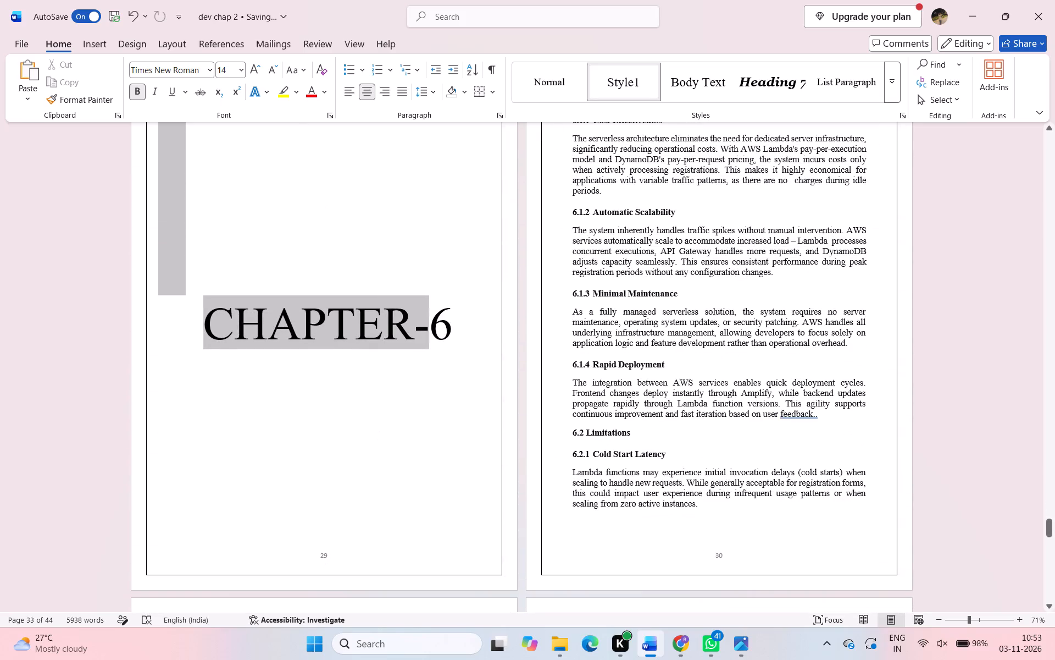
{"action": "left_click_drag", "start_coordinate": [426, 502], "coordinate": [449, 455]}
{"action": "key", "text": "BackSpace"}
Show the formatting marks and delete the two next-page section breaks on the blank pages before section 6.1.
{"action": "scroll", "coordinate": [393, 449], "scroll_direction": "up", "scroll_amount": 1}
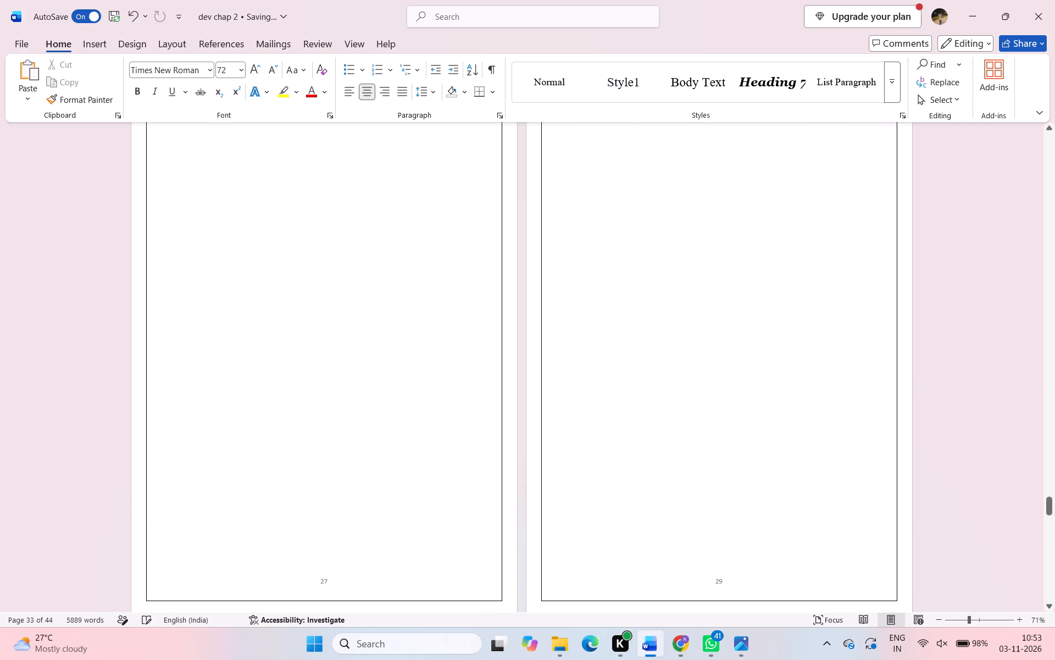
{"action": "scroll", "coordinate": [393, 449], "scroll_direction": "up", "scroll_amount": 1}
{"action": "left_click", "coordinate": [493, 64]}
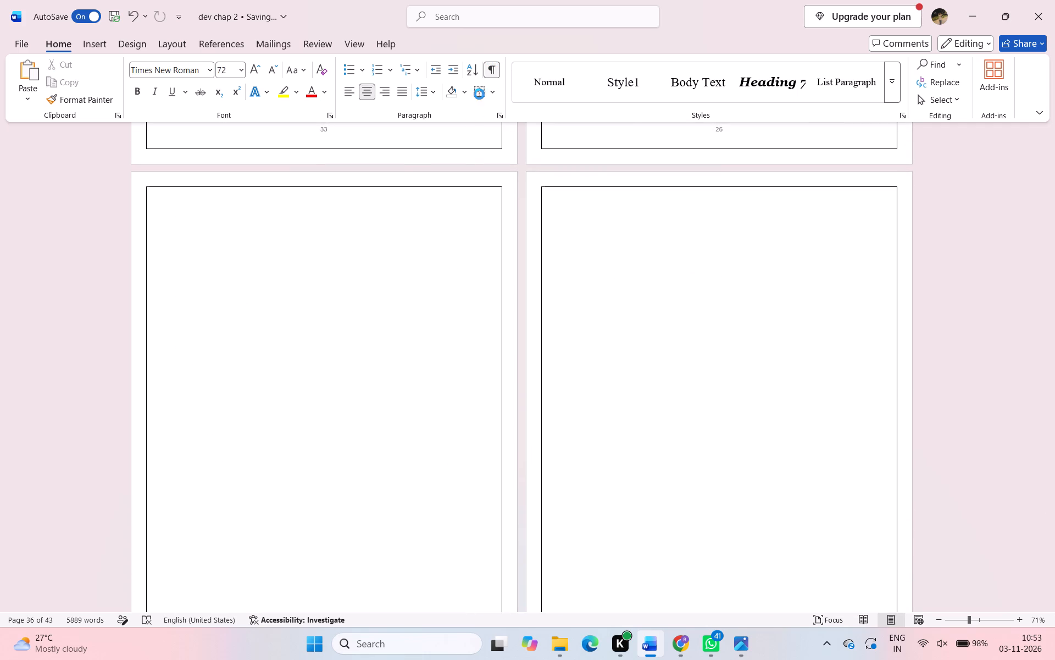
{"action": "left_click", "coordinate": [286, 234]}
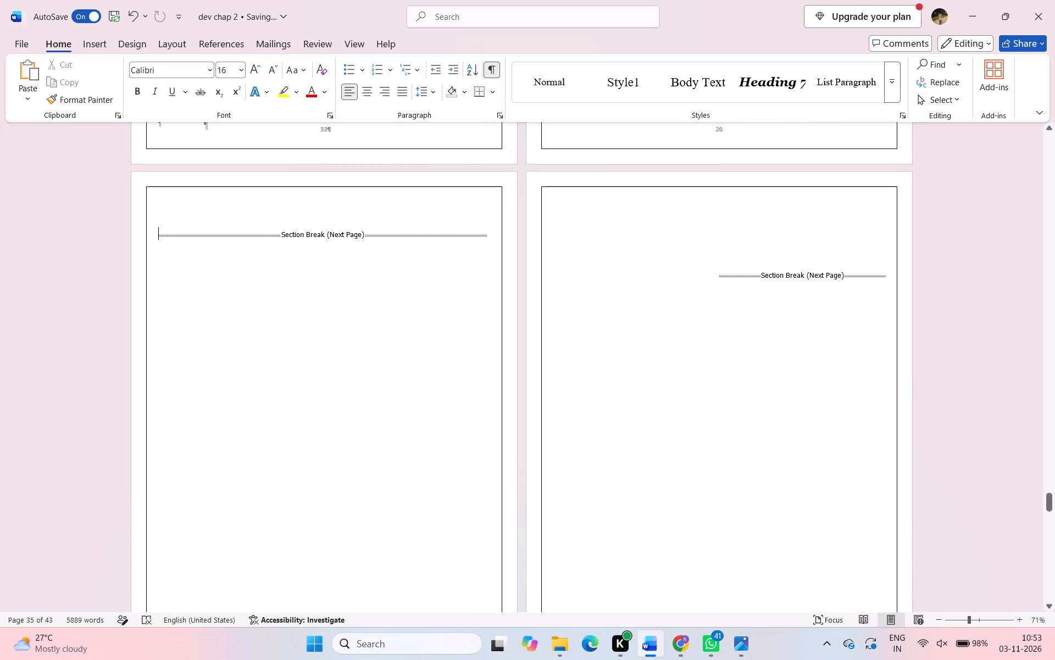
{"action": "key", "text": "Delete"}
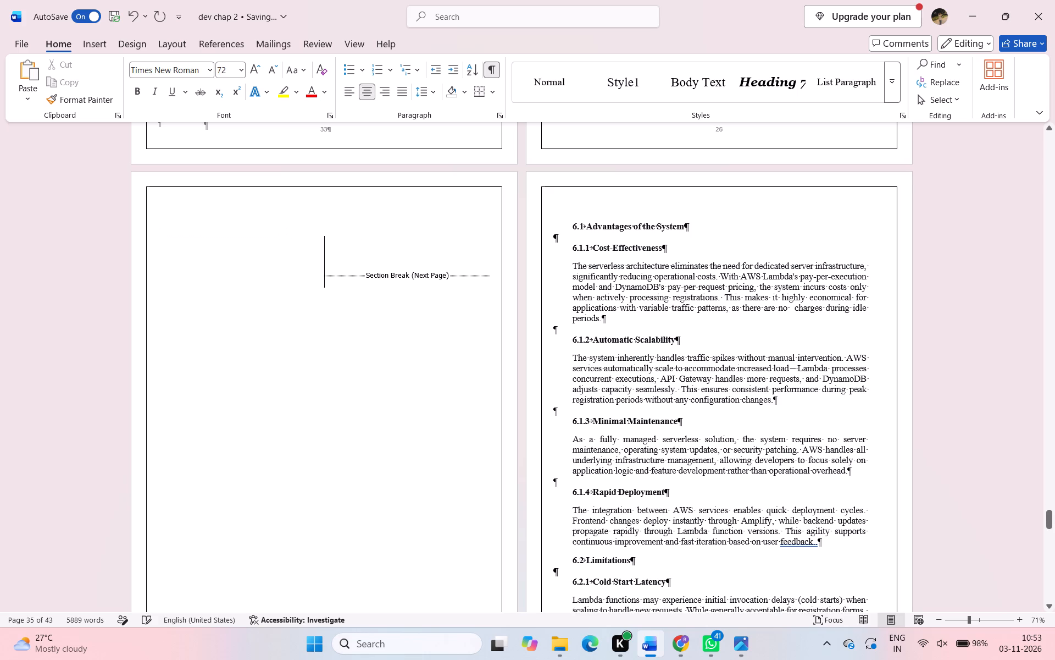
{"action": "left_click", "coordinate": [368, 279]}
{"action": "key", "text": "Delete"}
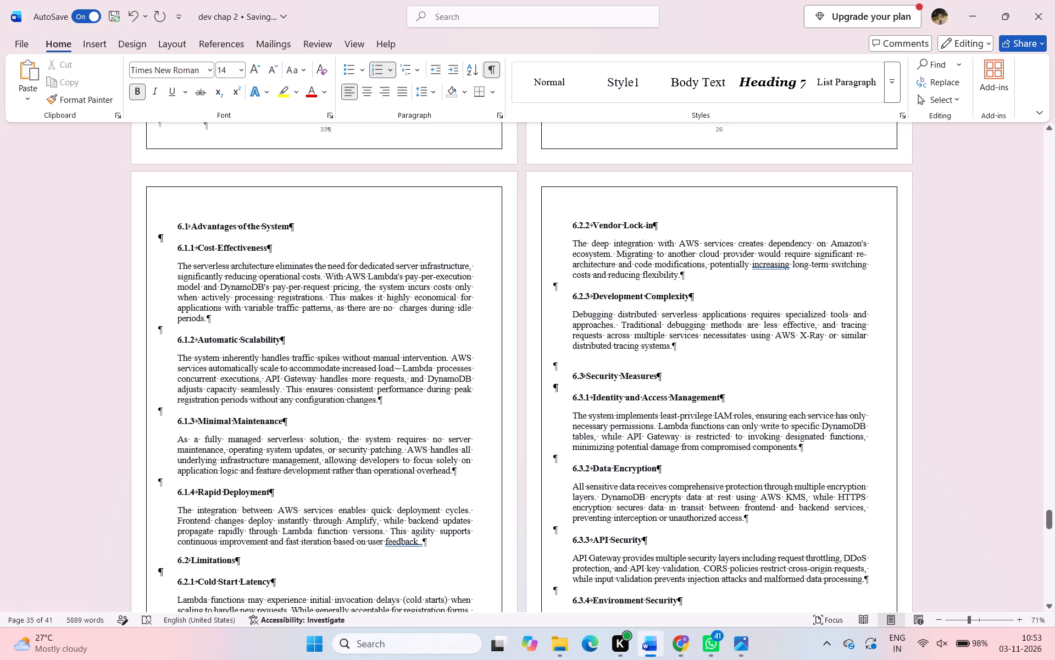
Insert an unnumbered line above "Advantages of the System", hide the formatting marks, and write the heading "CHAPTER - 6" there.
{"action": "key", "text": "Return"}
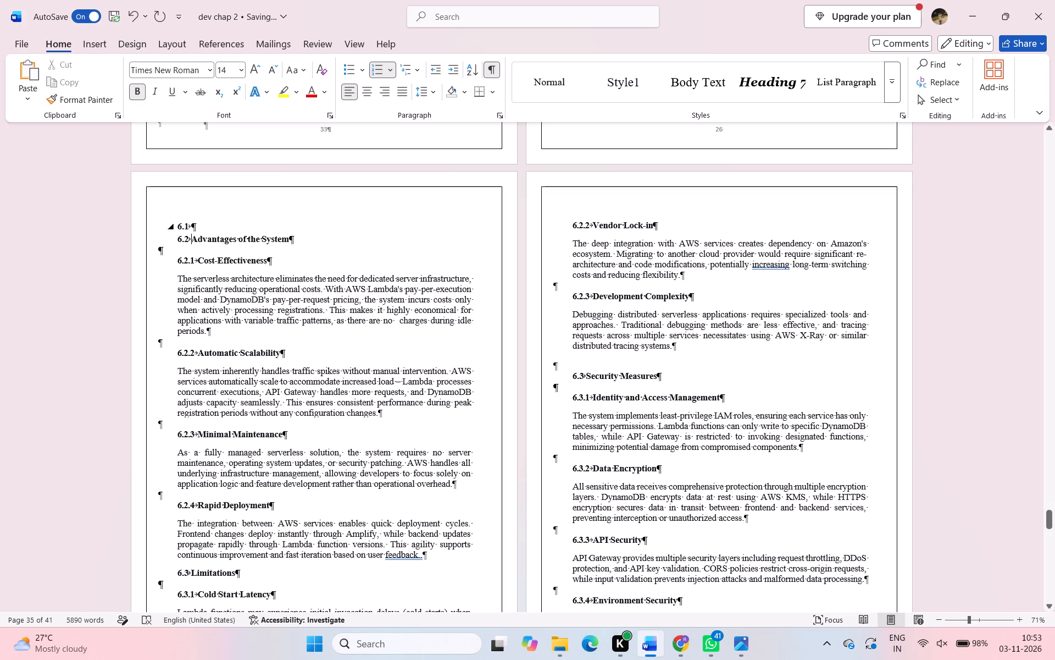
{"action": "left_click", "coordinate": [492, 70]}
{"action": "left_click", "coordinate": [227, 225]}
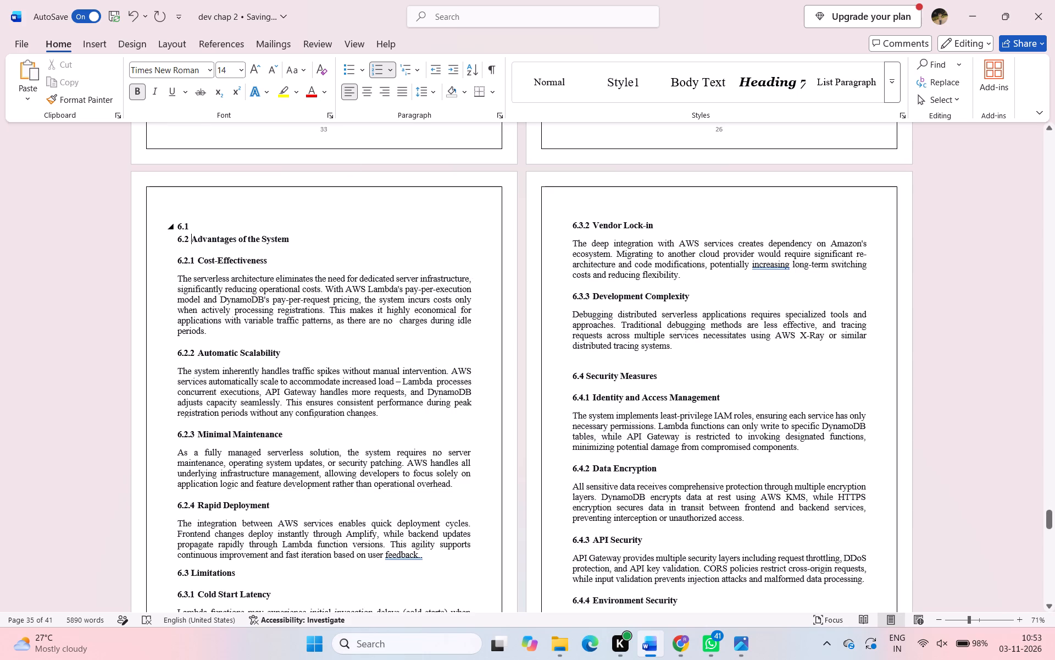
{"action": "key", "text": "BackSpace"}
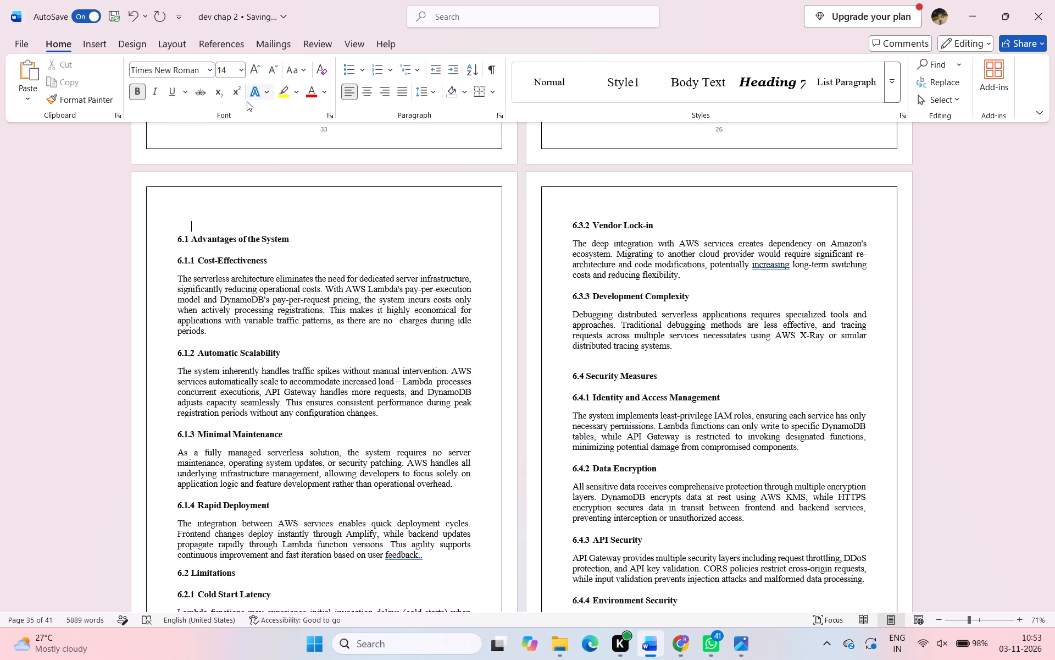
{"action": "key", "text": "shift+c"}
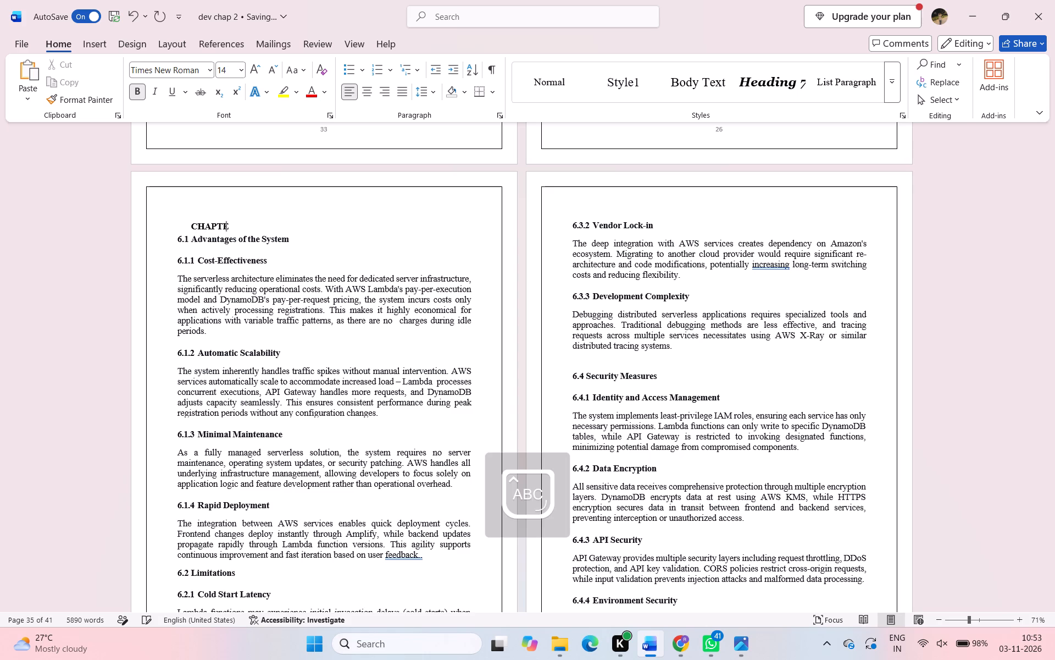
{"action": "key", "text": "space"}
{"action": "type", "text": "- 6"}
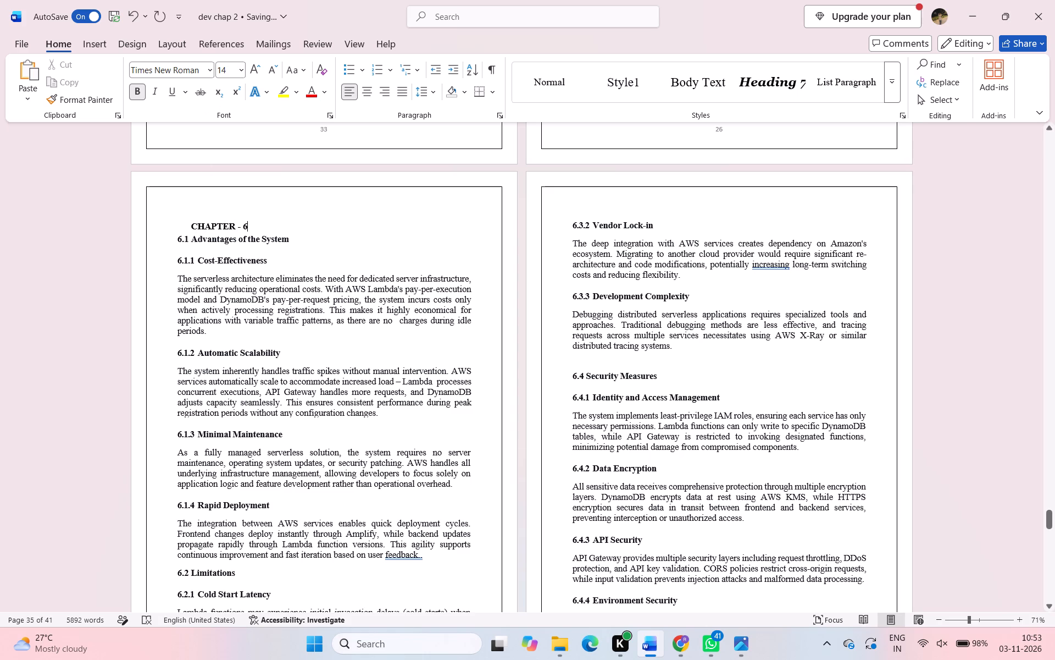
Enlarge the "CHAPTER - 6" heading to font size 18 and center it.
{"action": "left_click_drag", "start_coordinate": [191, 223], "coordinate": [254, 230]}
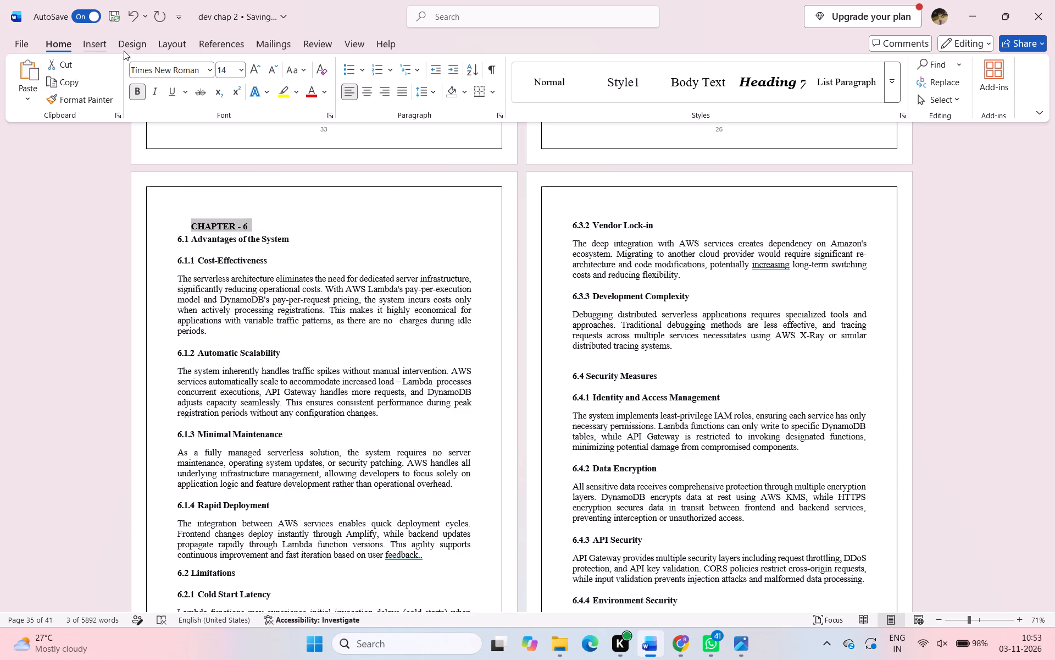
{"action": "double_click", "coordinate": [252, 75]}
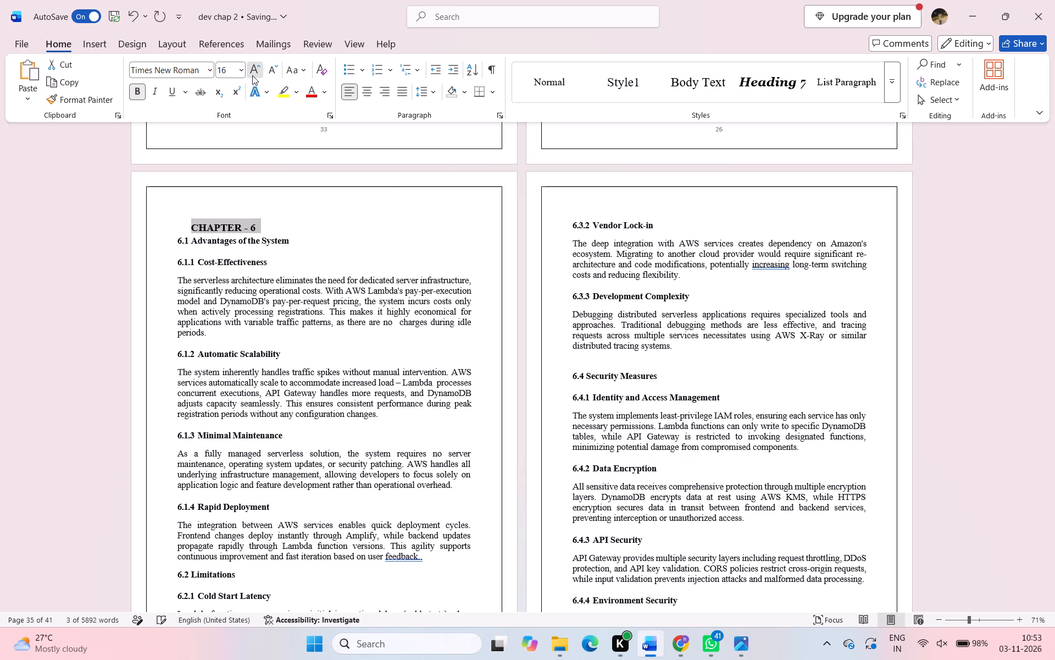
{"action": "left_click", "coordinate": [369, 92]}
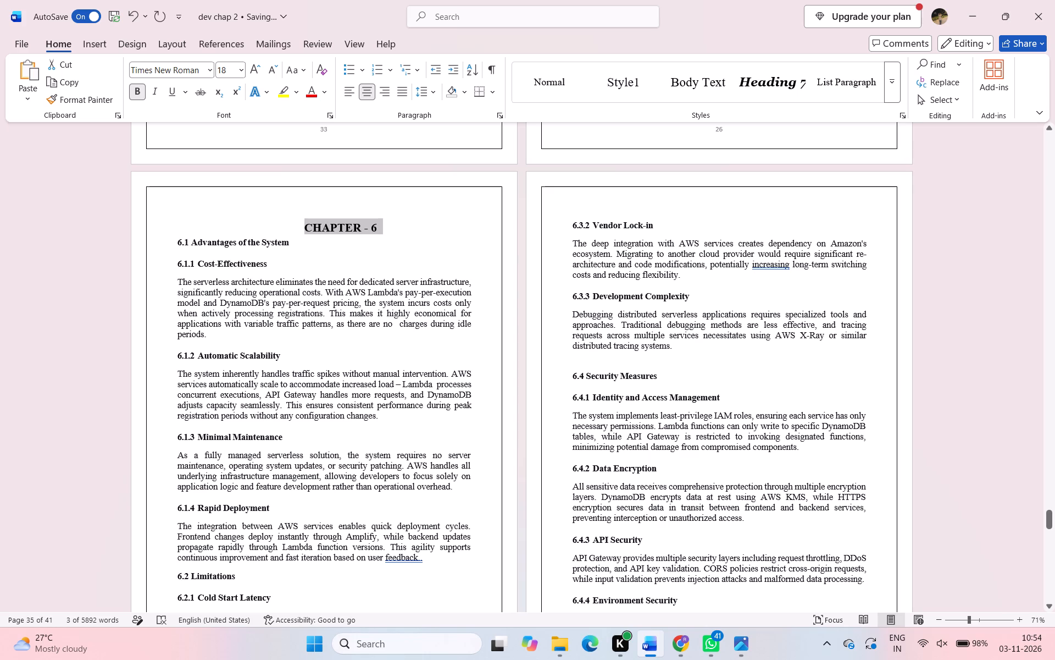
Add a blank line below the "CHAPTER - 6" heading.
{"action": "left_click", "coordinate": [379, 228]}
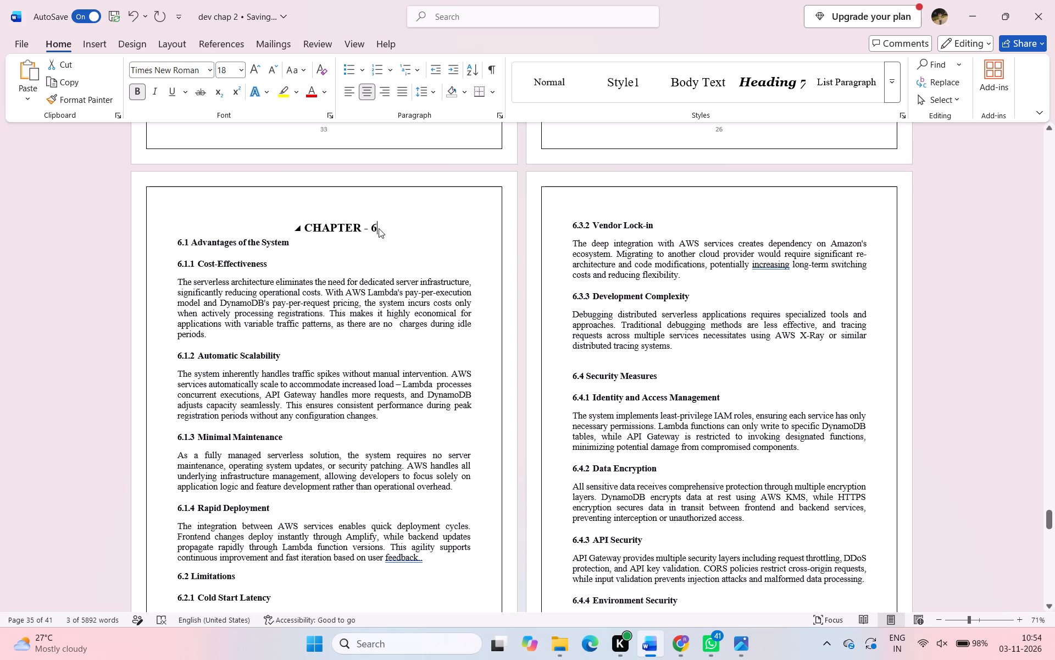
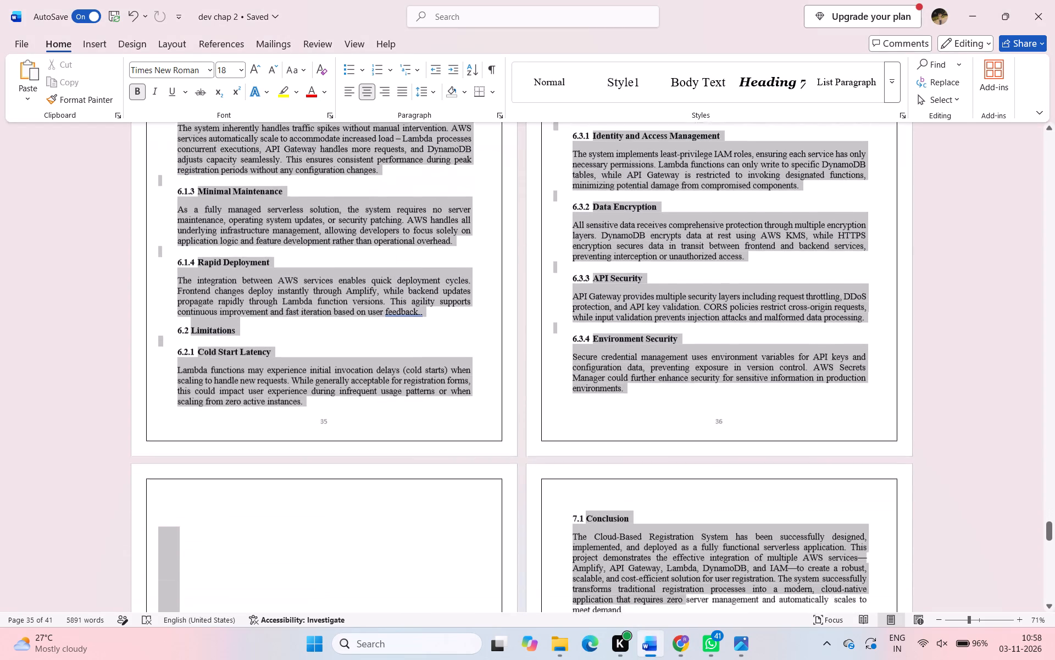
{"action": "left_click_drag", "start_coordinate": [620, 609], "coordinate": [628, 358]}
{"action": "key", "text": "BackSpace"}
{"action": "scroll", "coordinate": [563, 365], "scroll_direction": "up", "scroll_amount": 1}
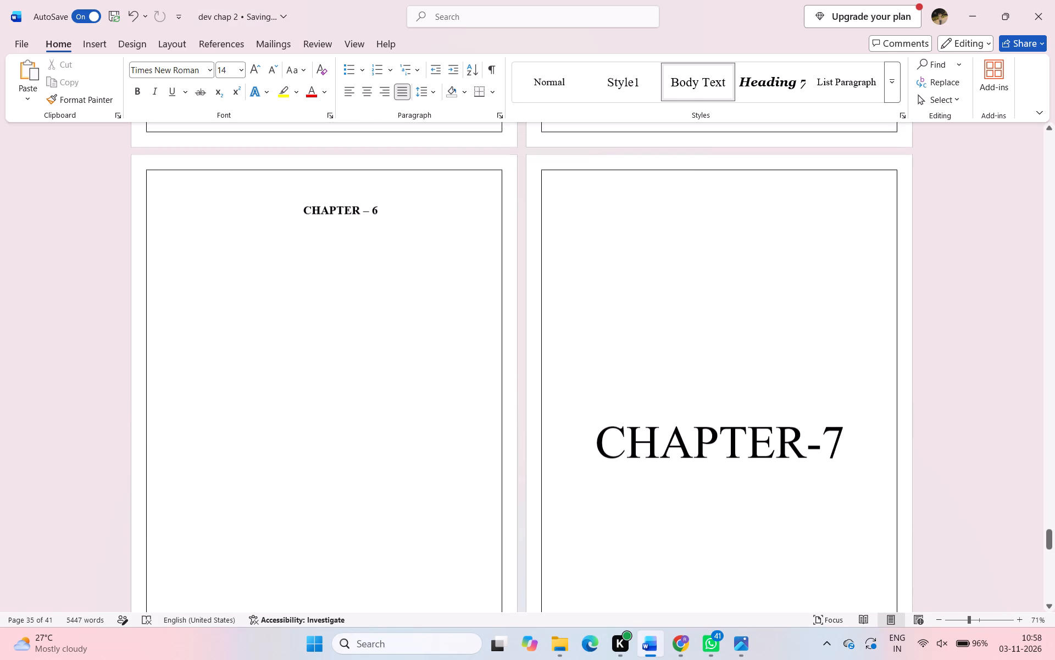
{"action": "scroll", "coordinate": [563, 365], "scroll_direction": "up", "scroll_amount": 1}
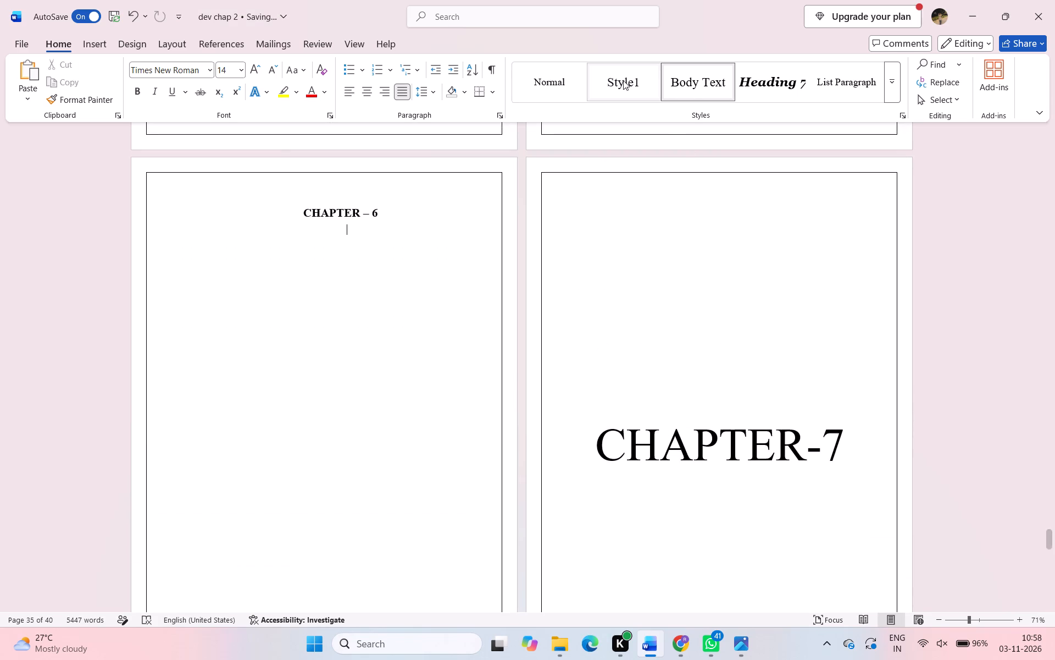
Paste the copied Chapter 6 text in Style1 on a new line beneath the CHAPTER – 6 heading.
{"action": "left_click", "coordinate": [623, 76]}
{"action": "key", "text": "Return"}
{"action": "key", "text": "ctrl+v"}
{"action": "scroll", "coordinate": [607, 16], "scroll_direction": "up", "scroll_amount": 1}
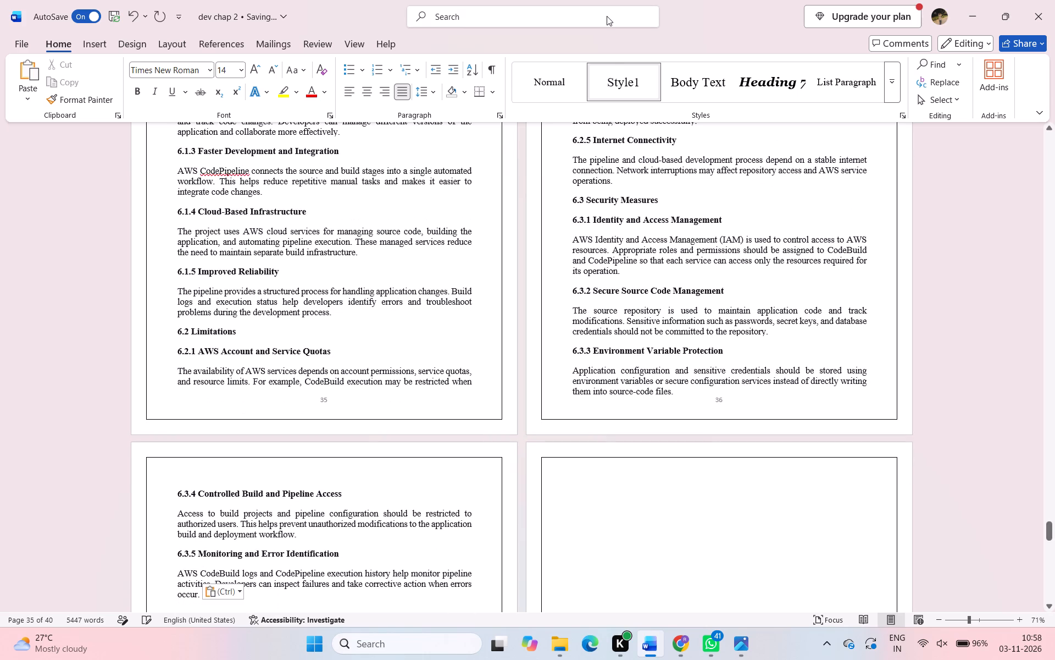
{"action": "scroll", "coordinate": [607, 16], "scroll_direction": "up", "scroll_amount": 2}
{"action": "scroll", "coordinate": [713, 2], "scroll_direction": "up", "scroll_amount": 3}
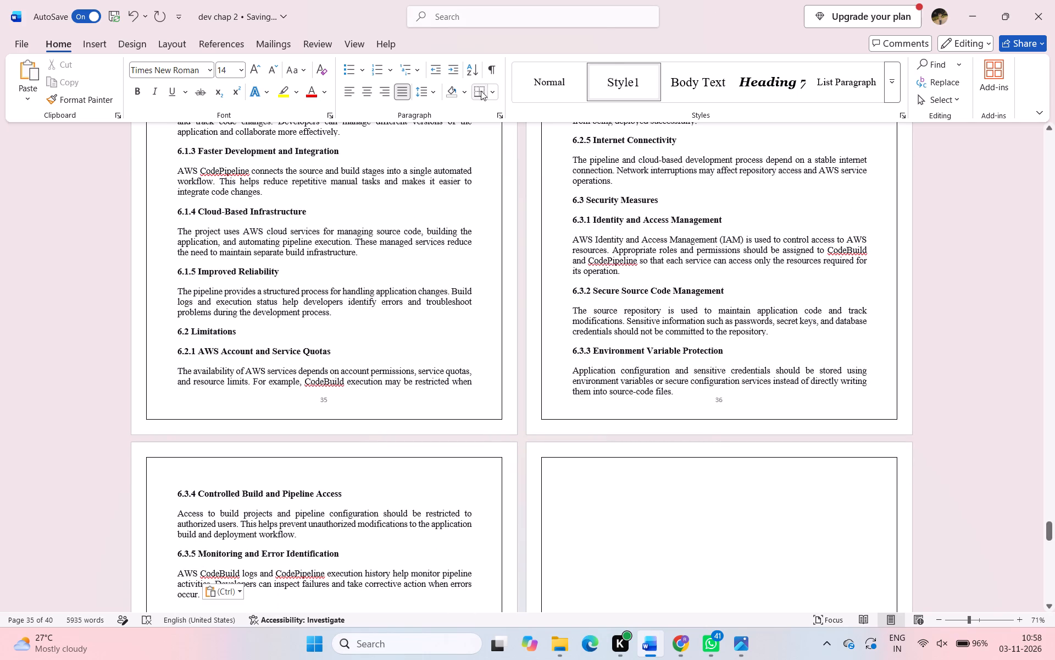
{"action": "scroll", "coordinate": [481, 91], "scroll_direction": "up", "scroll_amount": 1}
{"action": "scroll", "coordinate": [395, 210], "scroll_direction": "up", "scroll_amount": 3}
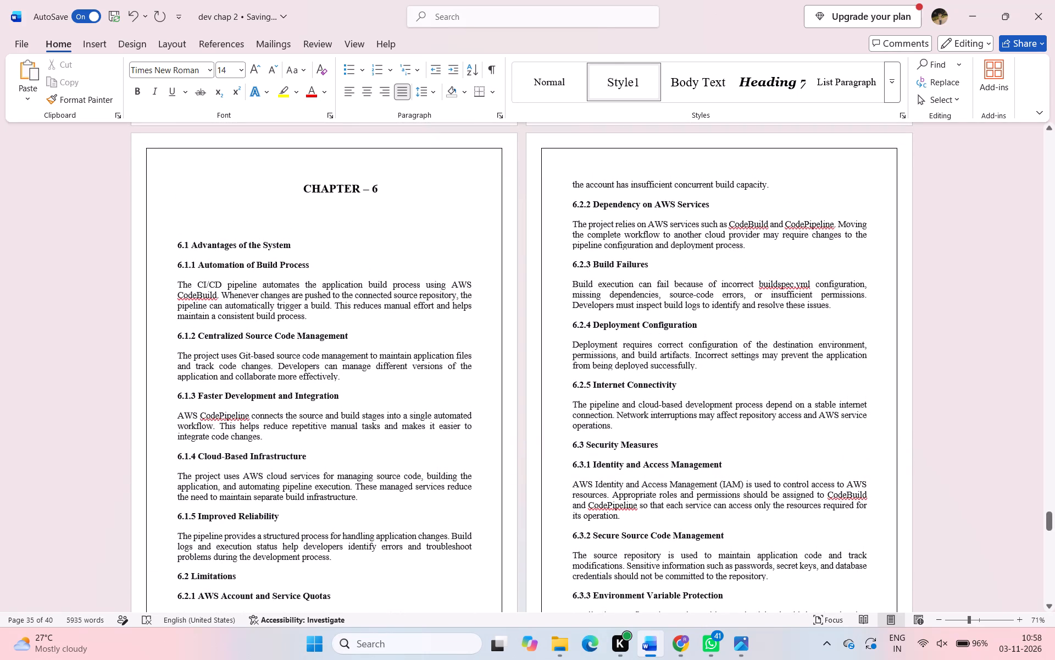
Remove the extra blank lines between the CHAPTER – 6 heading and 6.1 Advantages of the System.
{"action": "left_click", "coordinate": [280, 215]}
{"action": "key", "text": "BackSpace"}
{"action": "key", "text": "BackSpace"}
Delete sections 6.3.4 Controlled Build and Pipeline Access and 6.3.5 Monitoring and Error Identification, including the leftover numbering and empty line.
{"action": "scroll", "coordinate": [427, 304], "scroll_direction": "down", "scroll_amount": 3}
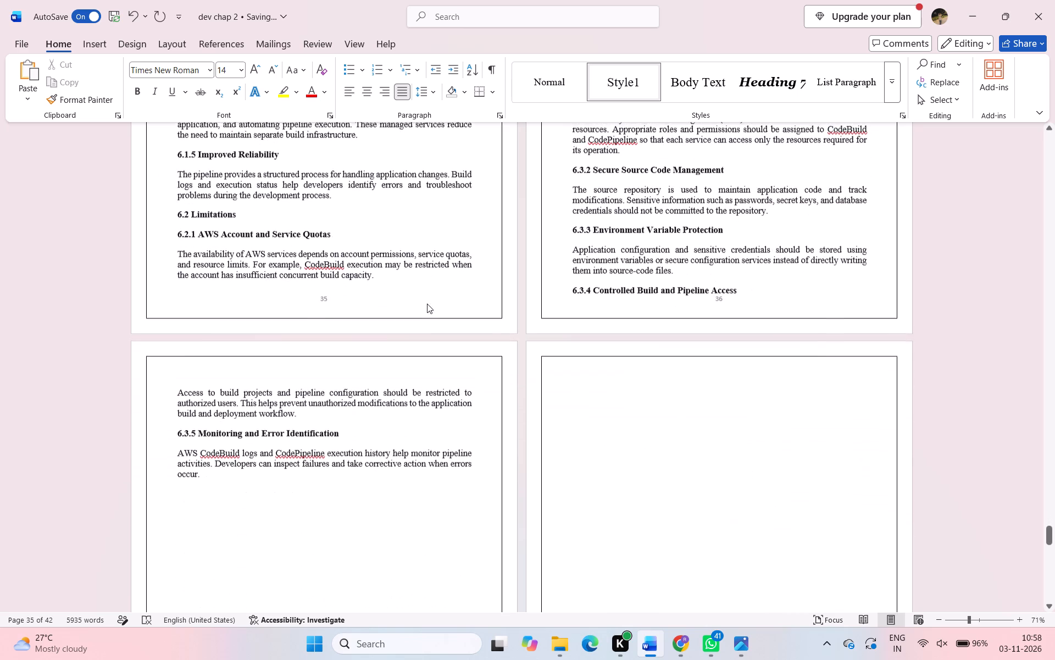
{"action": "scroll", "coordinate": [427, 304], "scroll_direction": "down", "scroll_amount": 1}
{"action": "scroll", "coordinate": [365, 323], "scroll_direction": "up", "scroll_amount": 1}
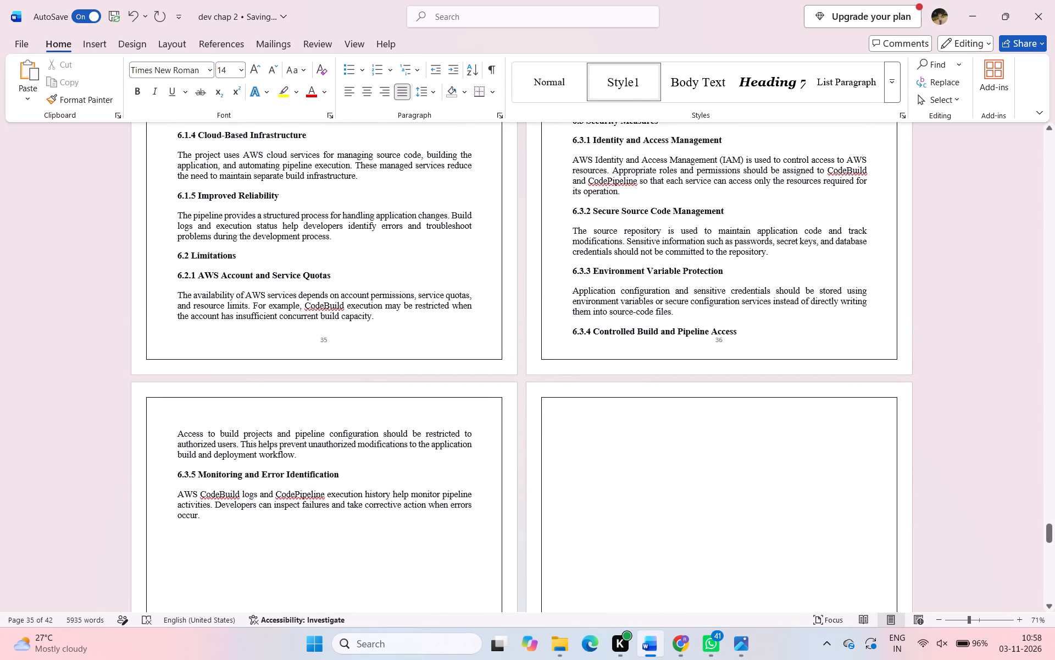
{"action": "left_click_drag", "start_coordinate": [594, 333], "coordinate": [476, 514]}
{"action": "key", "text": "BackSpace"}
{"action": "key", "text": "BackSpace"}
{"action": "key", "text": "BackSpace"}
{"action": "key", "text": "BackSpace"}
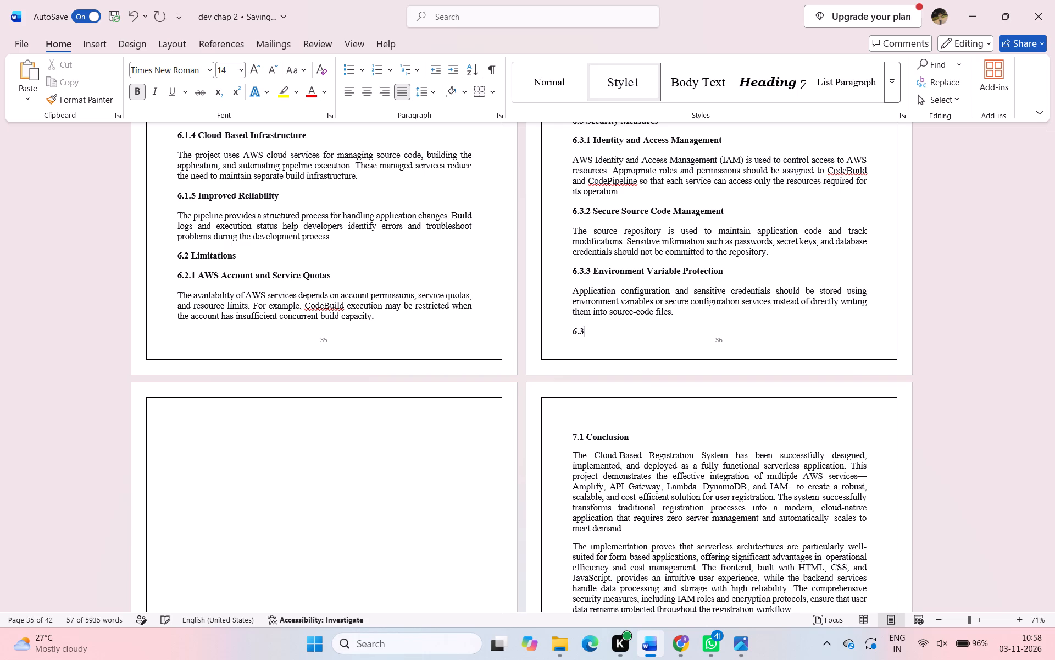
{"action": "key", "text": "BackSpace"}
{"action": "key", "text": "BackSpace"}
{"action": "key", "text": "BackSpace"}
{"action": "key", "text": "BackSpace"}
{"action": "key", "text": "BackSpace"}
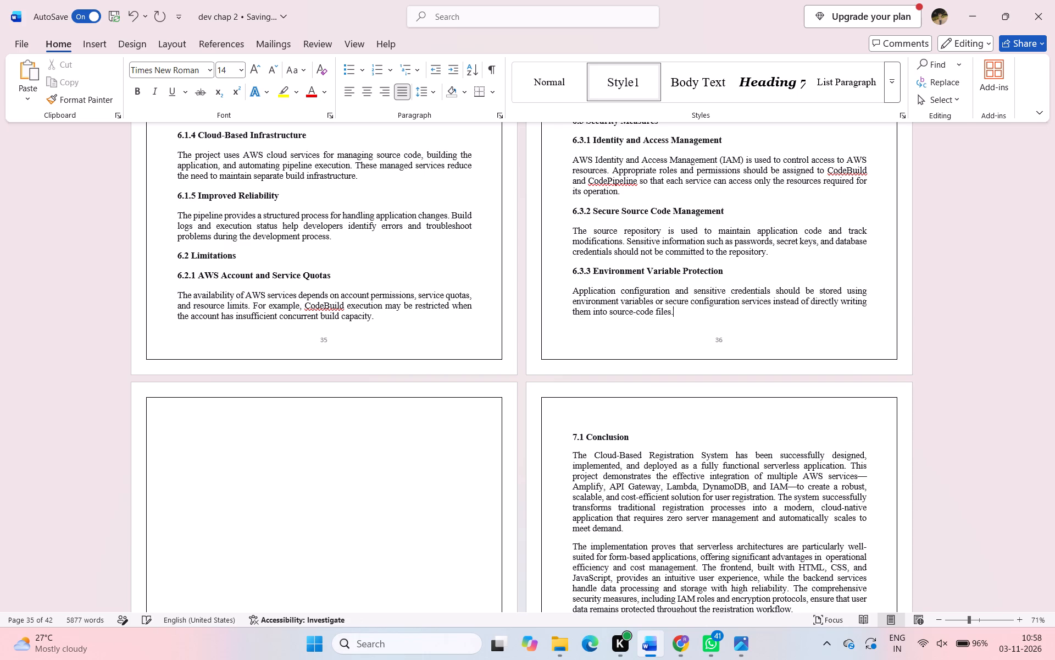
Delete the CHAPTER-7 title page together with the old 7.1 Conclusion section, up to the Future Enhancements heading.
{"action": "scroll", "coordinate": [476, 514], "scroll_direction": "down", "scroll_amount": 2}
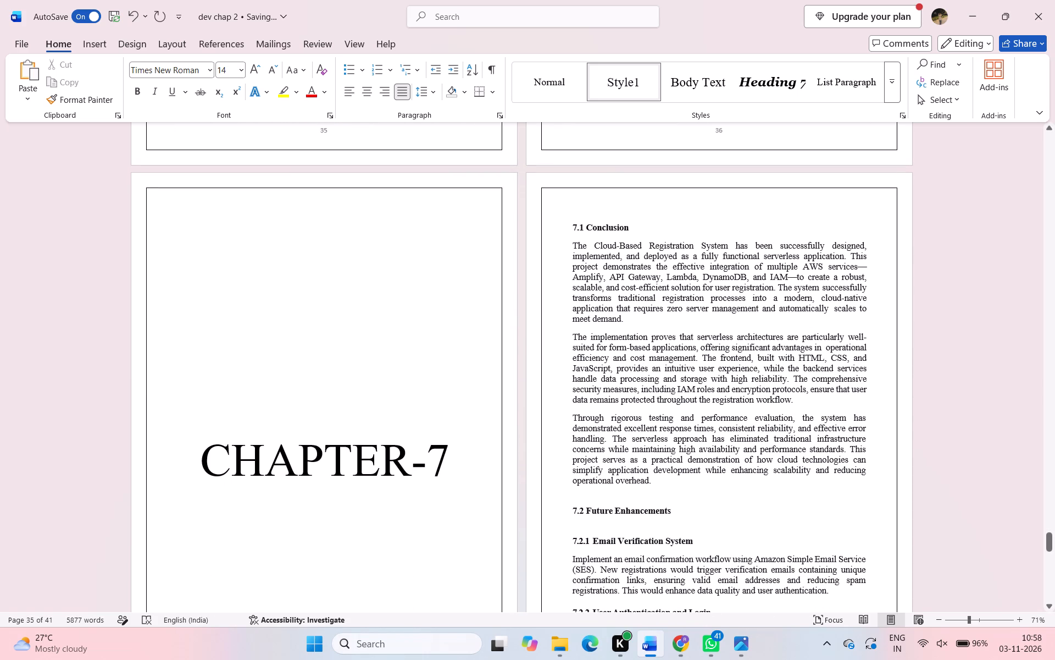
{"action": "left_click_drag", "start_coordinate": [203, 232], "coordinate": [526, 505]}
{"action": "key", "text": "BackSpace"}
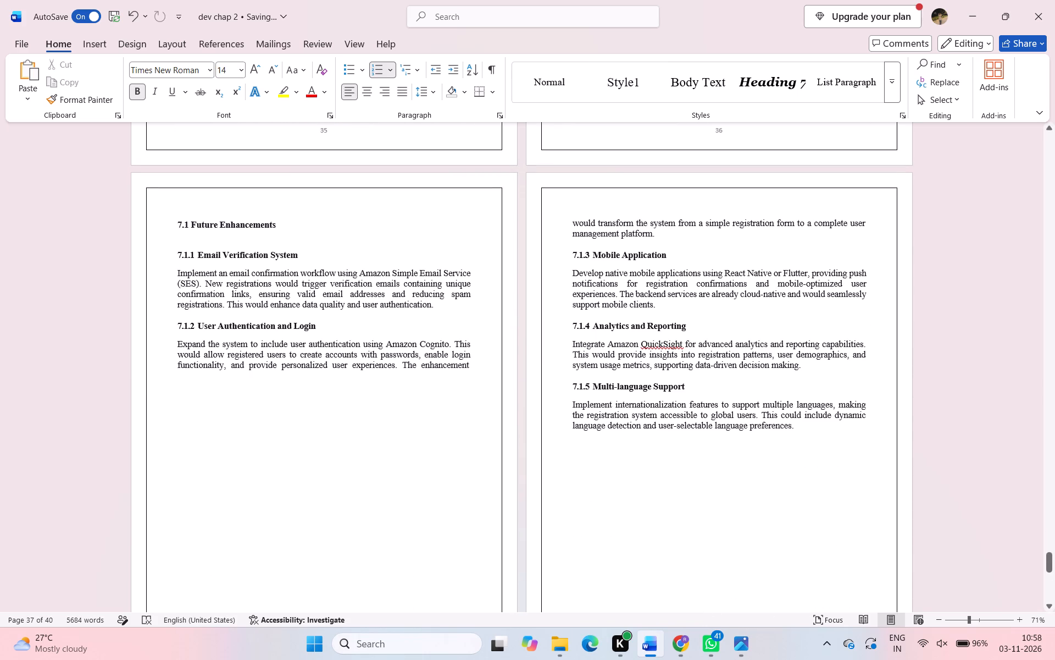
Insert an unnumbered line reading "CHAPTER - 7" above the Future Enhancements heading.
{"action": "key", "text": "Return"}
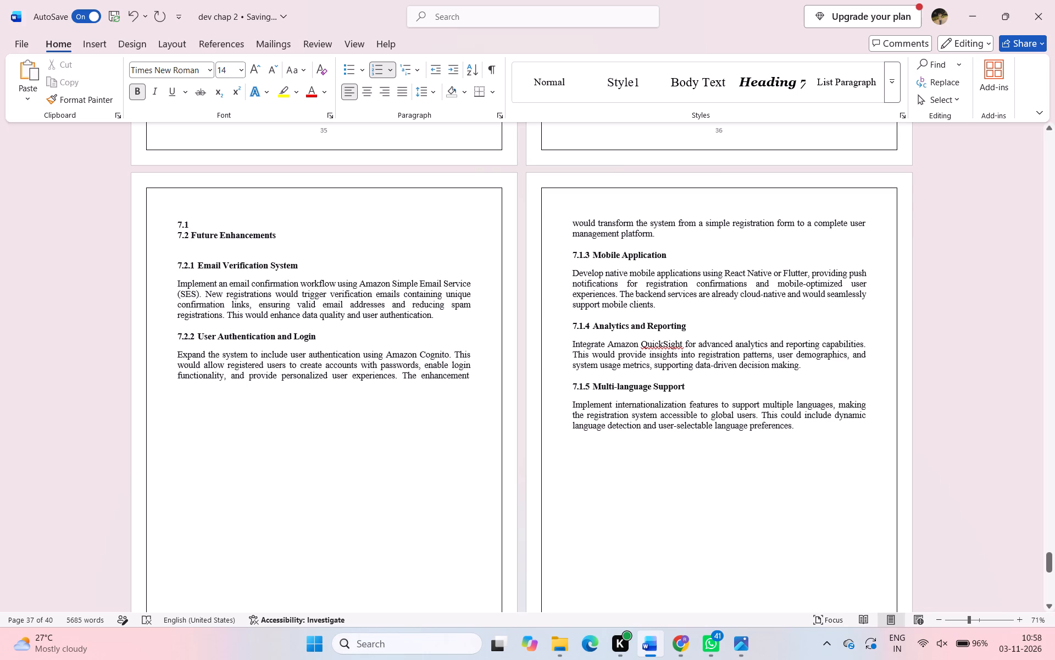
{"action": "left_click", "coordinate": [215, 218]}
{"action": "key", "text": "BackSpace"}
{"action": "type", "text": "CHAOTER - 7"}
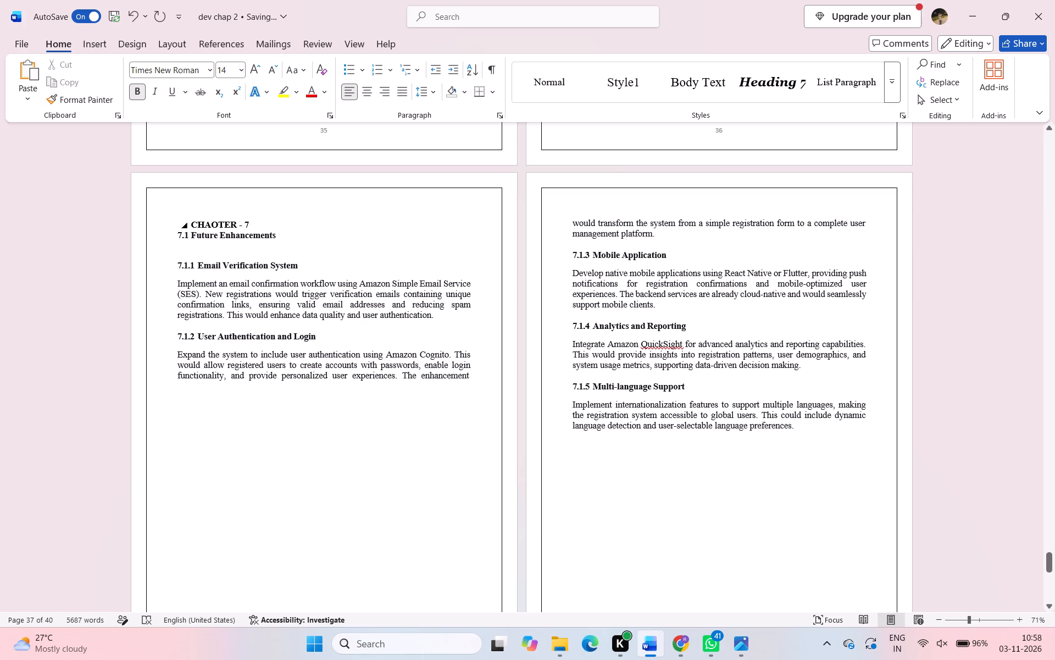
{"action": "left_click", "coordinate": [213, 229]}
{"action": "key", "text": "Right"}
{"action": "key", "text": "BackSpace"}
{"action": "key", "text": "p"}
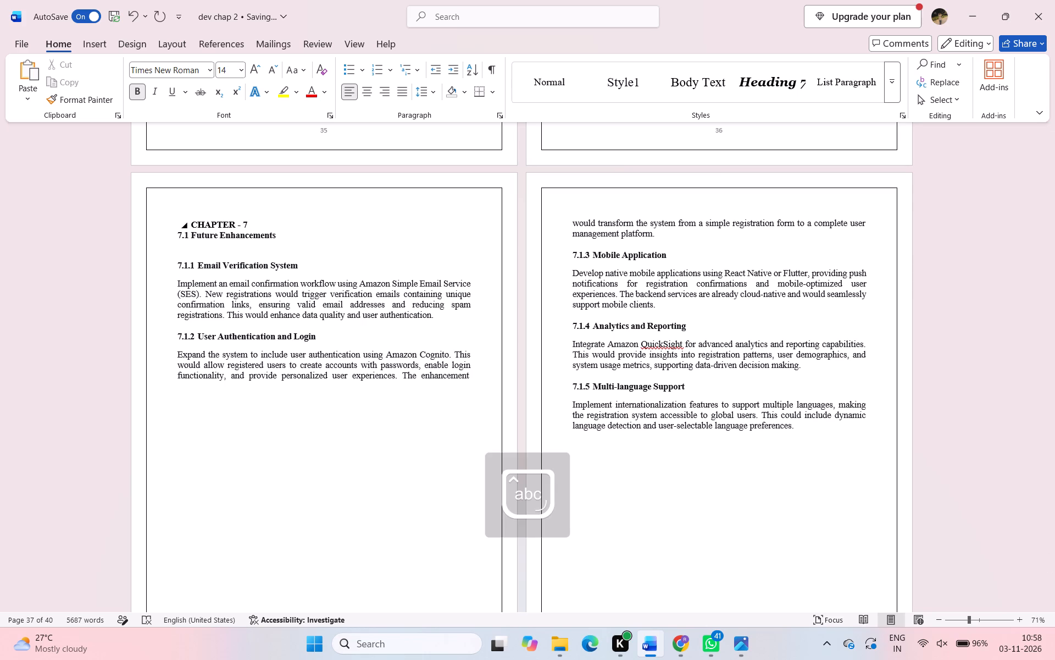
Center the CHAPTER - 7 heading and enlarge its font to 18 pt.
{"action": "left_click_drag", "start_coordinate": [190, 223], "coordinate": [260, 234]}
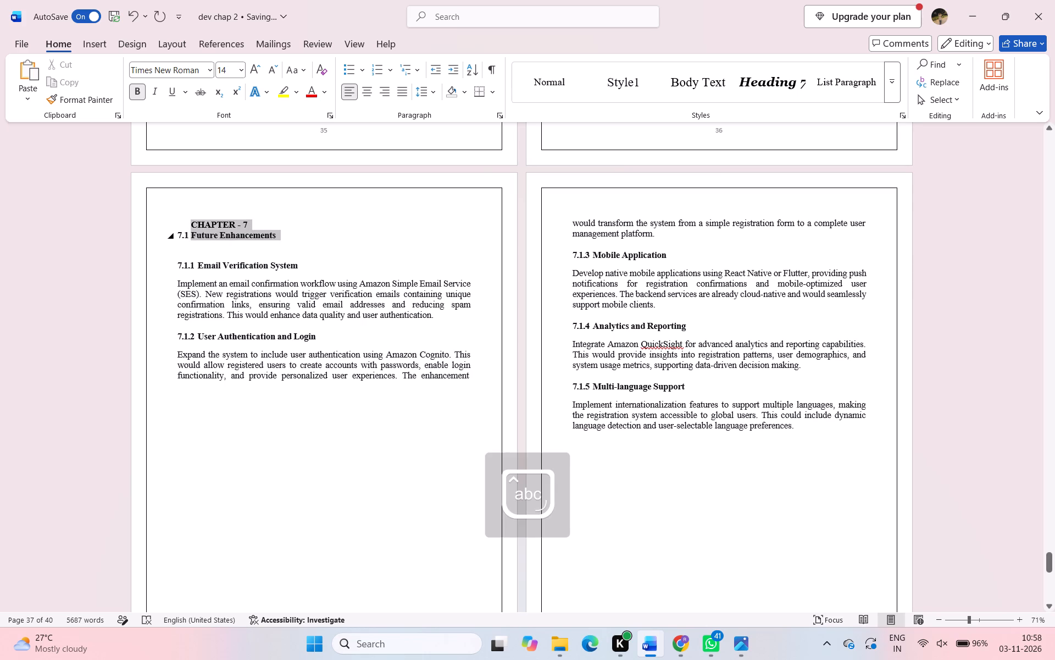
{"action": "left_click_drag", "start_coordinate": [260, 234], "coordinate": [256, 222]}
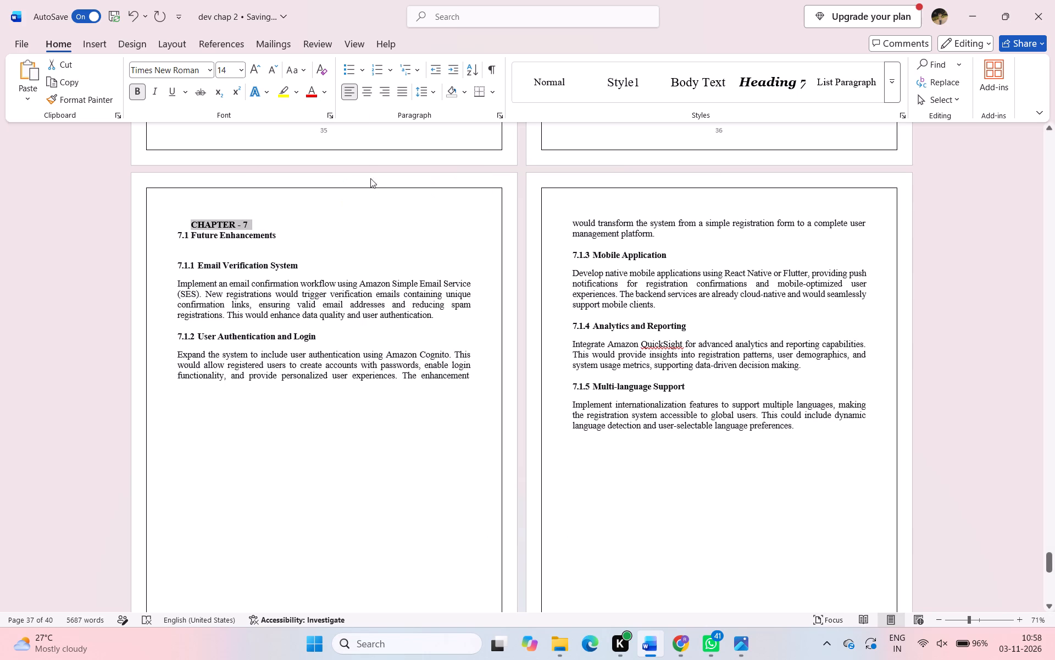
{"action": "left_click", "coordinate": [369, 100]}
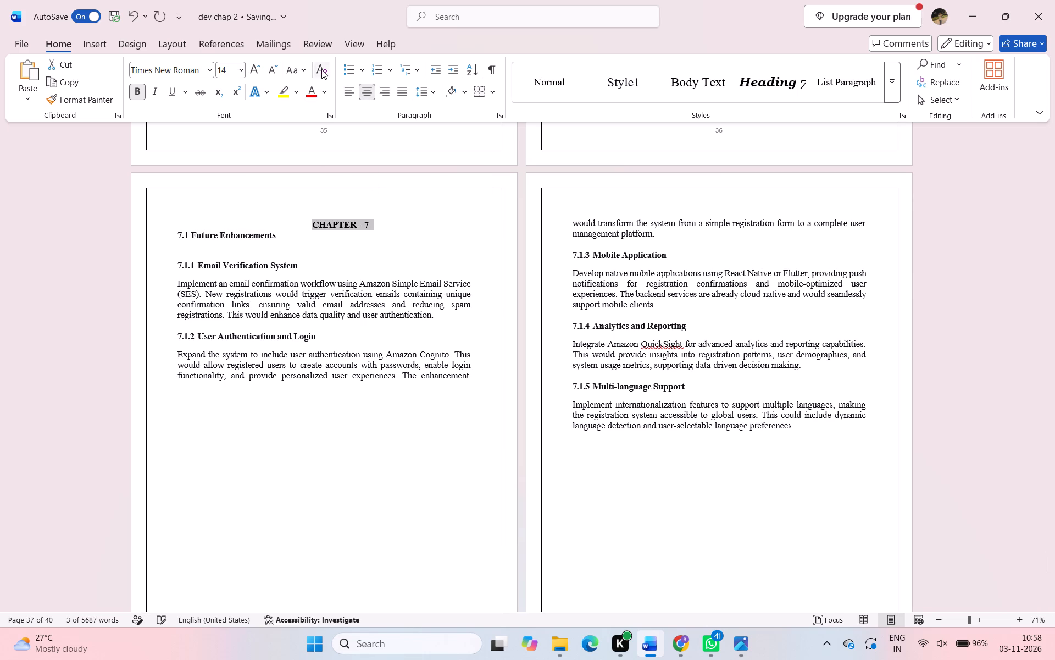
{"action": "double_click", "coordinate": [254, 67]}
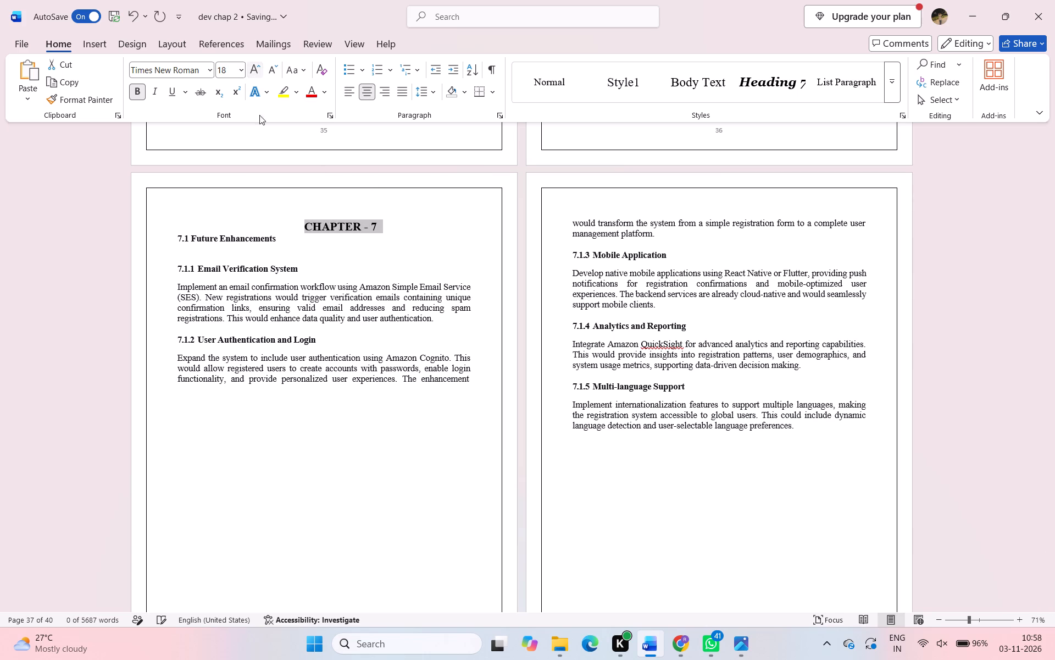
Add an empty line below the CHAPTER – 7 heading.
{"action": "left_click", "coordinate": [388, 220]}
{"action": "key", "text": "Return"}
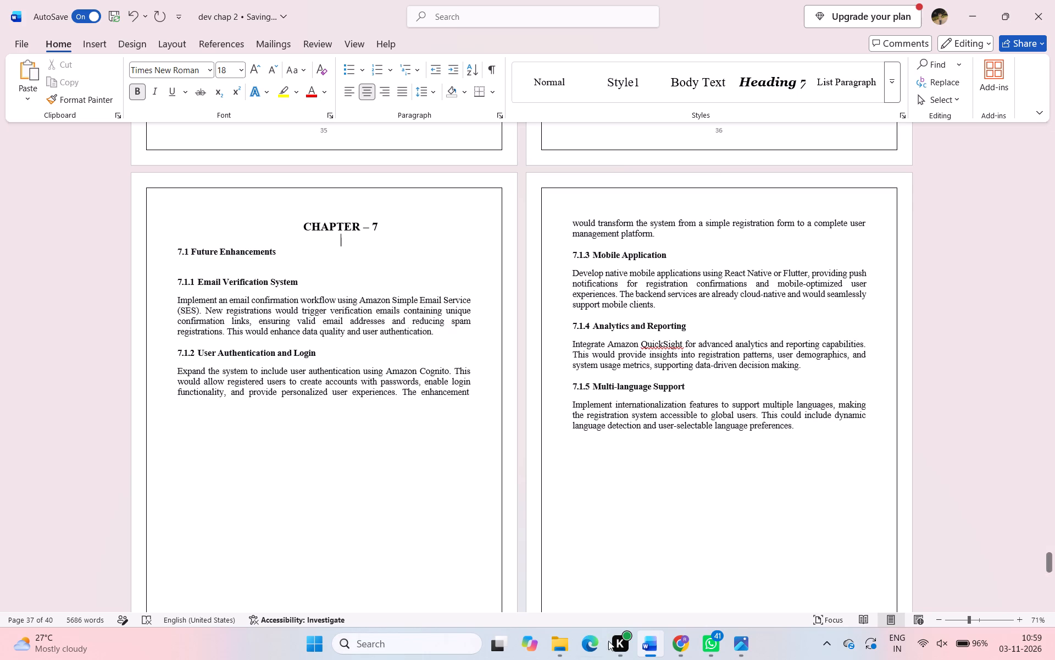
{"action": "left_click", "coordinate": [682, 652]}
{"action": "scroll", "coordinate": [588, 446], "scroll_direction": "down", "scroll_amount": 3}
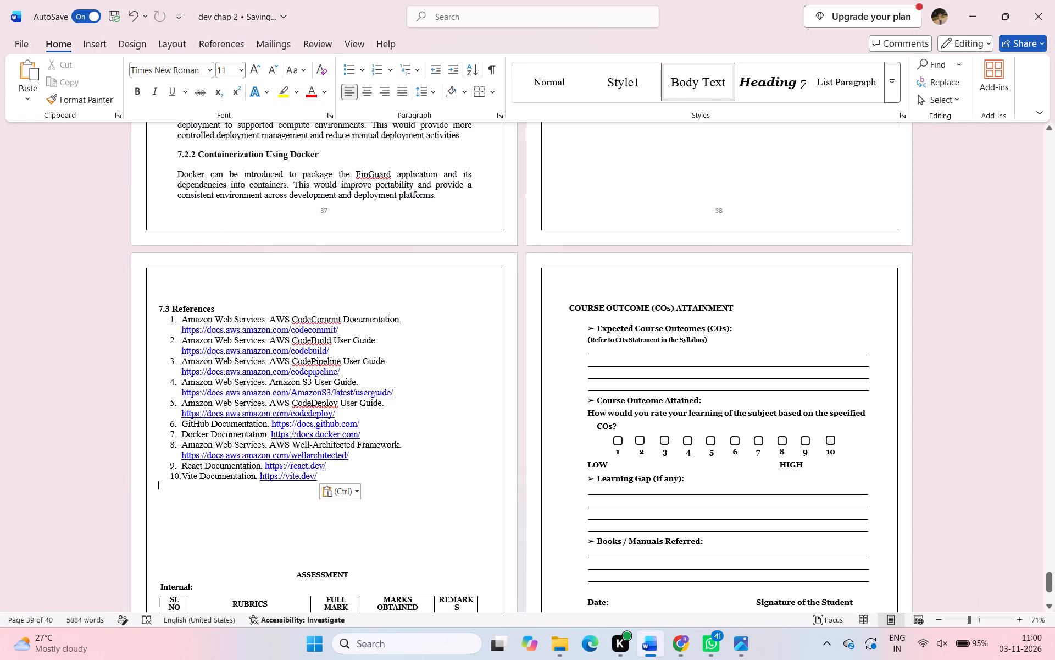
{"action": "key", "text": "ctrl+z"}
{"action": "left_click", "coordinate": [613, 92]}
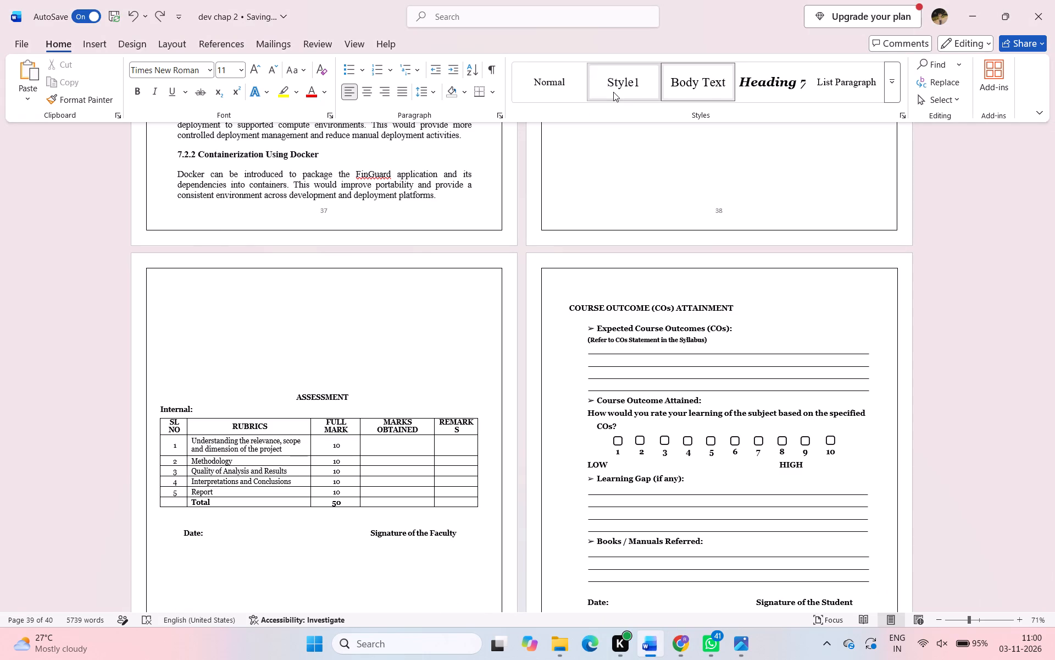
{"action": "key", "text": "ctrl+v"}
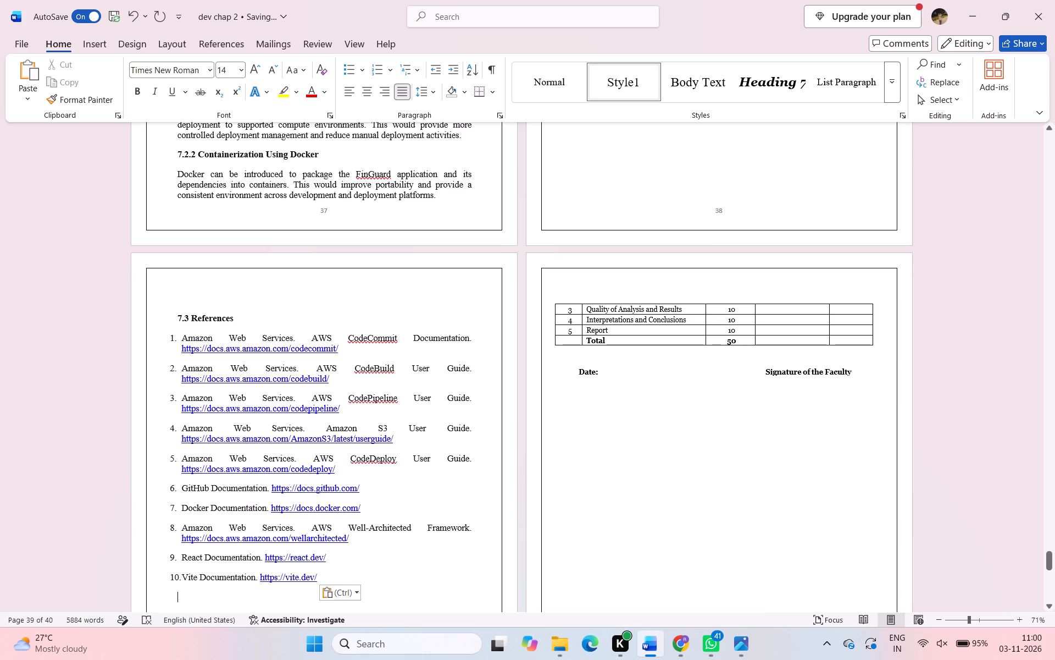
Remove the surplus blank lines between the Vite reference and the ASSESSMENT heading to fit the assessment table on the same page.
{"action": "scroll", "coordinate": [208, 468], "scroll_direction": "down", "scroll_amount": 1}
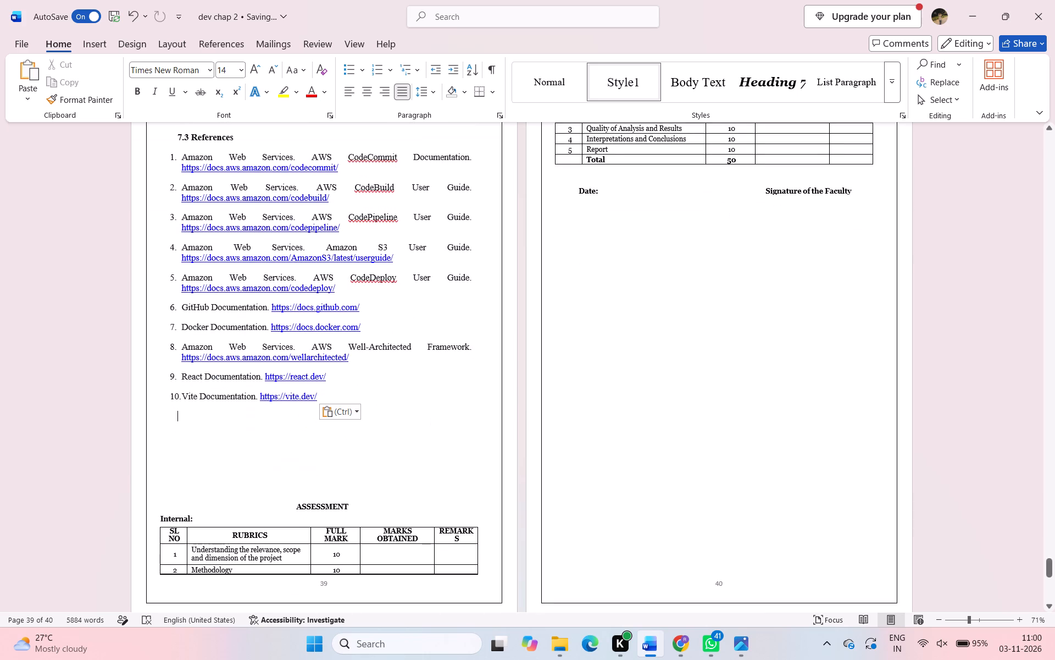
{"action": "left_click", "coordinate": [216, 470]}
{"action": "key", "text": "BackSpace"}
{"action": "key", "text": "BackSpace"}
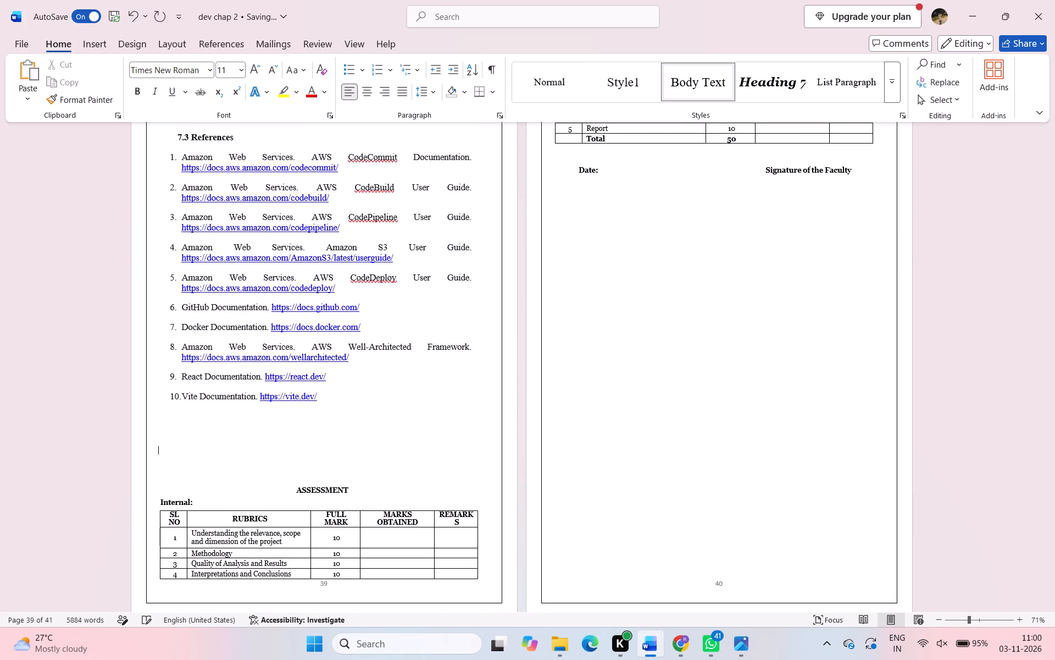
{"action": "key", "text": "BackSpace"}
{"action": "key", "text": "BackSpace"}
{"action": "key", "text": "BackSpace"}
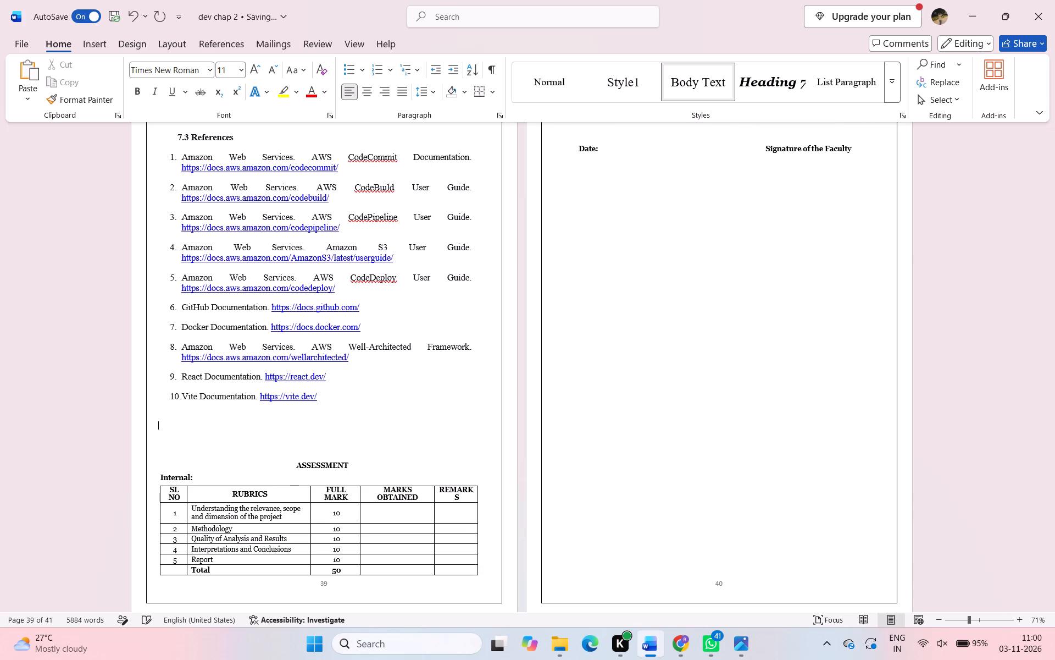
{"action": "key", "text": "BackSpace"}
{"action": "key", "text": "BackSpace"}
{"action": "key", "text": "BackSpace"}
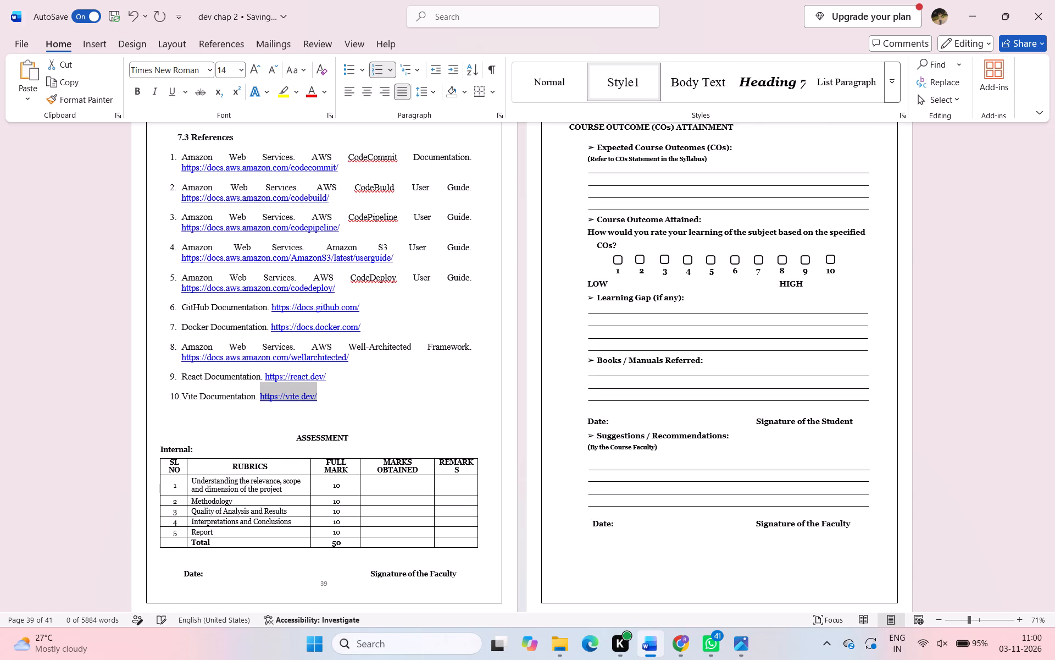
{"action": "left_click", "coordinate": [385, 415]}
Review the whole report from the 7.3 References section back through the chapters and table of content to the title page.
{"action": "scroll", "coordinate": [377, 363], "scroll_direction": "up", "scroll_amount": 6}
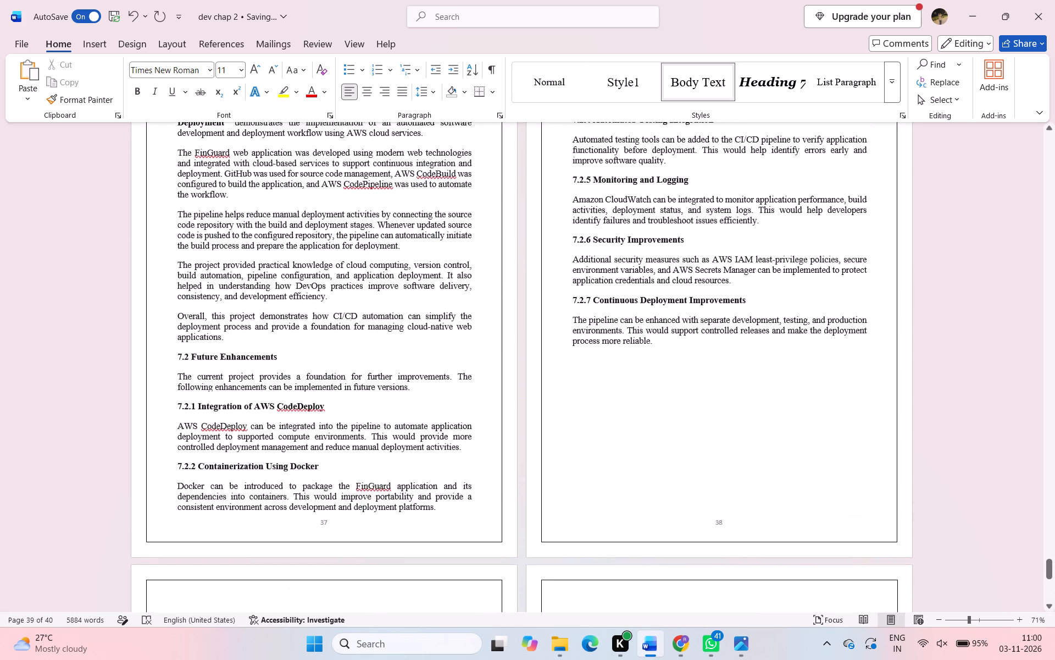
{"action": "scroll", "coordinate": [377, 363], "scroll_direction": "up", "scroll_amount": 16}
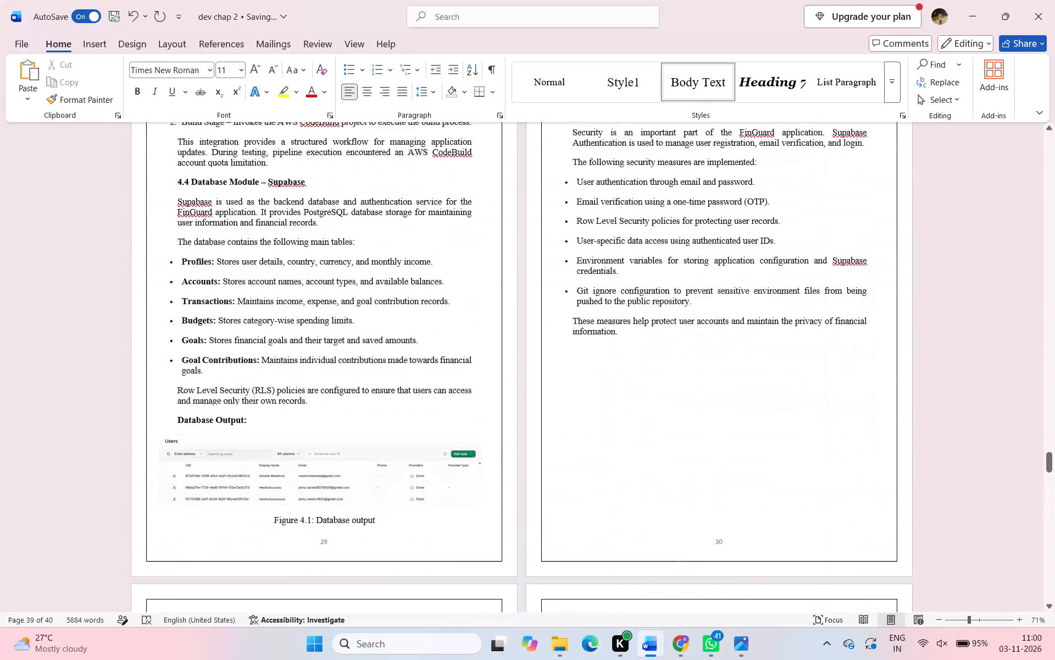
{"action": "scroll", "coordinate": [377, 363], "scroll_direction": "up", "scroll_amount": 18}
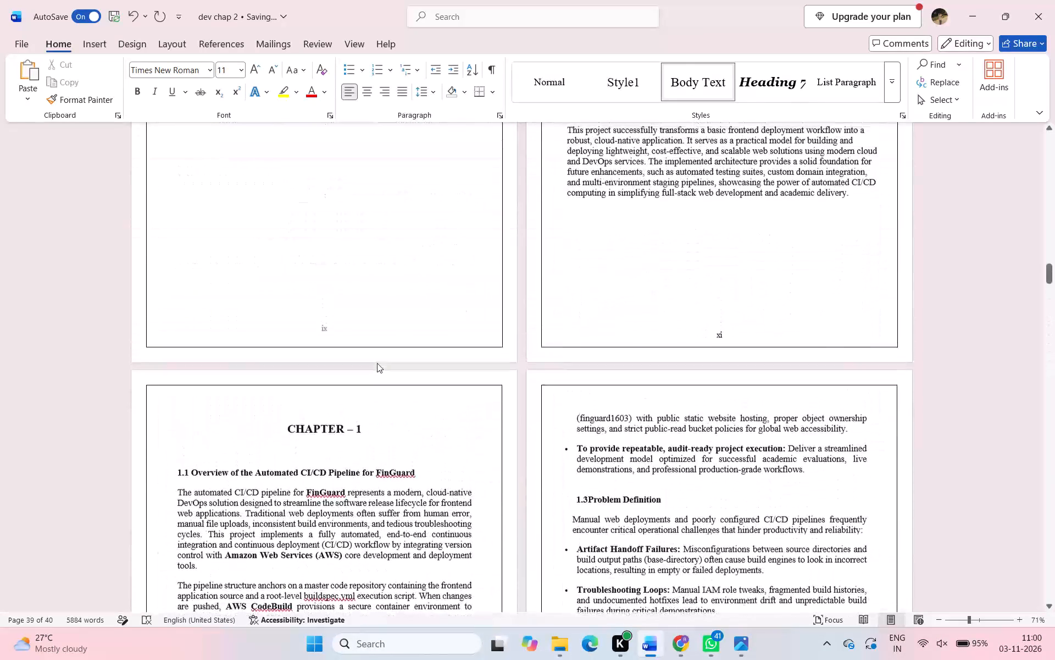
{"action": "scroll", "coordinate": [377, 363], "scroll_direction": "up", "scroll_amount": 9}
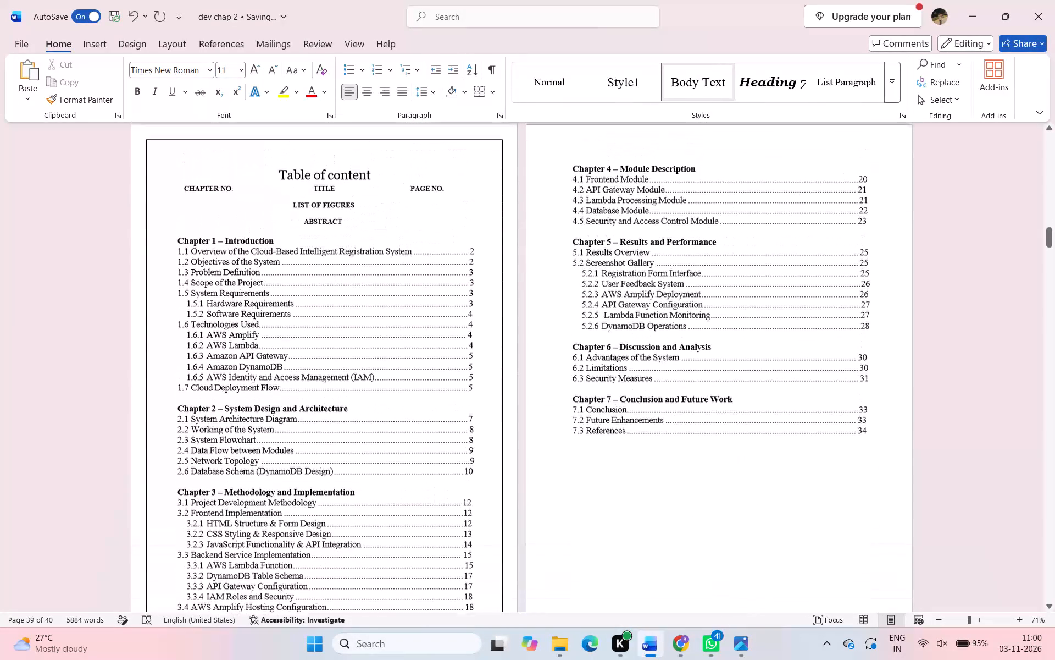
{"action": "scroll", "coordinate": [377, 363], "scroll_direction": "up", "scroll_amount": 8}
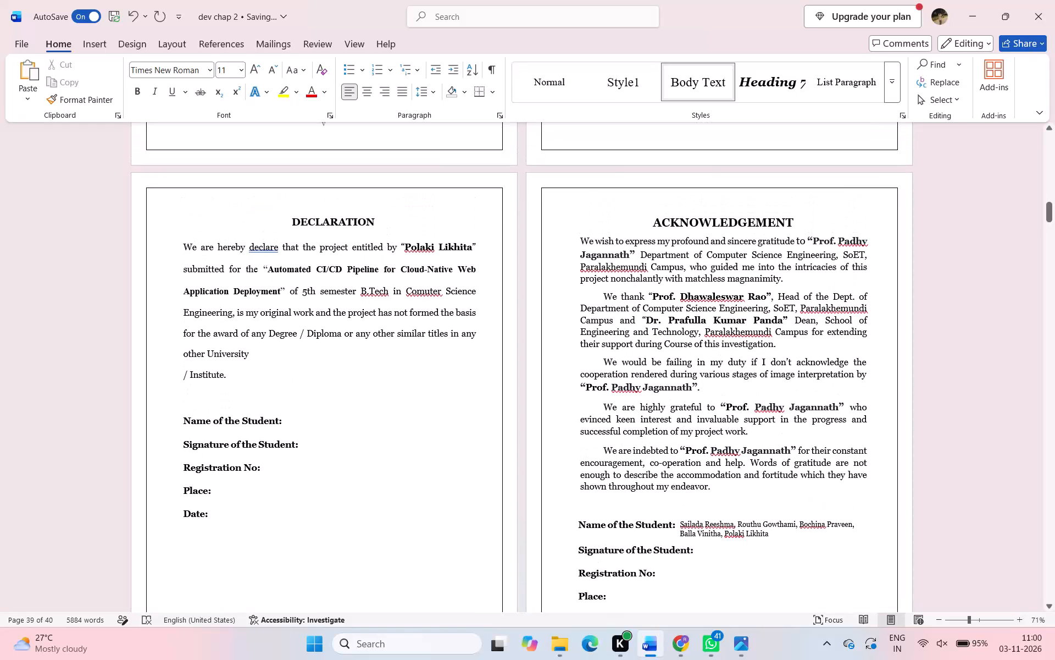
{"action": "scroll", "coordinate": [377, 363], "scroll_direction": "up", "scroll_amount": 6}
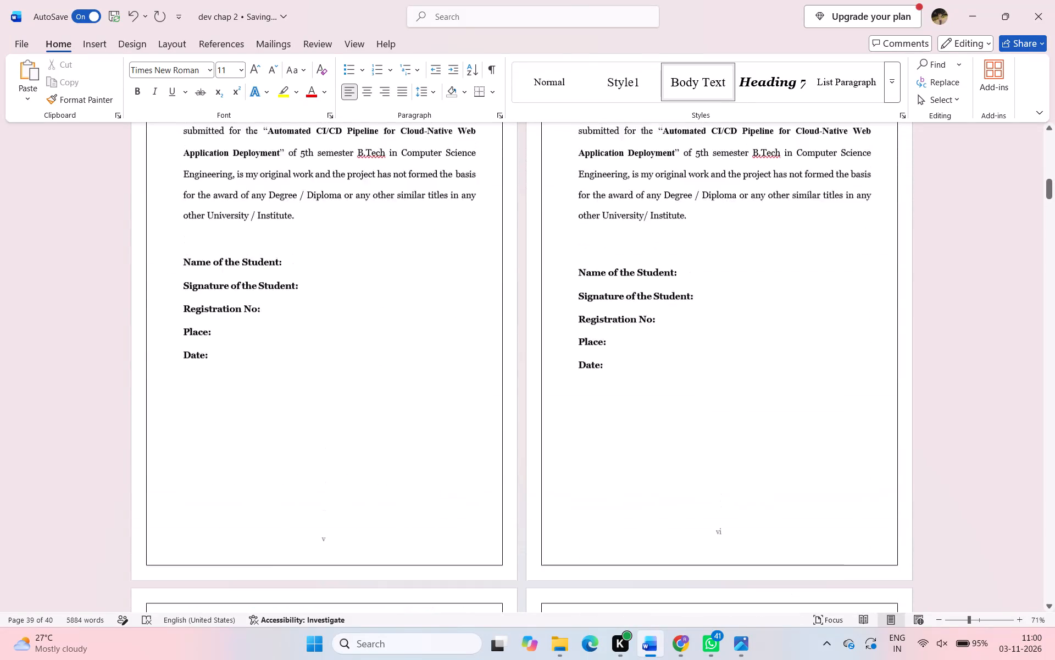
{"action": "scroll", "coordinate": [377, 363], "scroll_direction": "up", "scroll_amount": 18}
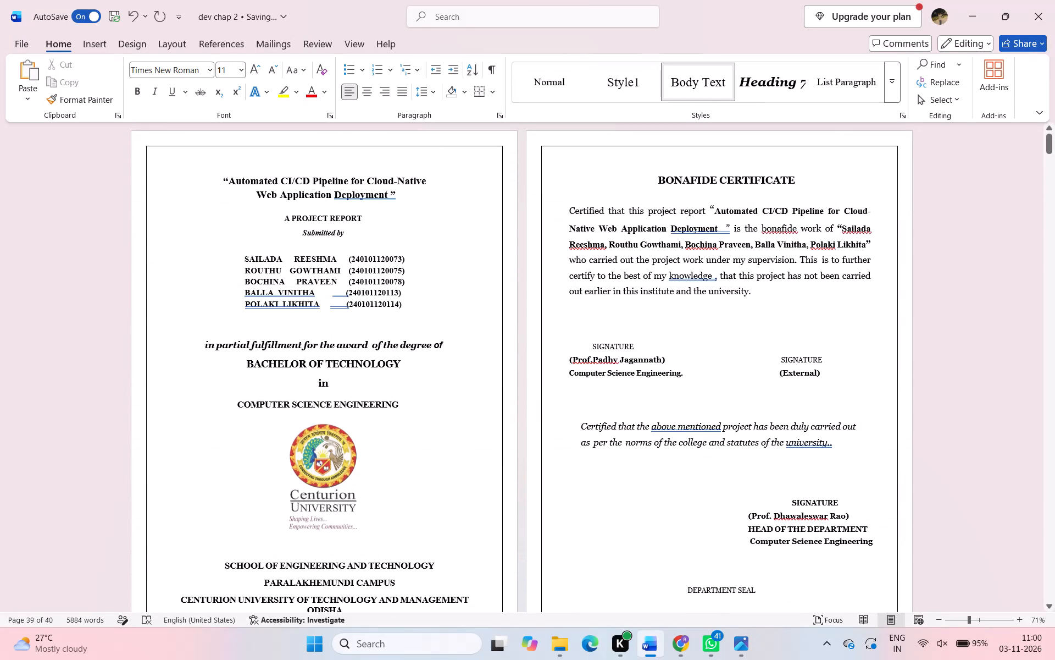
Save a copy of the report as a Word document named "dev report" in the Gouthami folder on the Desktop.
{"action": "left_click", "coordinate": [22, 40]}
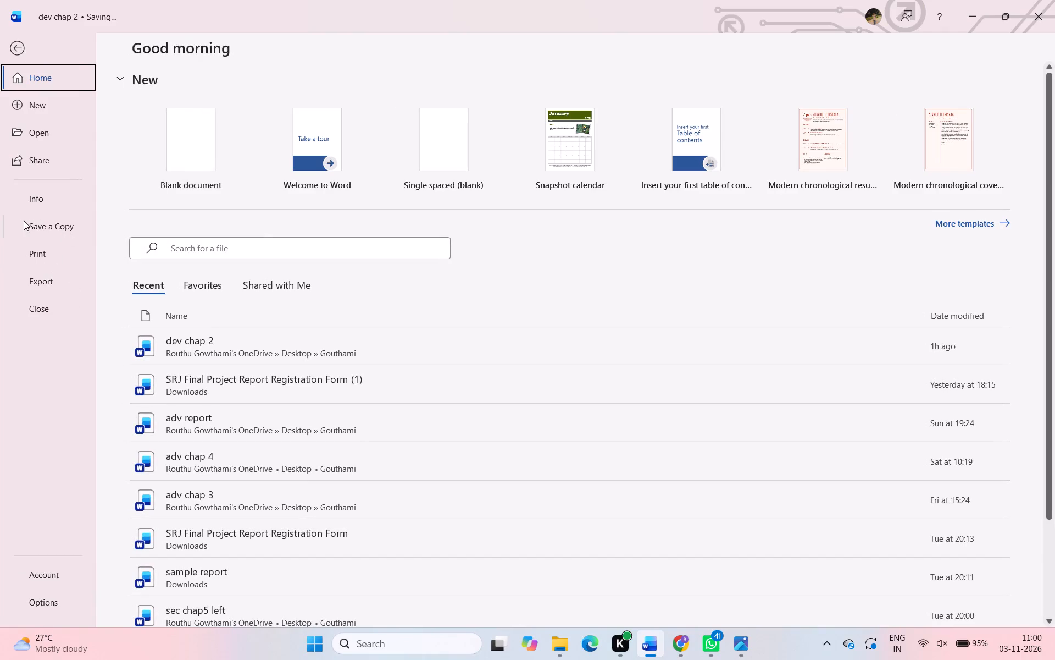
{"action": "left_click", "coordinate": [65, 221]}
{"action": "left_click", "coordinate": [179, 288]}
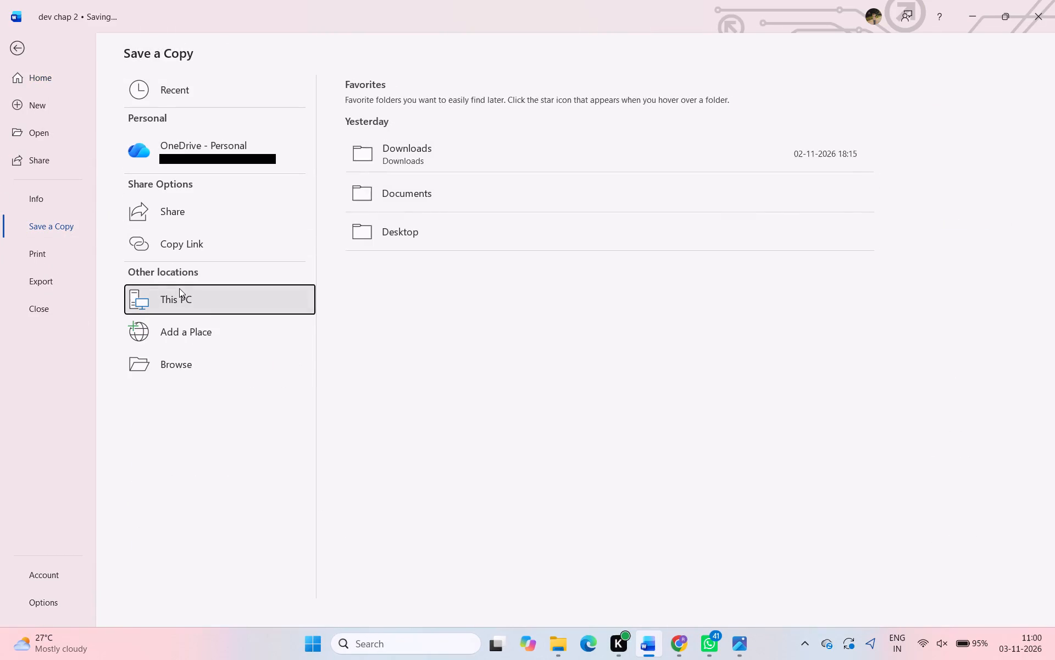
{"action": "left_click", "coordinate": [397, 197]}
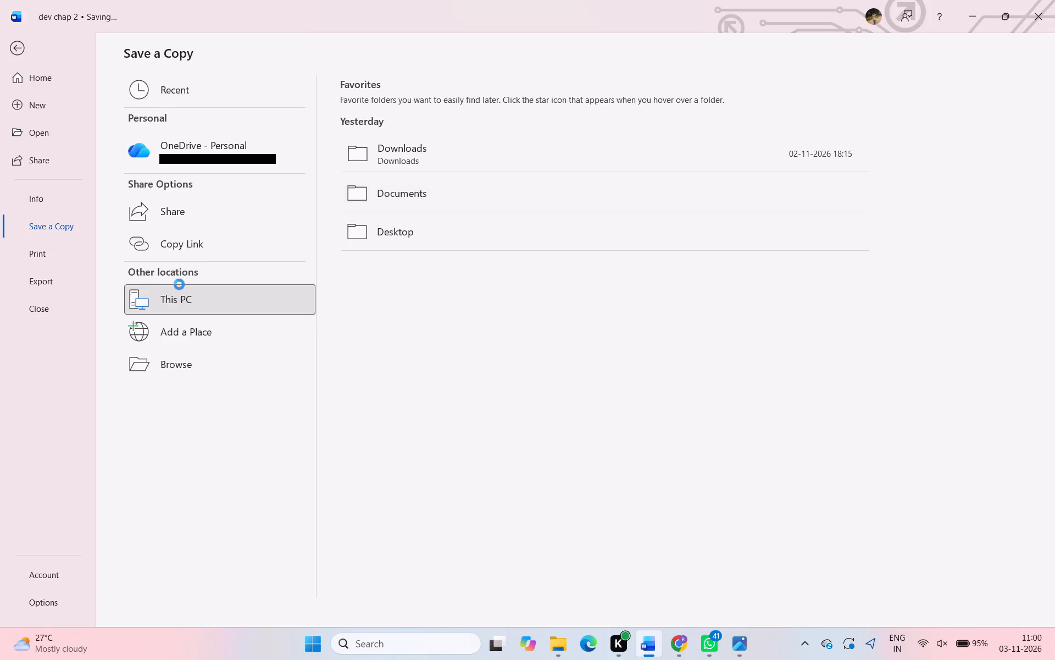
{"action": "scroll", "coordinate": [47, 146], "scroll_direction": "down", "scroll_amount": 1}
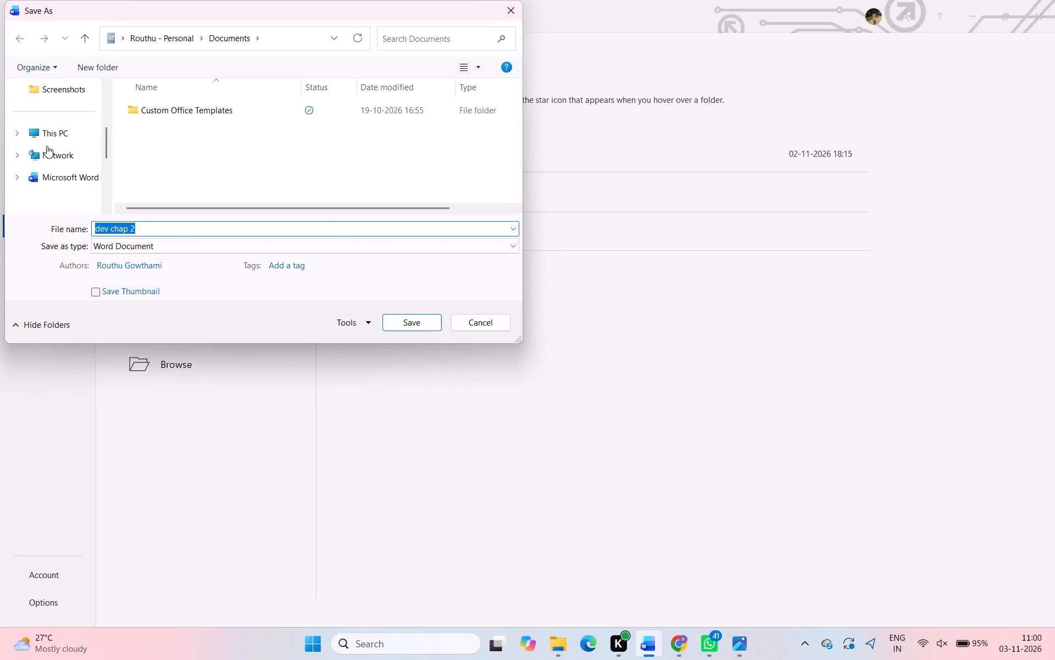
{"action": "scroll", "coordinate": [47, 146], "scroll_direction": "down", "scroll_amount": 1}
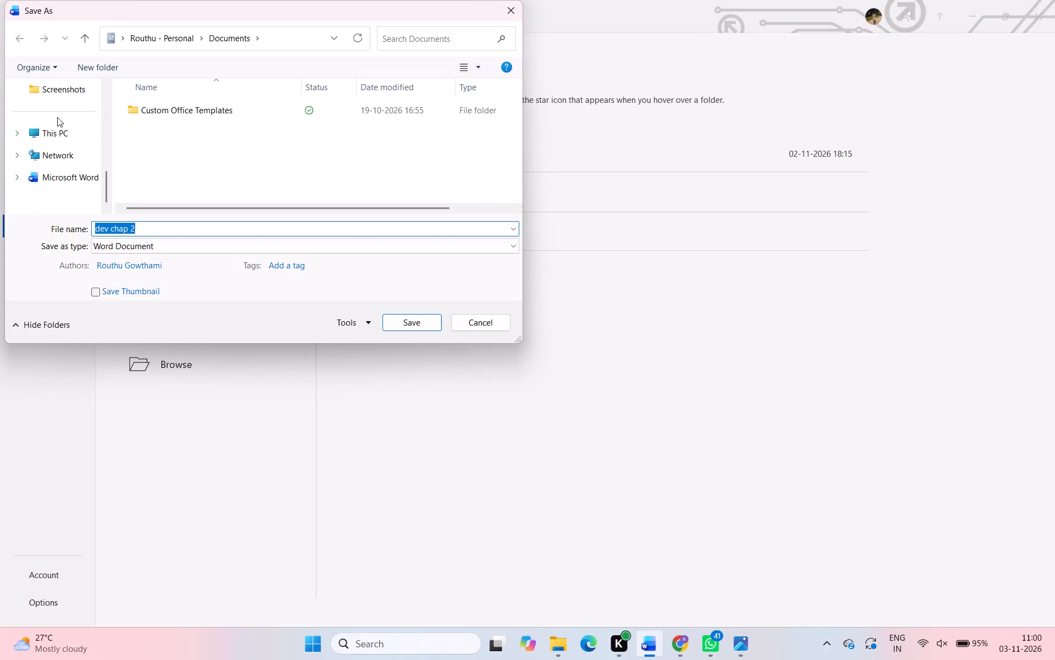
{"action": "scroll", "coordinate": [57, 117], "scroll_direction": "up", "scroll_amount": 1}
{"action": "scroll", "coordinate": [54, 137], "scroll_direction": "down", "scroll_amount": 1}
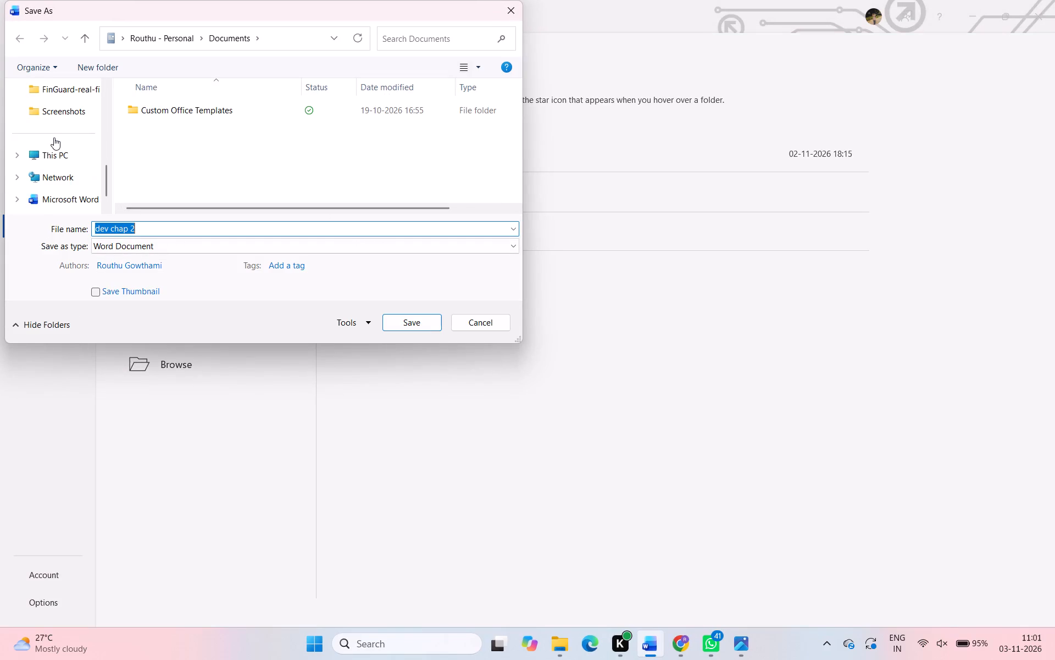
{"action": "scroll", "coordinate": [54, 135], "scroll_direction": "up", "scroll_amount": 1}
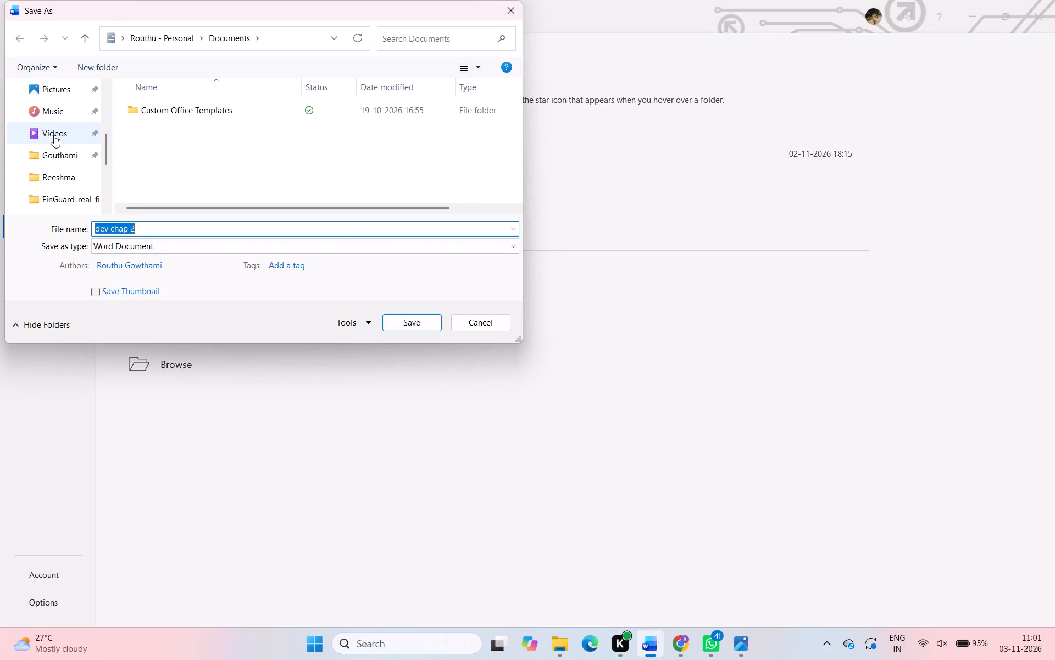
{"action": "scroll", "coordinate": [64, 134], "scroll_direction": "down", "scroll_amount": 1}
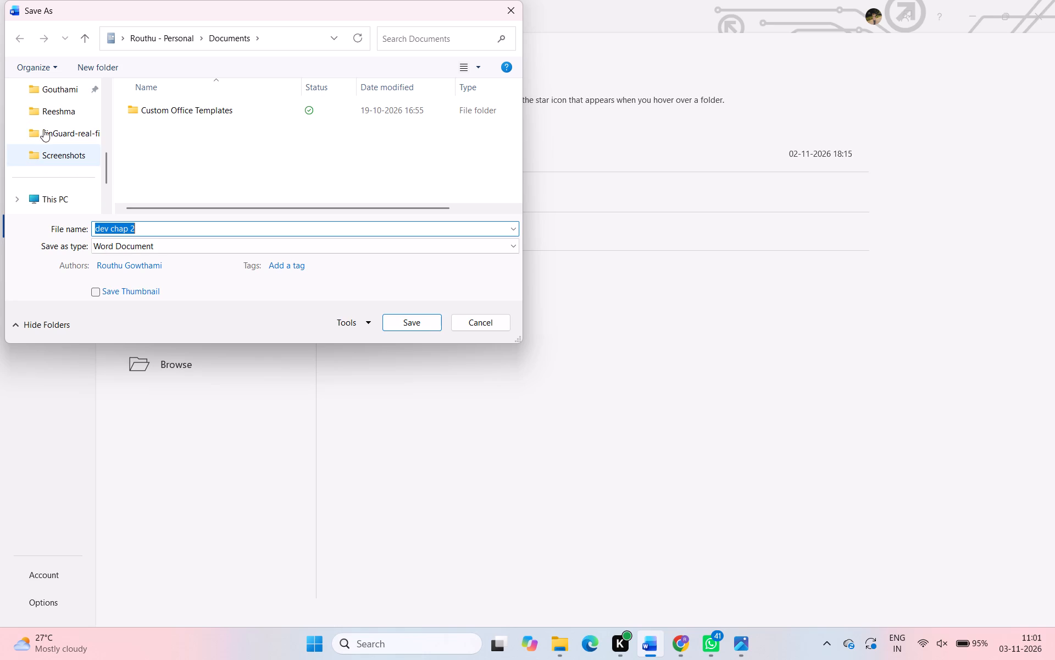
{"action": "left_click", "coordinate": [65, 92]}
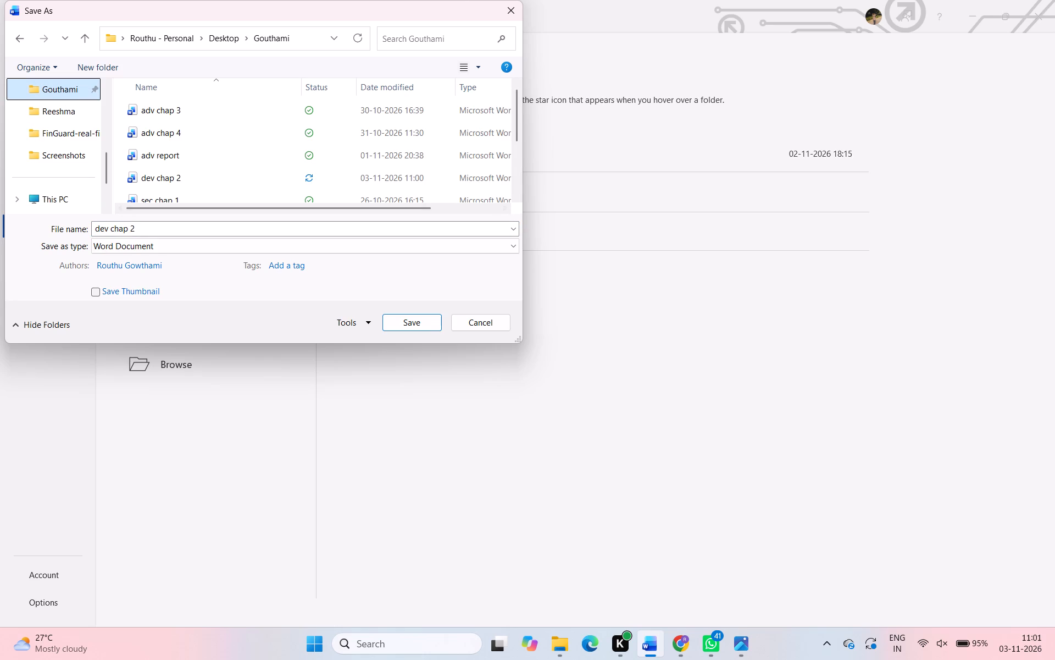
{"action": "left_click", "coordinate": [152, 227]}
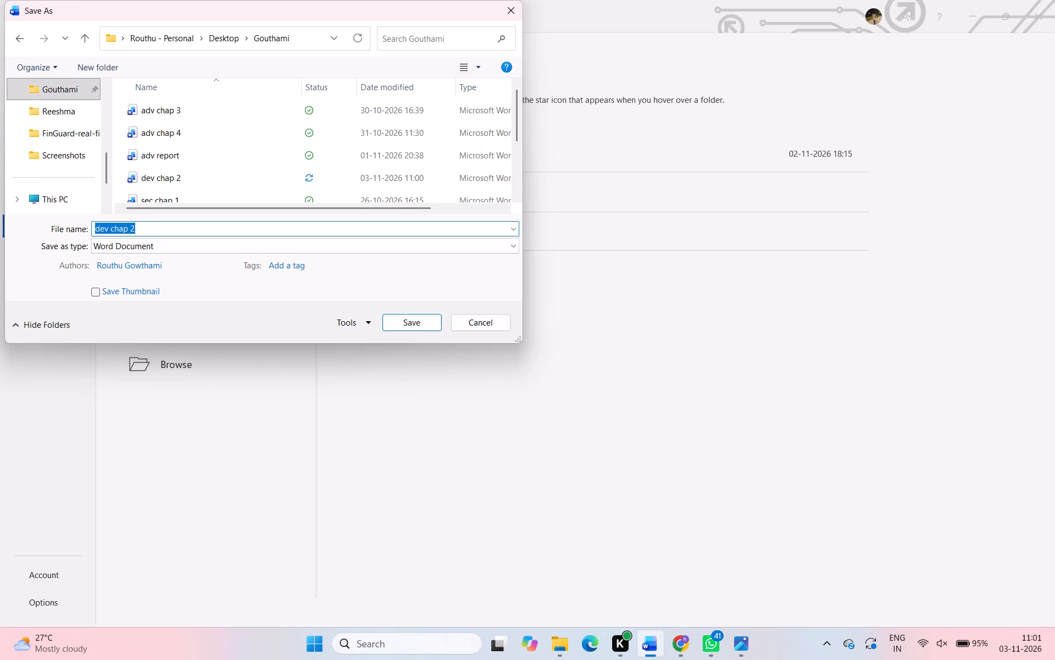
{"action": "left_click", "coordinate": [152, 227]}
{"action": "left_click", "coordinate": [152, 227]}
{"action": "key", "text": "BackSpace"}
{"action": "key", "text": "BackSpace"}
{"action": "key", "text": "BackSpace"}
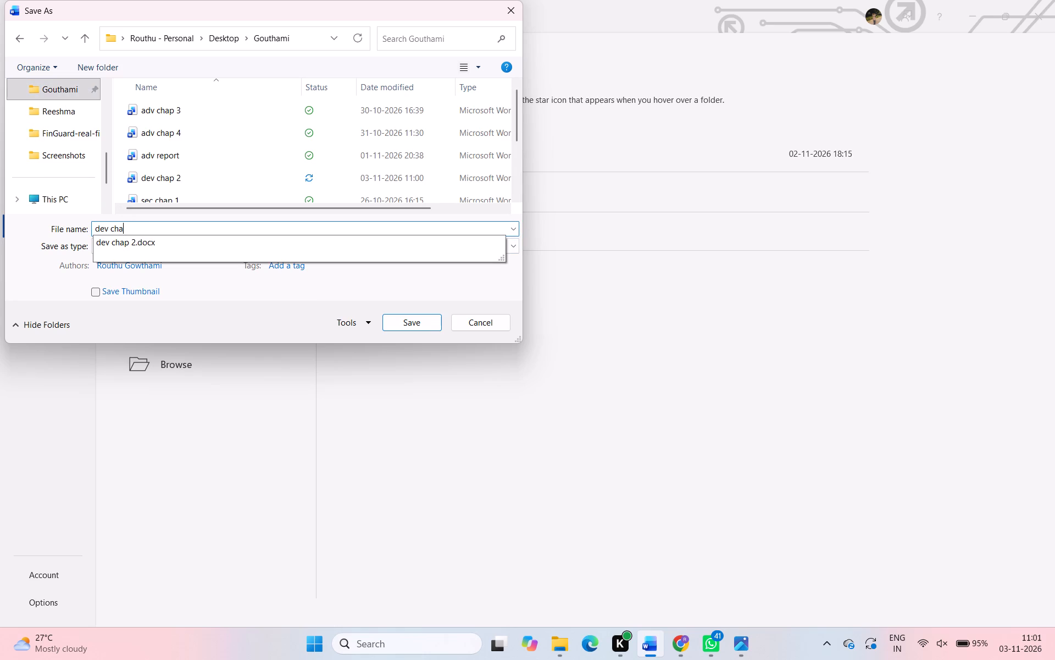
{"action": "key", "text": "BackSpace"}
{"action": "key", "text": "BackSpace"}
{"action": "key", "text": "BackSpace"}
{"action": "type", "text": "report"}
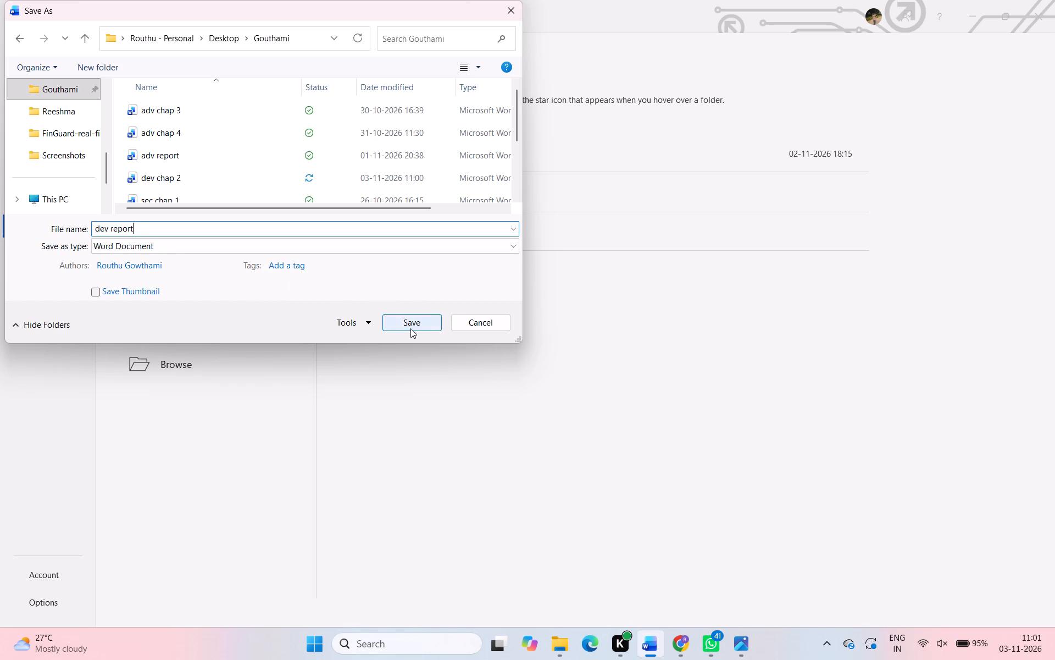
{"action": "left_click", "coordinate": [410, 328]}
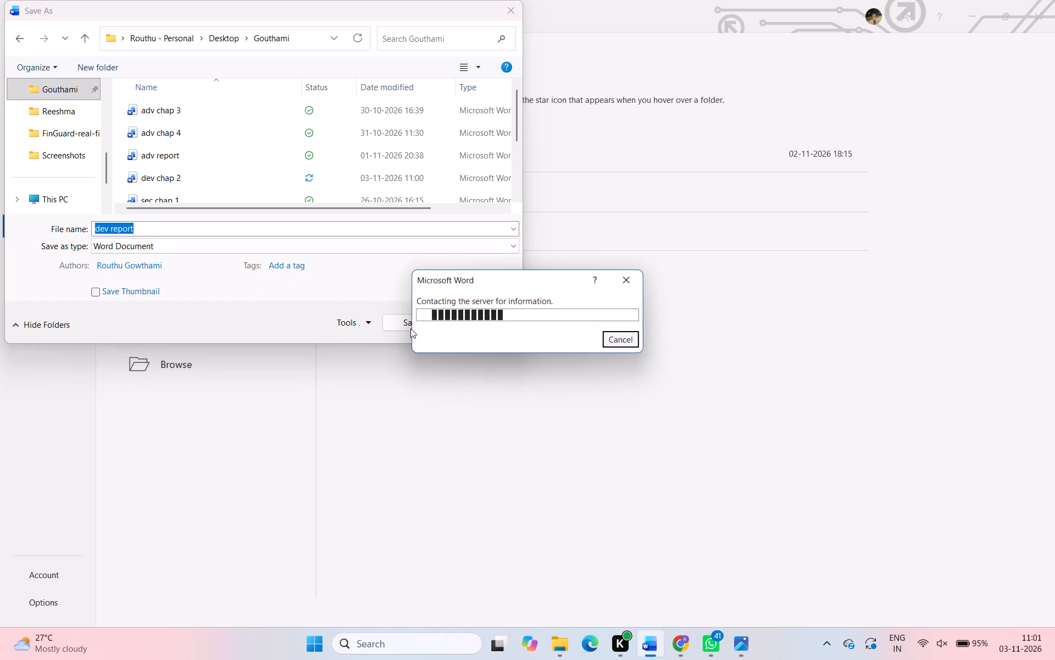
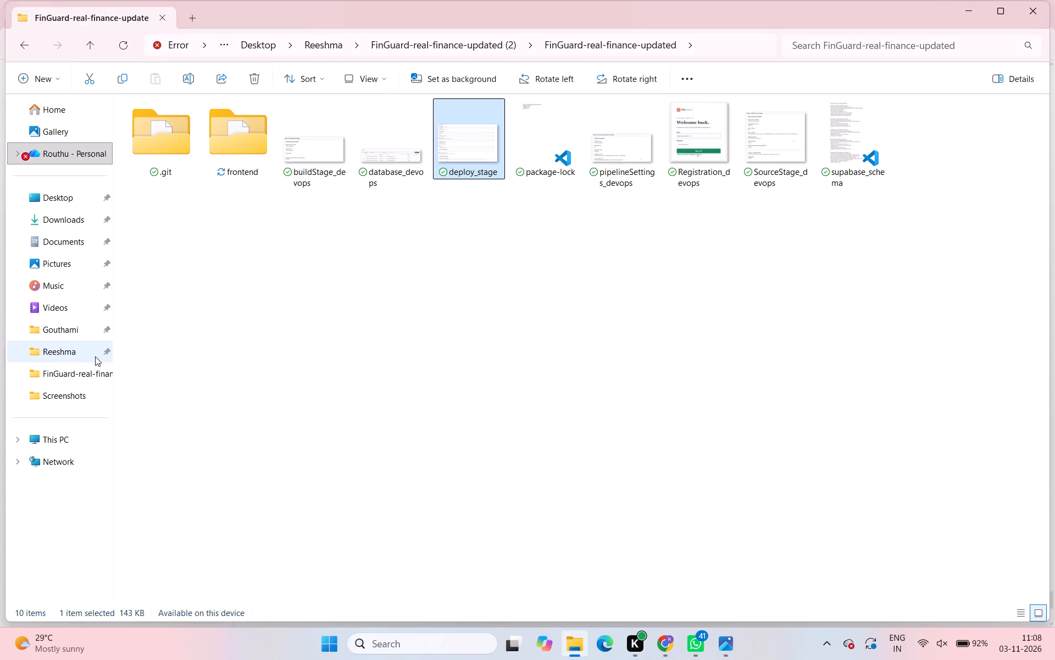
{"action": "left_click", "coordinate": [95, 356]}
{"action": "left_click", "coordinate": [87, 334]}
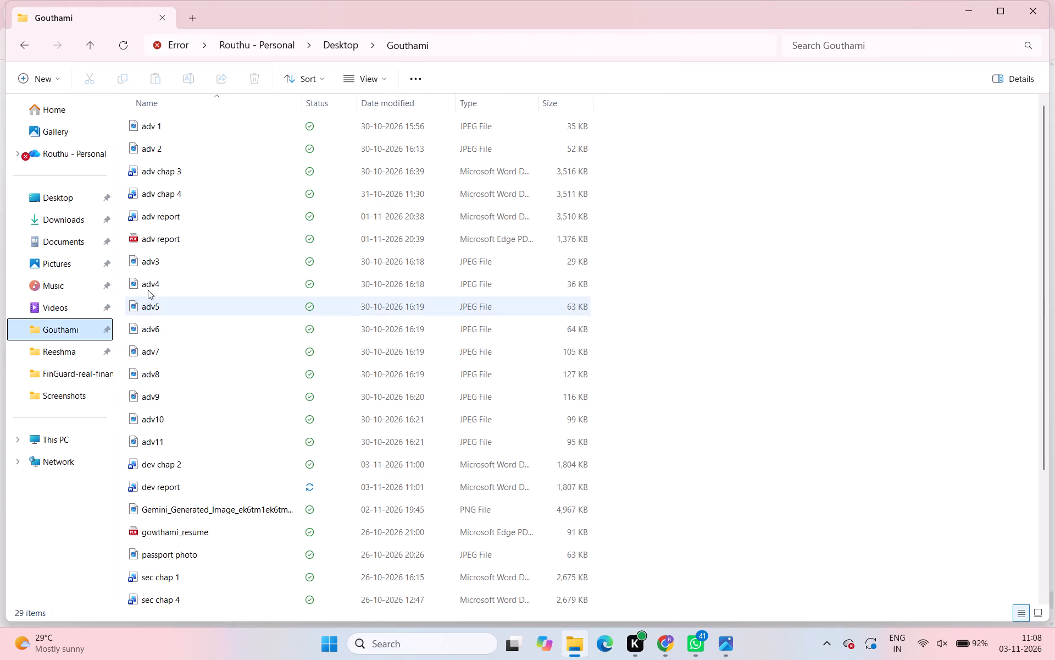
{"action": "double_click", "coordinate": [222, 493]}
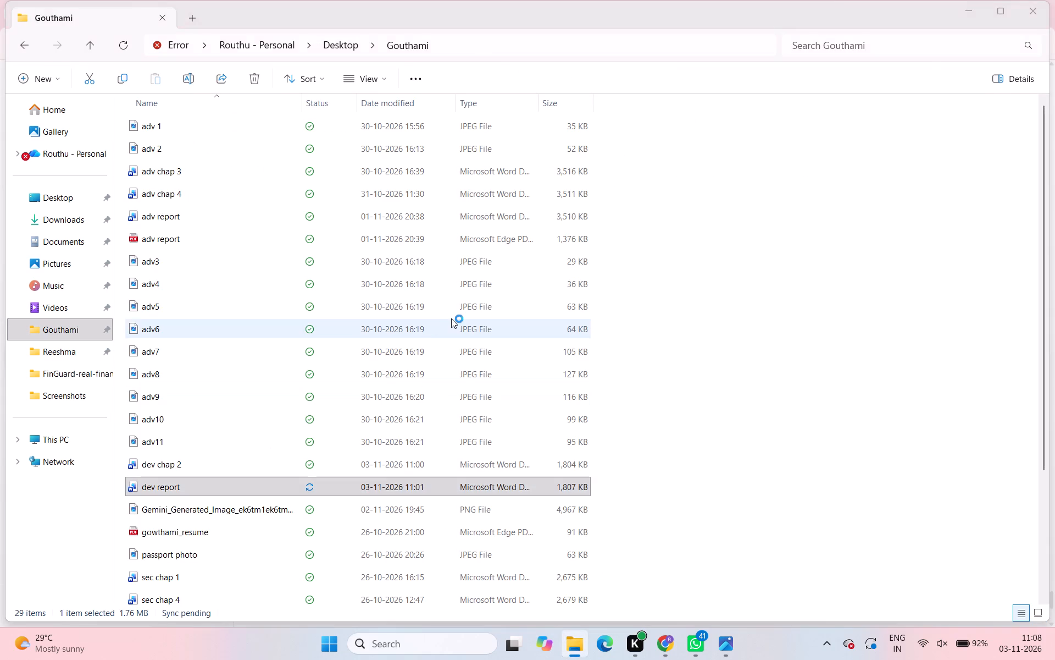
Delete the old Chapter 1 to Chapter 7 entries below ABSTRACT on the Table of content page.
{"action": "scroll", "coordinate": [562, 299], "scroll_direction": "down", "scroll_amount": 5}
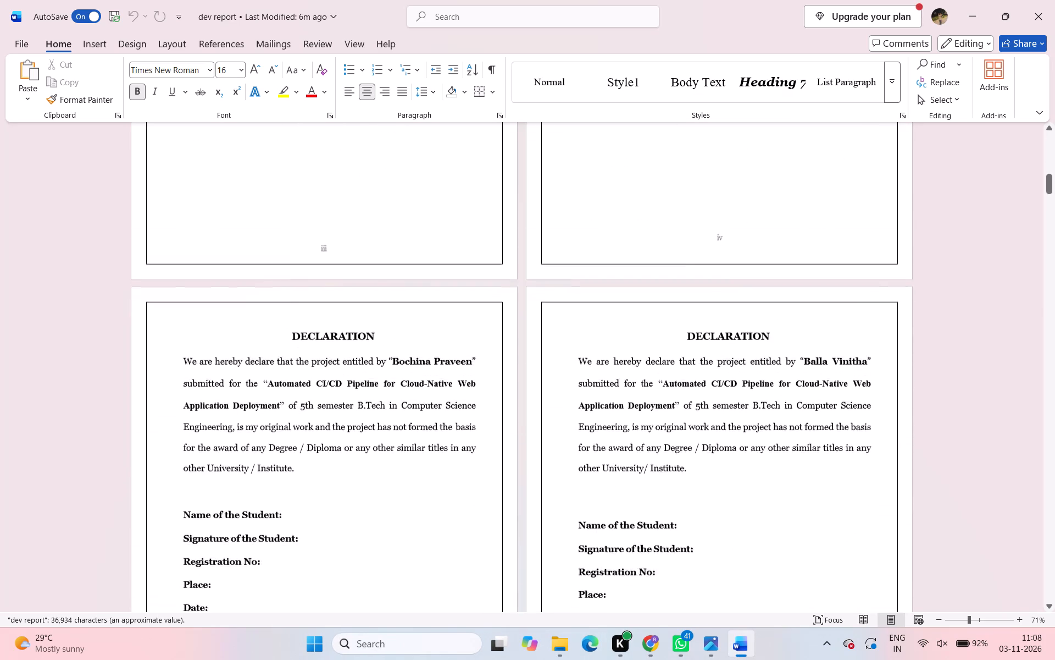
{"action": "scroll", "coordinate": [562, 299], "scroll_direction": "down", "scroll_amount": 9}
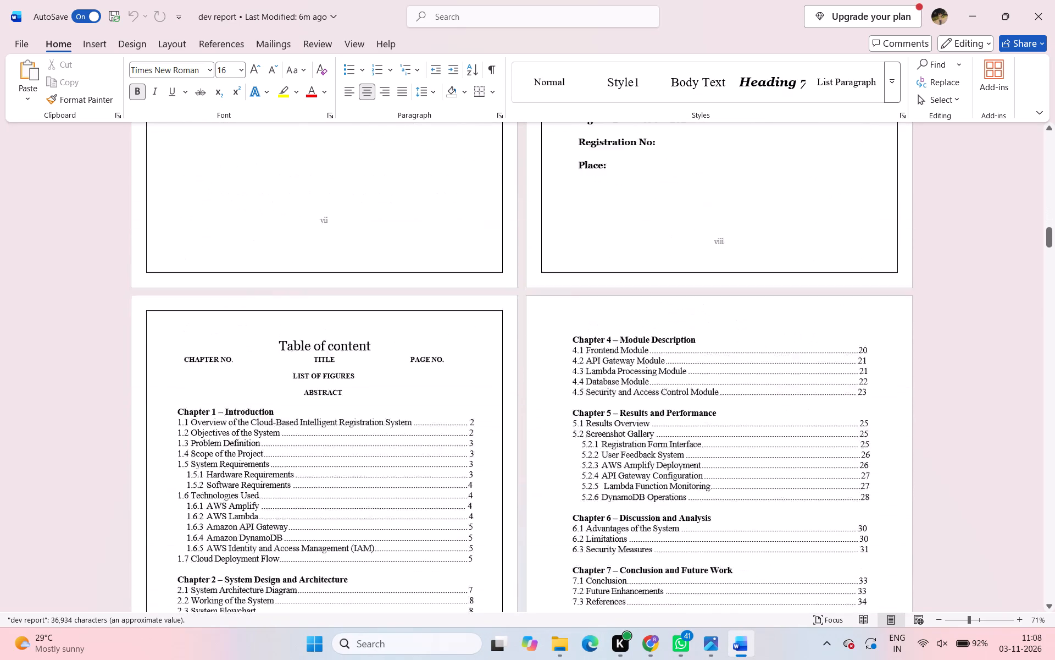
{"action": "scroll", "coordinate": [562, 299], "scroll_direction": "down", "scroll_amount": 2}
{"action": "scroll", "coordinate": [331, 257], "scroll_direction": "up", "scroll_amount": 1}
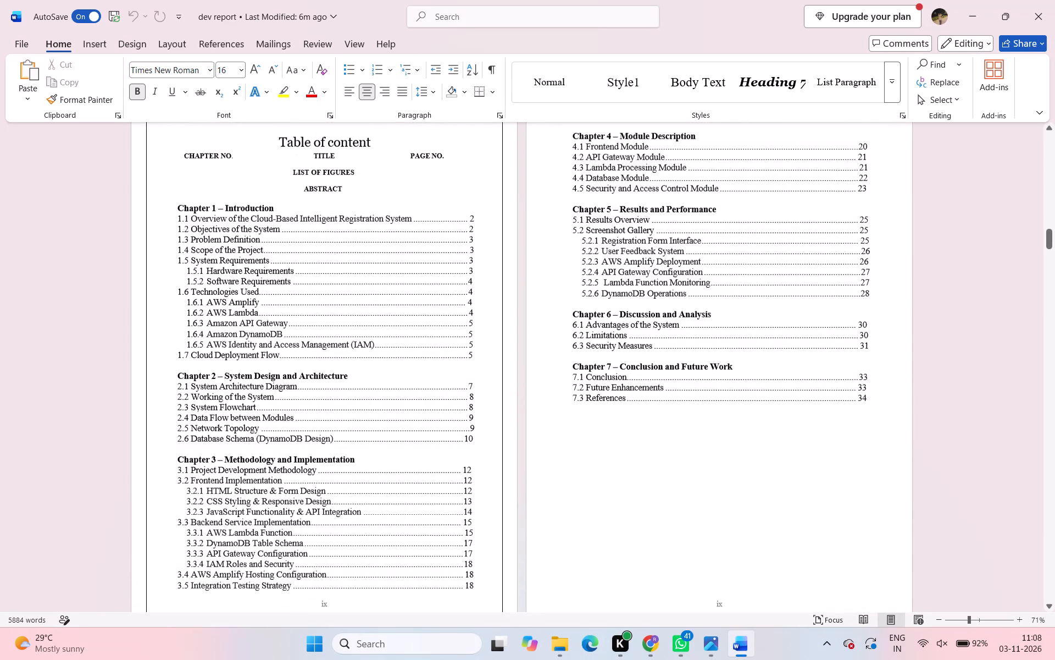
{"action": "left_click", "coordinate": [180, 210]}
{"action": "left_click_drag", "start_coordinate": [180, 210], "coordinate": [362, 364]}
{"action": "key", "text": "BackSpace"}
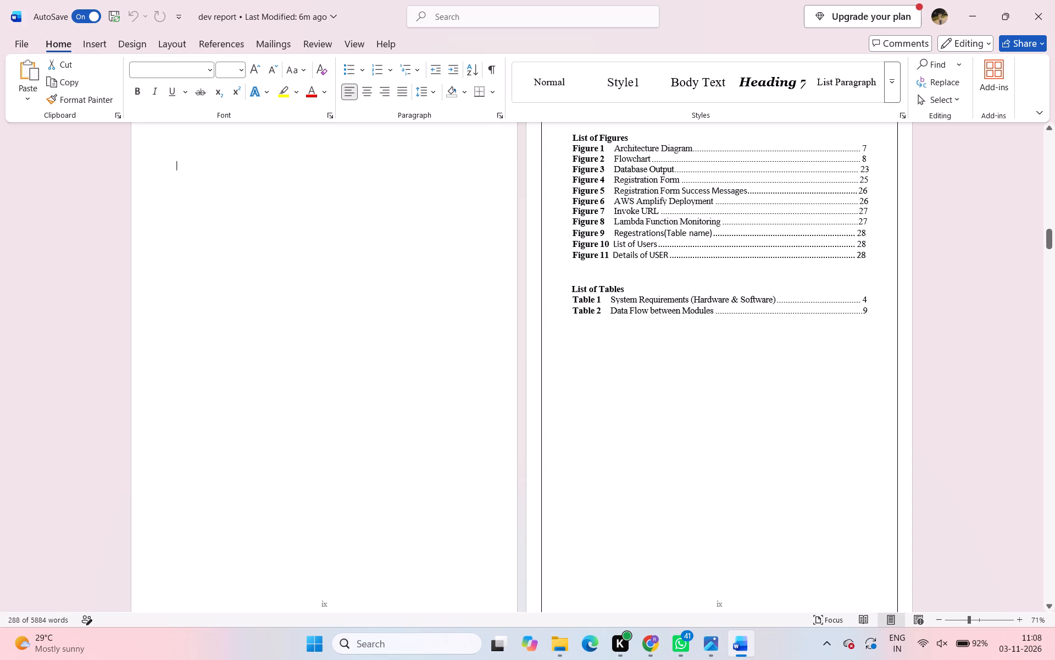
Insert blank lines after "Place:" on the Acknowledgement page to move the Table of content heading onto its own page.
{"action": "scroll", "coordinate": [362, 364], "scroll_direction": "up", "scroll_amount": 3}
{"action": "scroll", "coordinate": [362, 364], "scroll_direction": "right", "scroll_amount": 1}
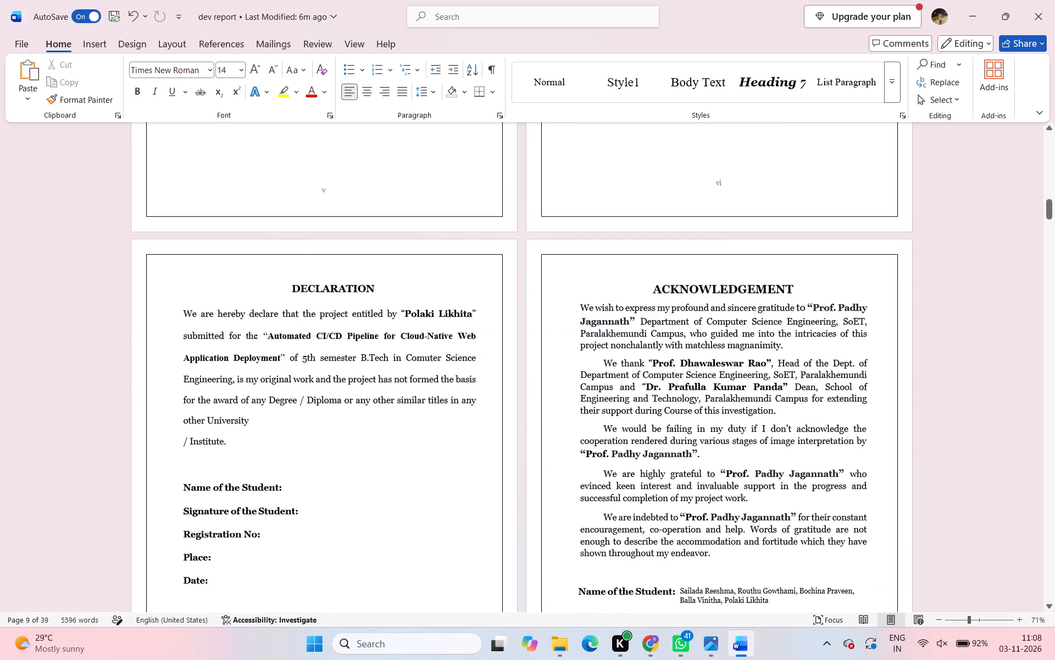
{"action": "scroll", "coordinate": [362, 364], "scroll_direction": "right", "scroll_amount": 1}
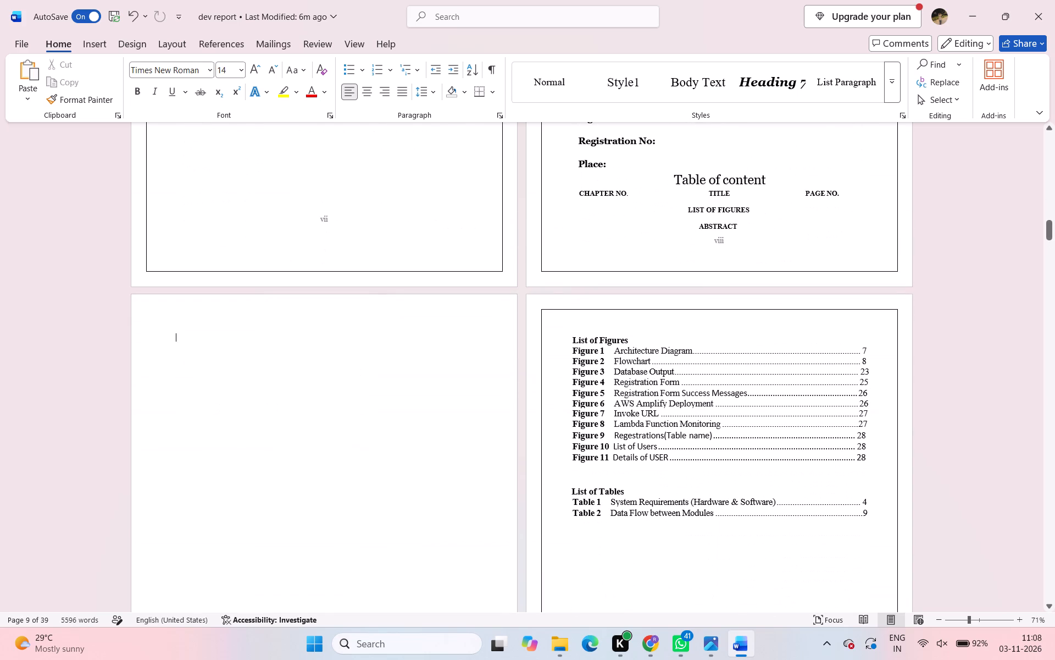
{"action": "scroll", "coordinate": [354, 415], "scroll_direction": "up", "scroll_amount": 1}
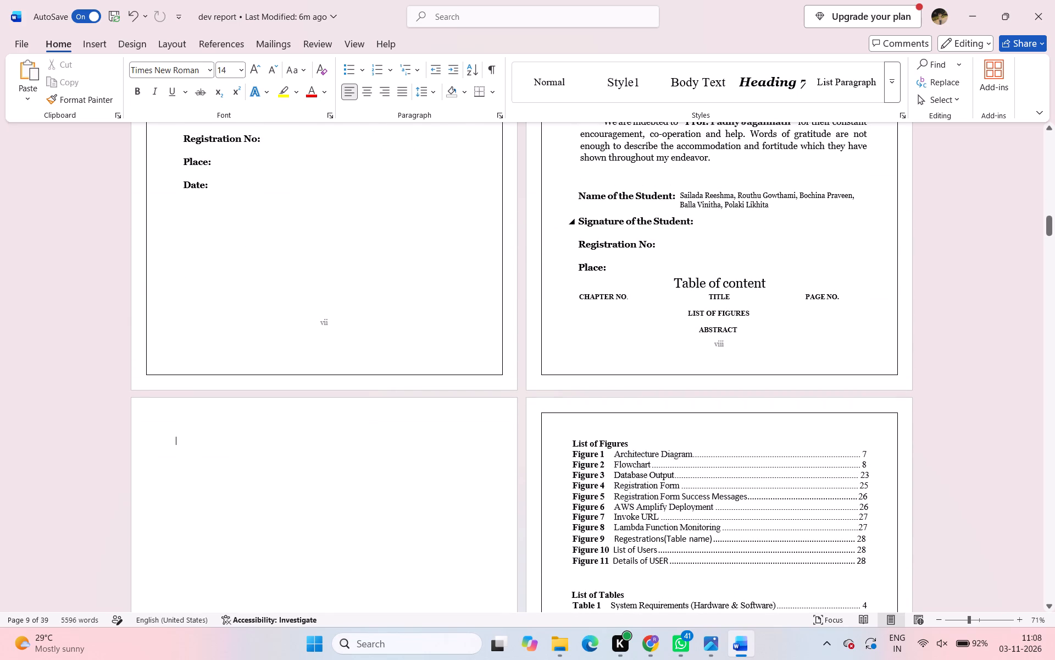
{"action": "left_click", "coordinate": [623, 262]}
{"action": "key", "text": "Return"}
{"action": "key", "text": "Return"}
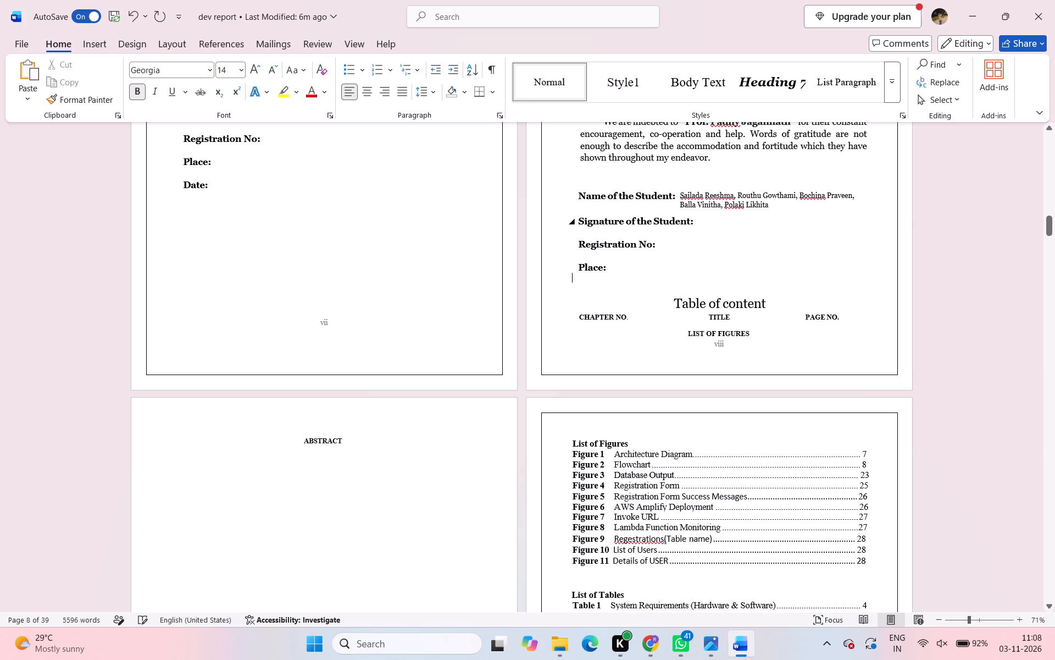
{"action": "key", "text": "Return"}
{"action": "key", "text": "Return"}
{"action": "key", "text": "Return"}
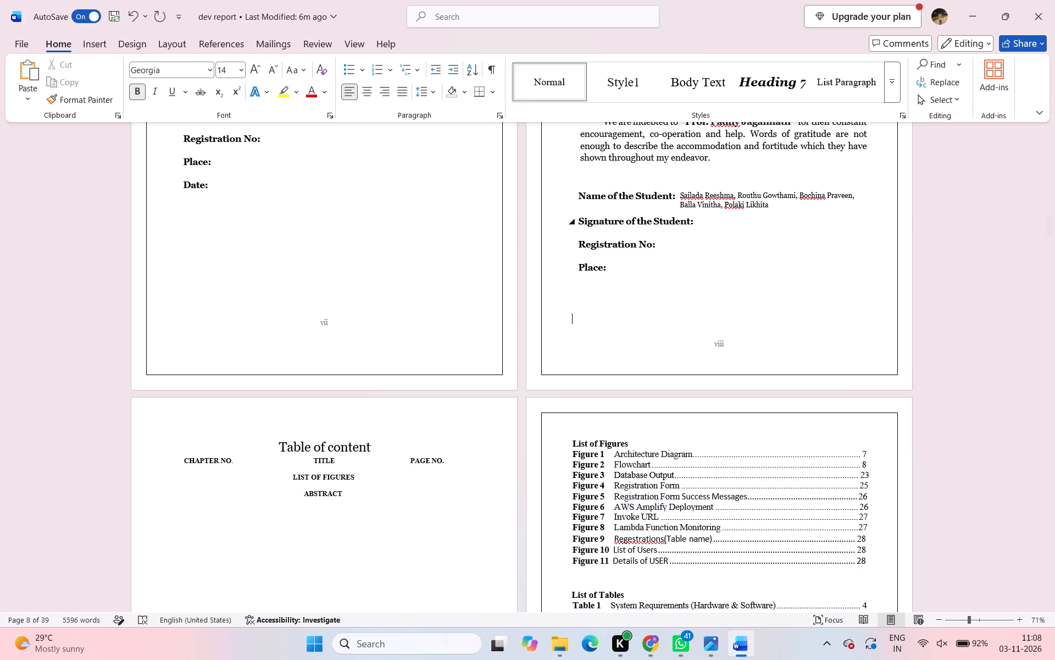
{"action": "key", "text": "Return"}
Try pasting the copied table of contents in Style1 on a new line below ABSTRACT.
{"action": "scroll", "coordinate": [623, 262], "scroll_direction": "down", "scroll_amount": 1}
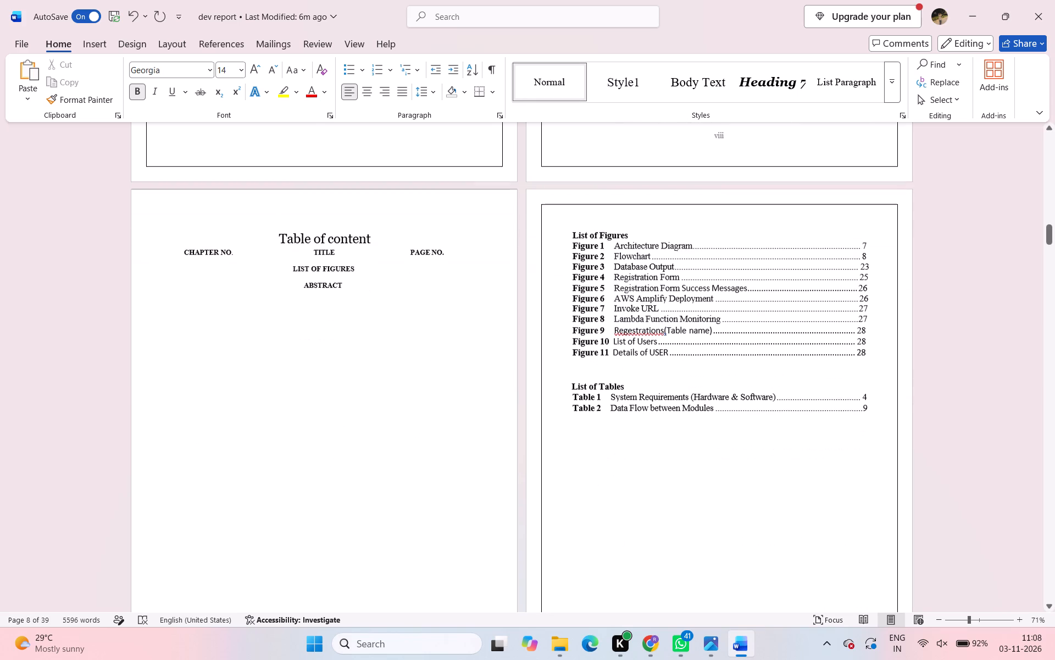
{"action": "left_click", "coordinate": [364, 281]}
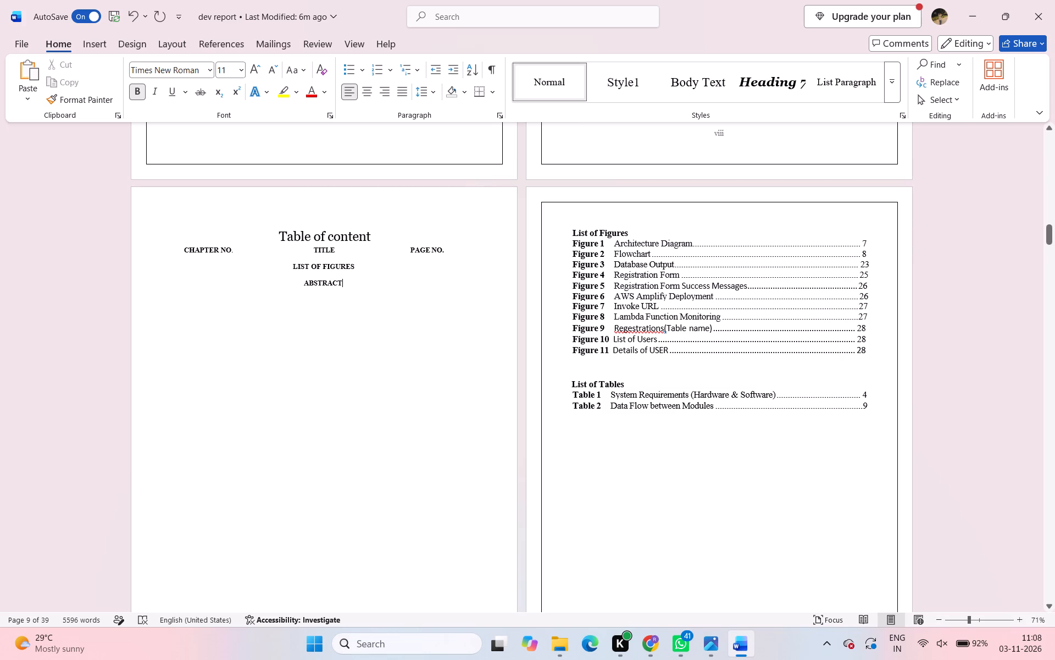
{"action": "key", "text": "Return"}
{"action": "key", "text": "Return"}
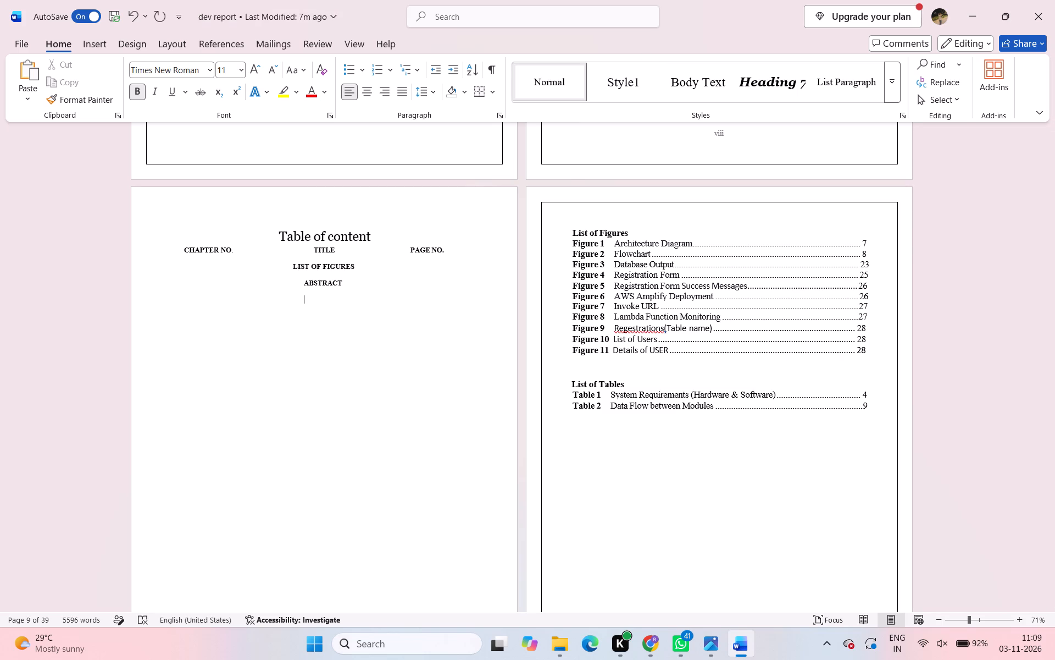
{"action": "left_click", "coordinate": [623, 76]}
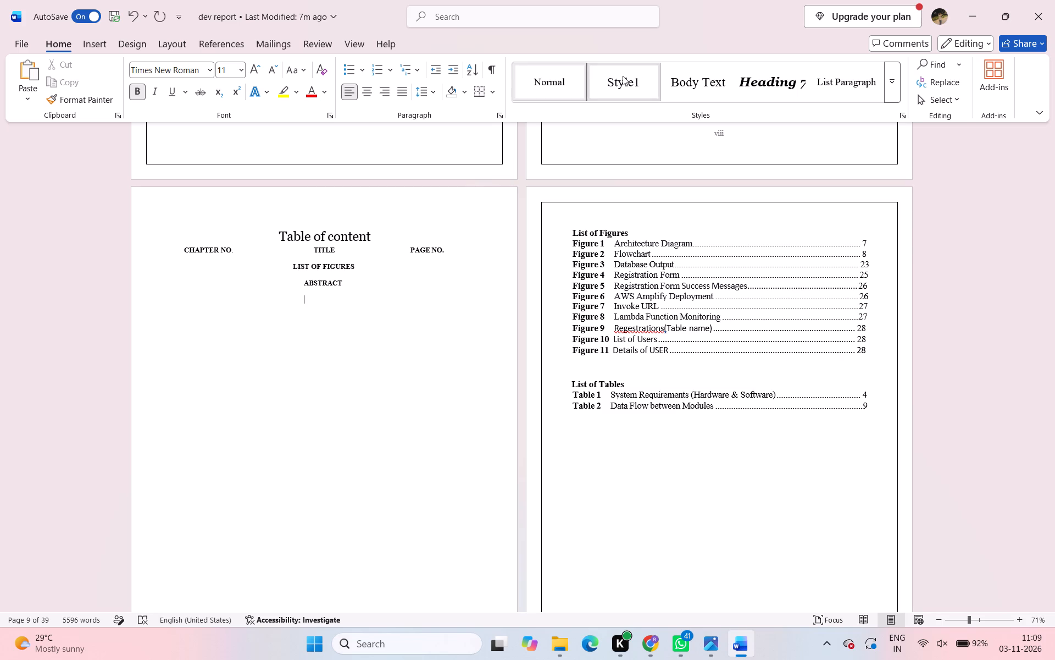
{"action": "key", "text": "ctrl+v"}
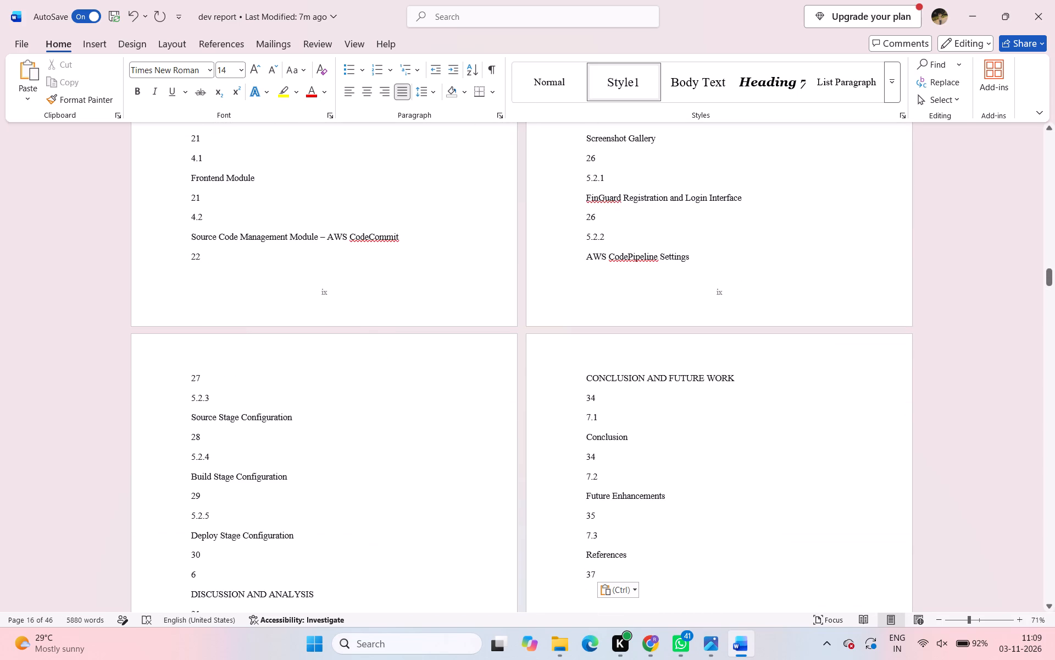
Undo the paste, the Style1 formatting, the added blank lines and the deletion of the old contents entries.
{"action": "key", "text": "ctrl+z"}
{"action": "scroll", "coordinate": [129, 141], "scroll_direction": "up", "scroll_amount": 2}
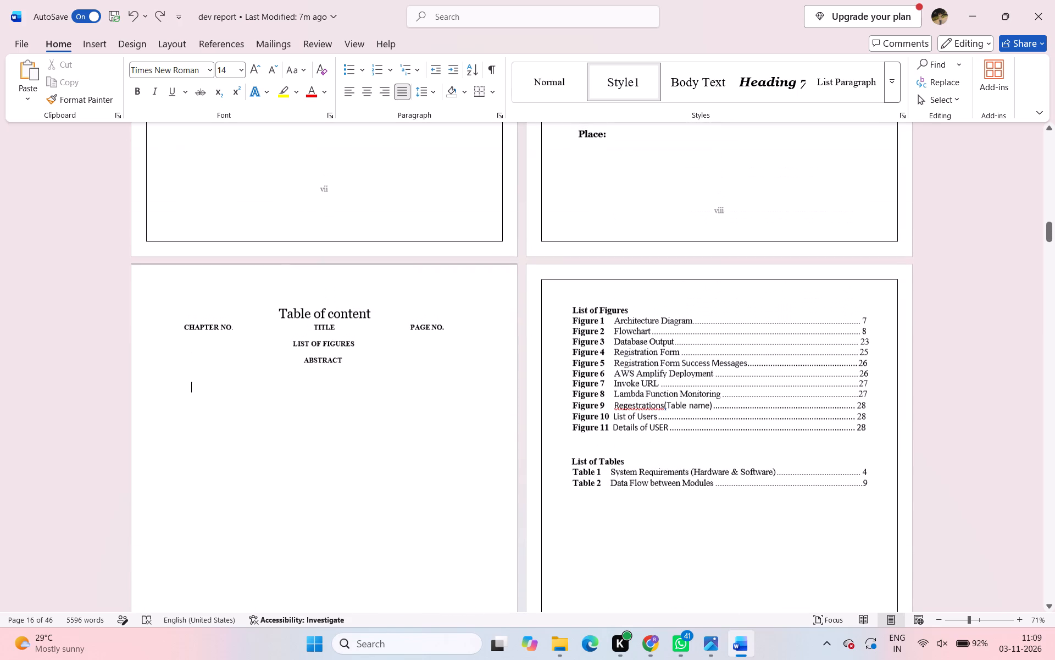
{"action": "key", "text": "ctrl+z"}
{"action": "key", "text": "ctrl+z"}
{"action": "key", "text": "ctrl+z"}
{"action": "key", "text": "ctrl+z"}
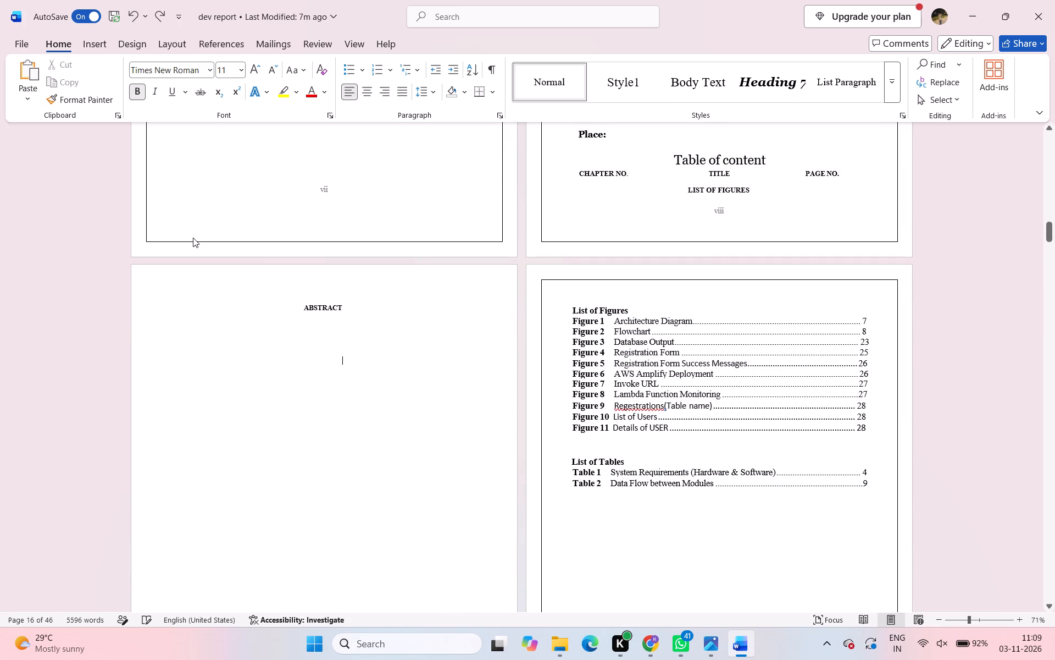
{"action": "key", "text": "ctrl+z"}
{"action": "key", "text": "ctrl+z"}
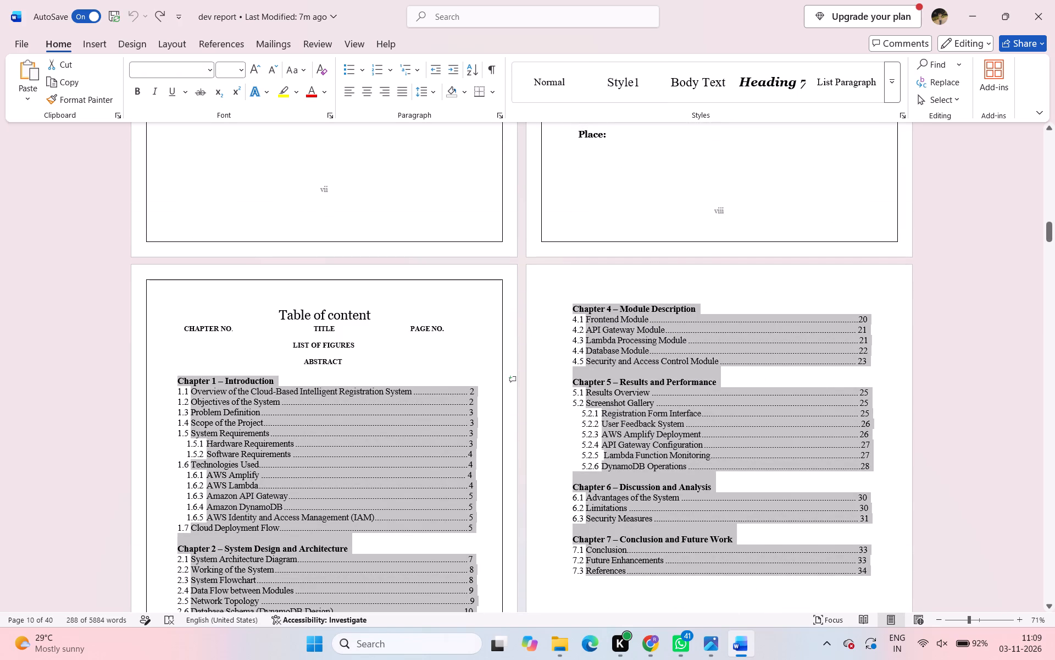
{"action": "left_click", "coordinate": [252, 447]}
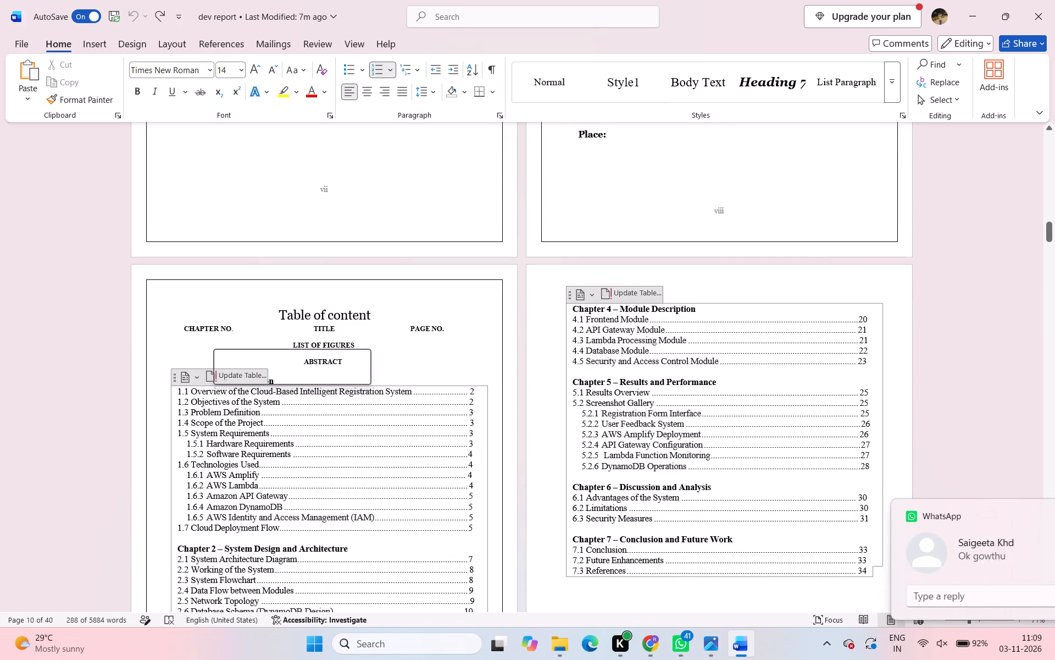
Delete the old chapter entries 1.1 through 7.3 below ABSTRACT on the Table of content page, including the leftover numbering and chapter heading.
{"action": "left_click_drag", "start_coordinate": [188, 395], "coordinate": [317, 593]}
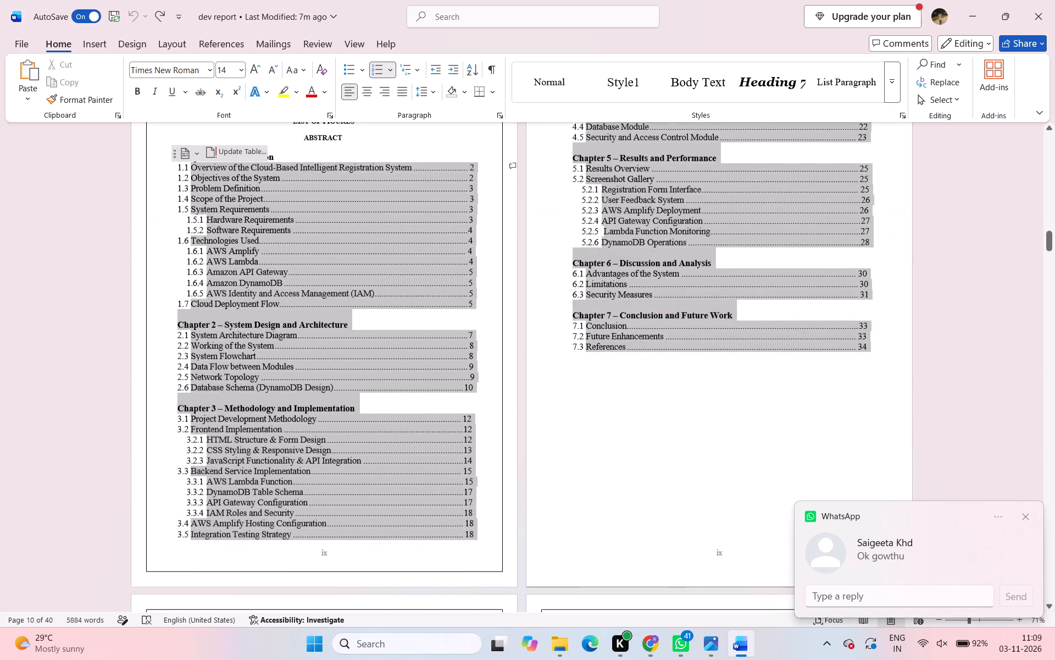
{"action": "left_click_drag", "start_coordinate": [317, 593], "coordinate": [427, 465]}
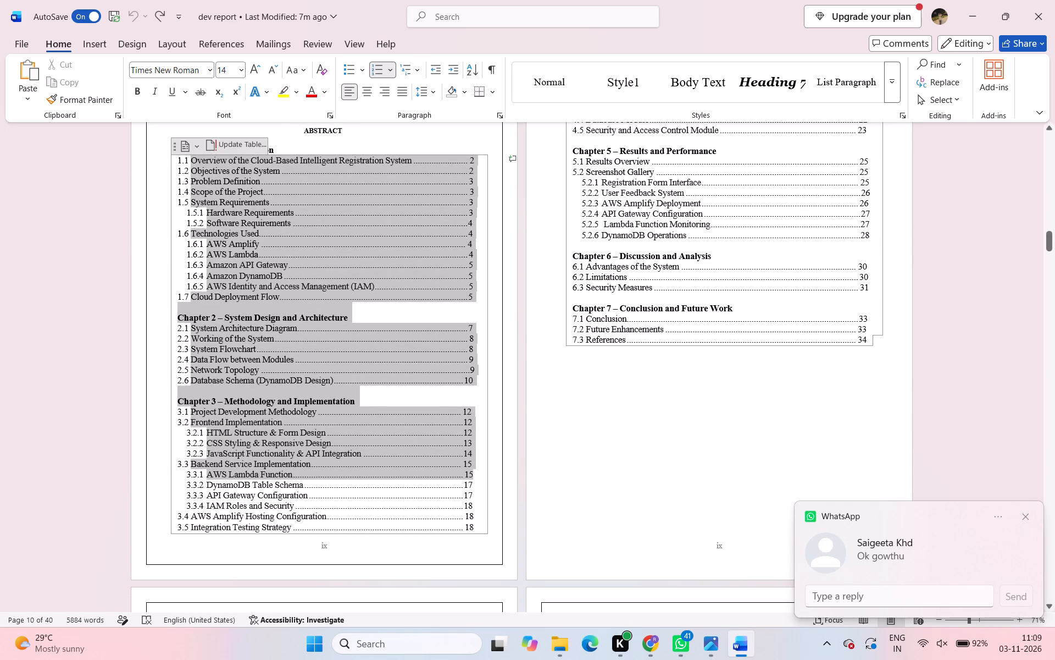
{"action": "left_click_drag", "start_coordinate": [427, 465], "coordinate": [691, 358]}
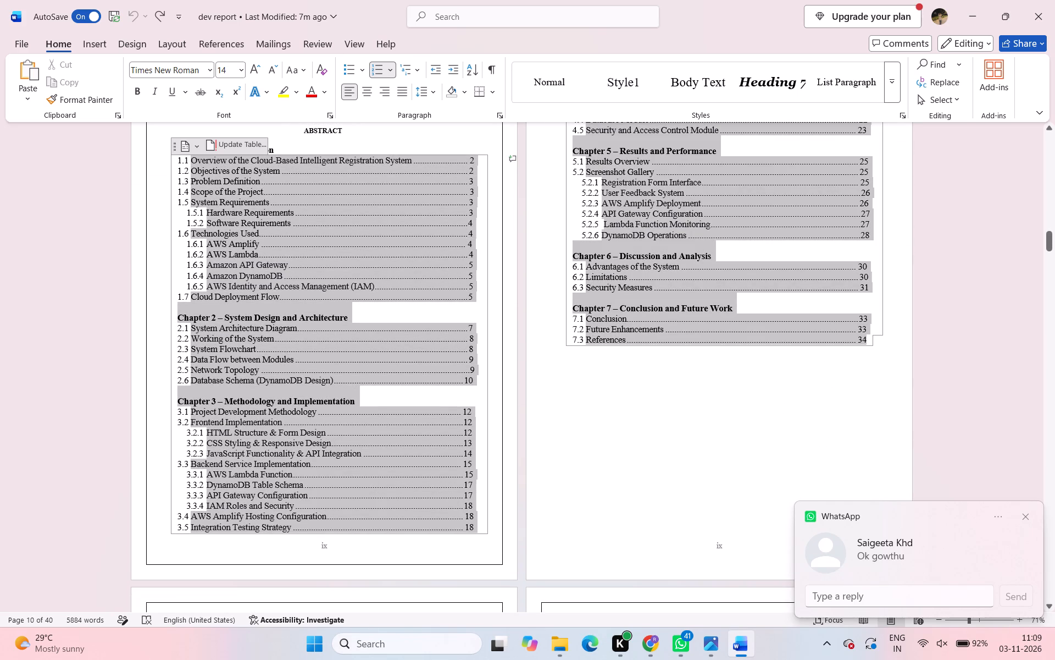
{"action": "left_click_drag", "start_coordinate": [691, 358], "coordinate": [713, 347]}
{"action": "key", "text": "BackSpace"}
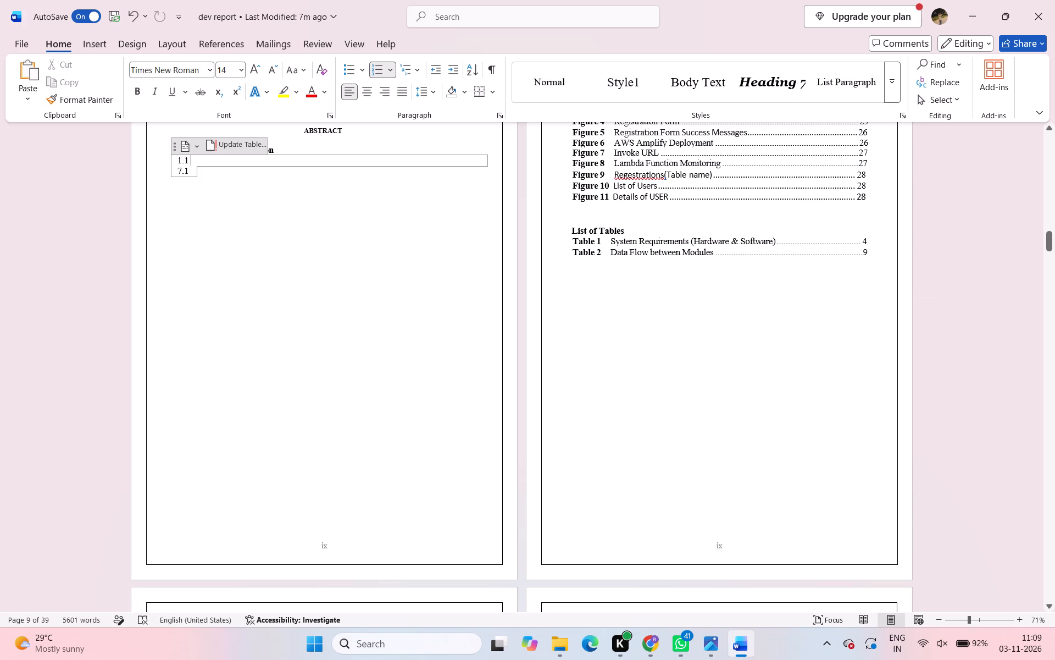
{"action": "key", "text": "BackSpace"}
{"action": "key", "text": "BackSpace"}
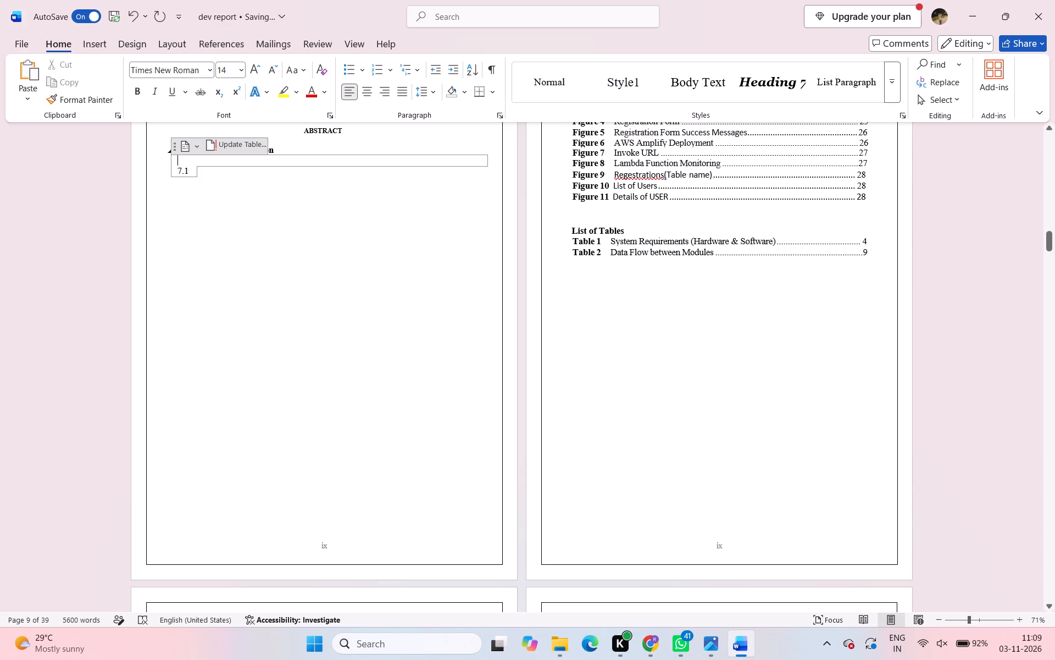
{"action": "left_click", "coordinate": [191, 169]}
{"action": "key", "text": "BackSpace"}
{"action": "key", "text": "BackSpace"}
{"action": "key", "text": "BackSpace"}
{"action": "key", "text": "BackSpace"}
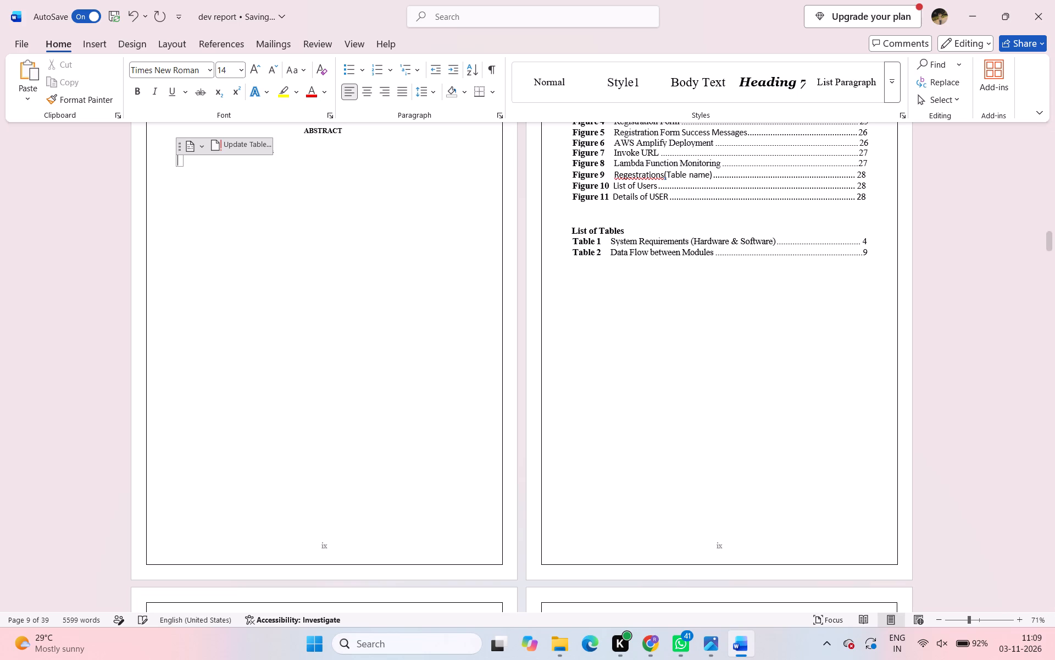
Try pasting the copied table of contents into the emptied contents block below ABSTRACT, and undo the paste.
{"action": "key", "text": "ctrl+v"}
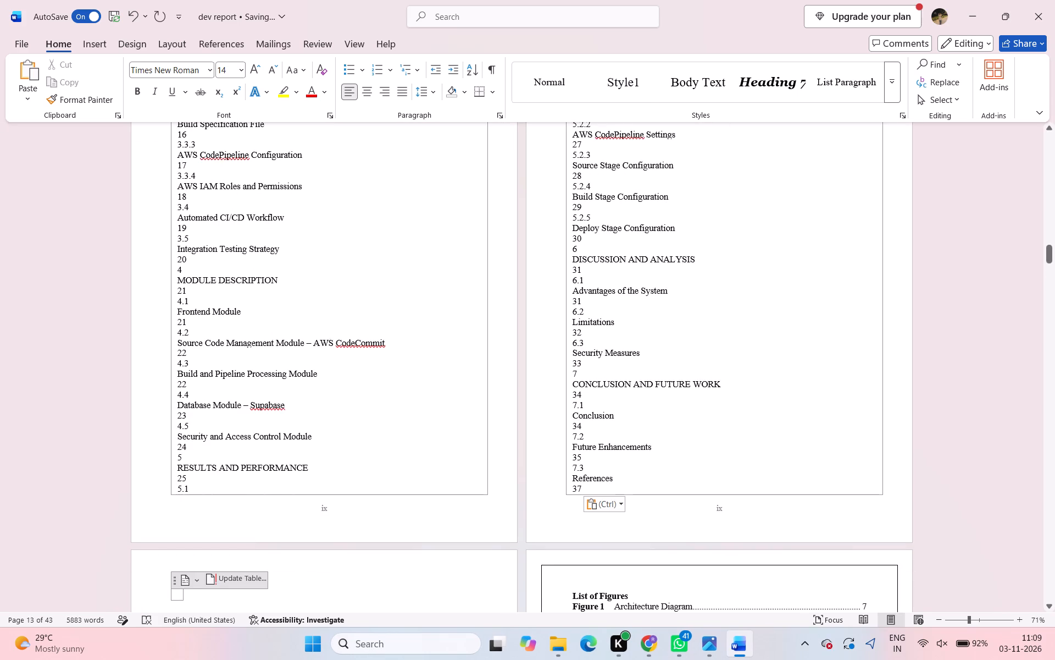